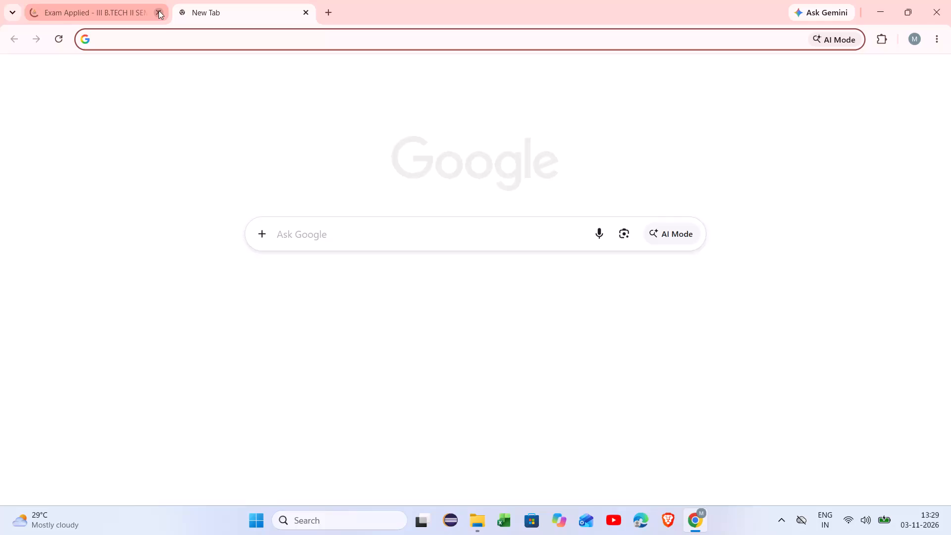
Close the Exam Applied browser tab.
left_click(158, 9)
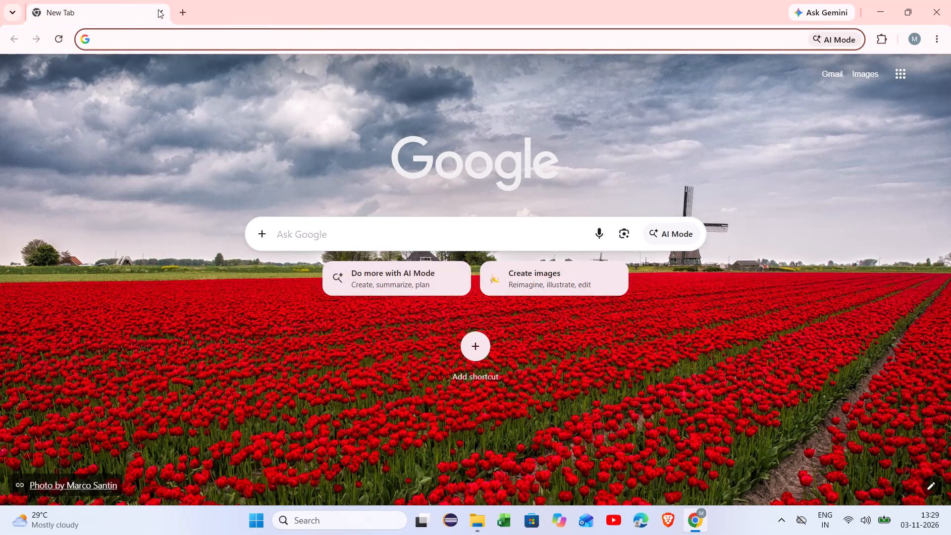
Search the web for "word to pdf" and open iLovePDF's Word to PDF converter.
type("word to")
key("space")
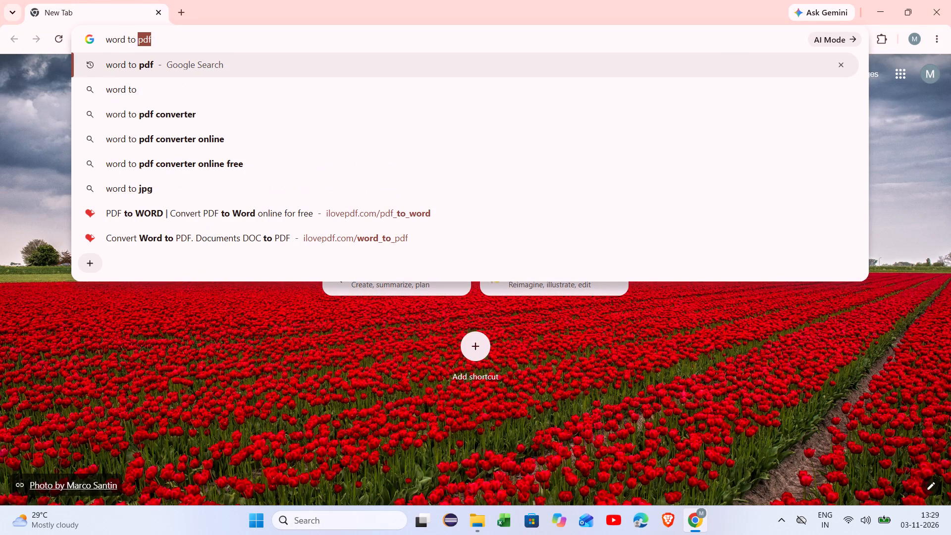
key("Return")
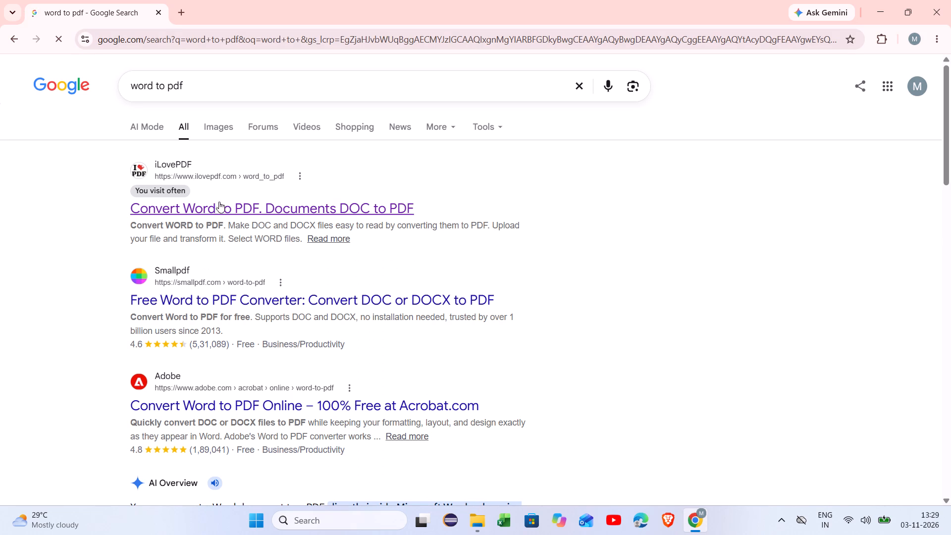
left_click(214, 205)
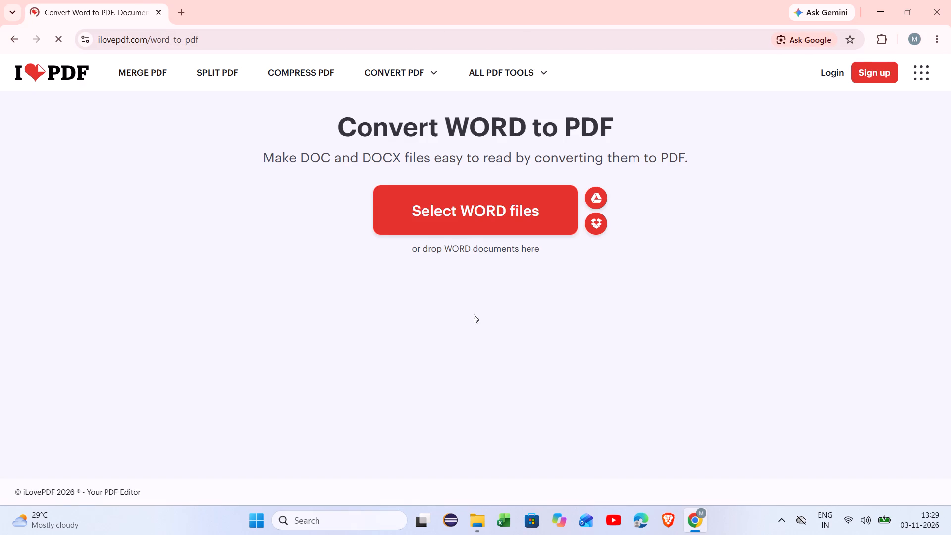
Convert the PA Hobby Word document from Downloads to PDF and download the result.
left_click(425, 205)
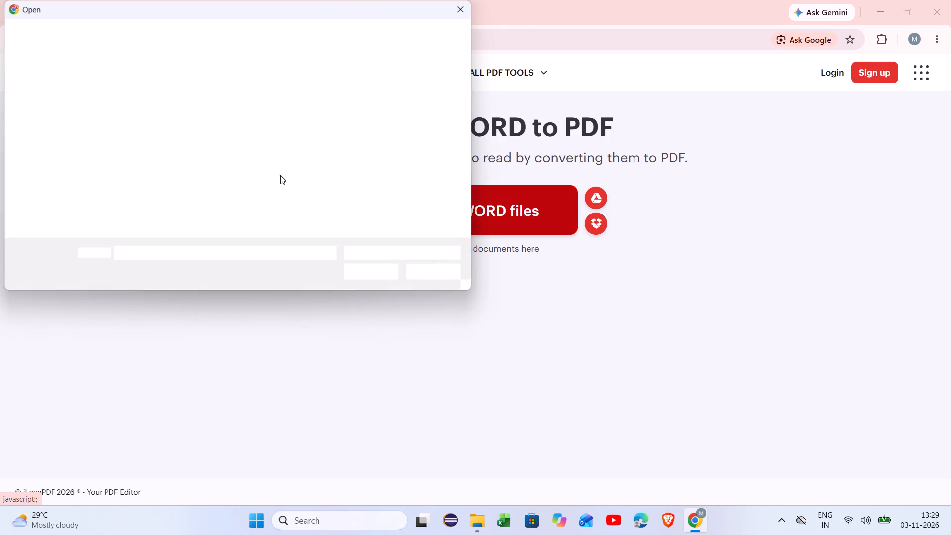
scroll(193, 180, "down", 15)
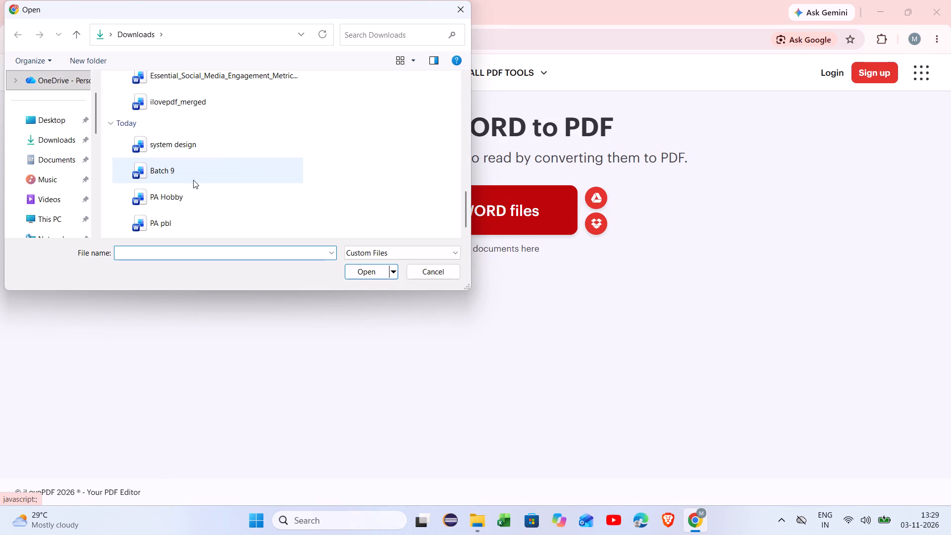
left_click(169, 190)
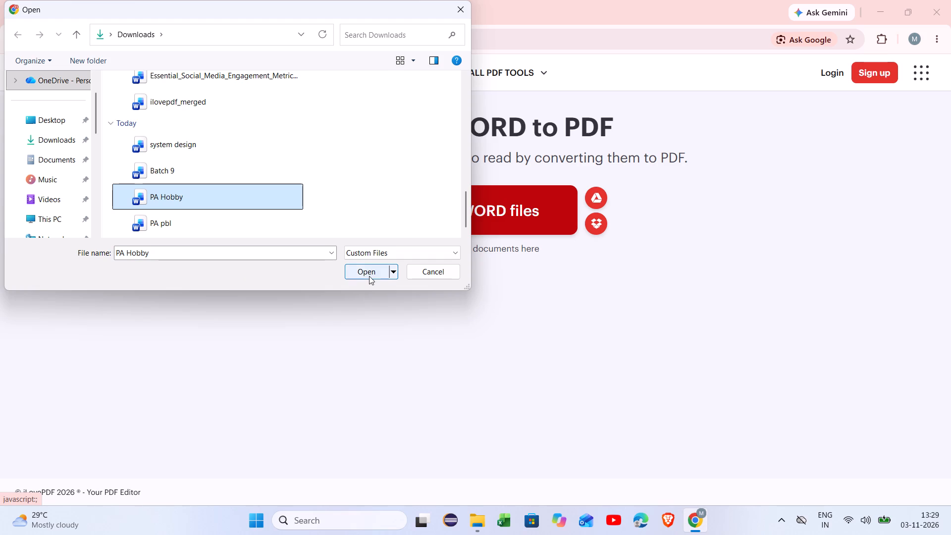
left_click(369, 276)
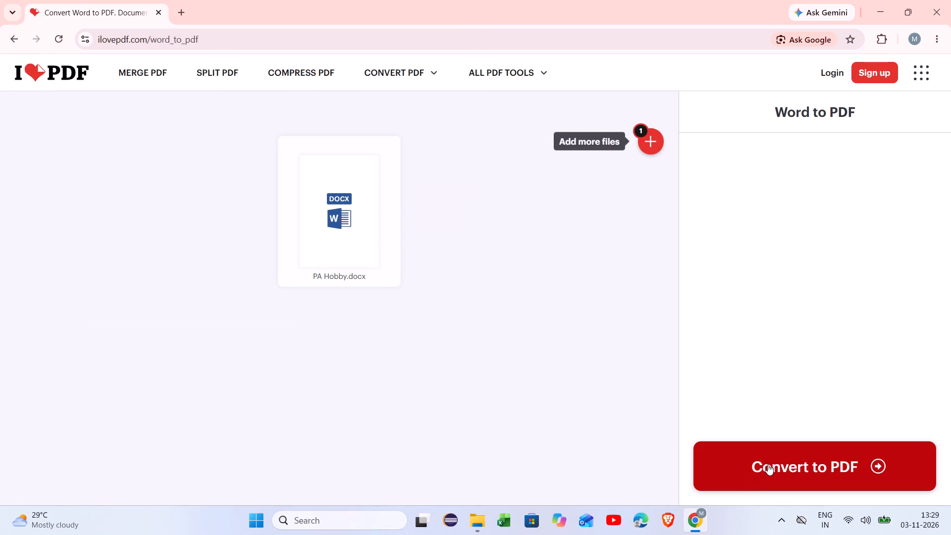
left_click(754, 465)
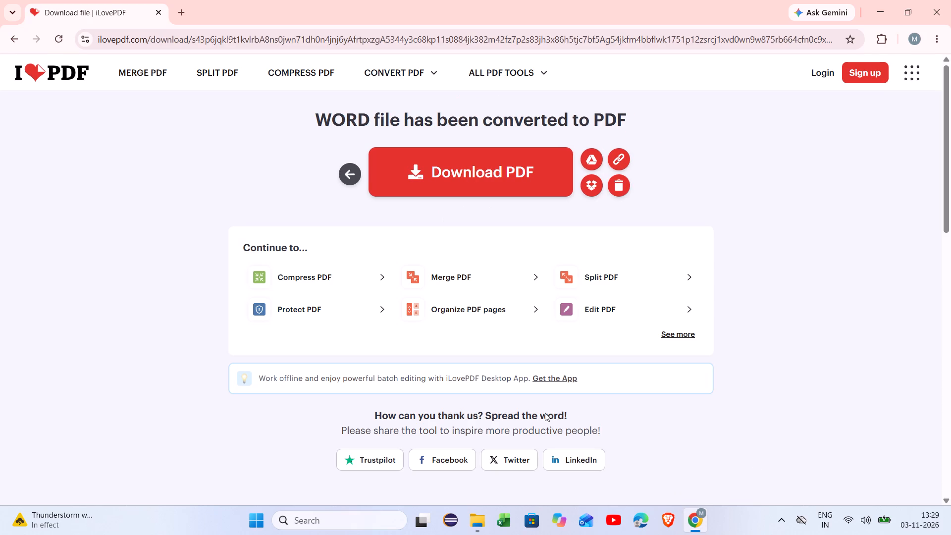
left_click(535, 168)
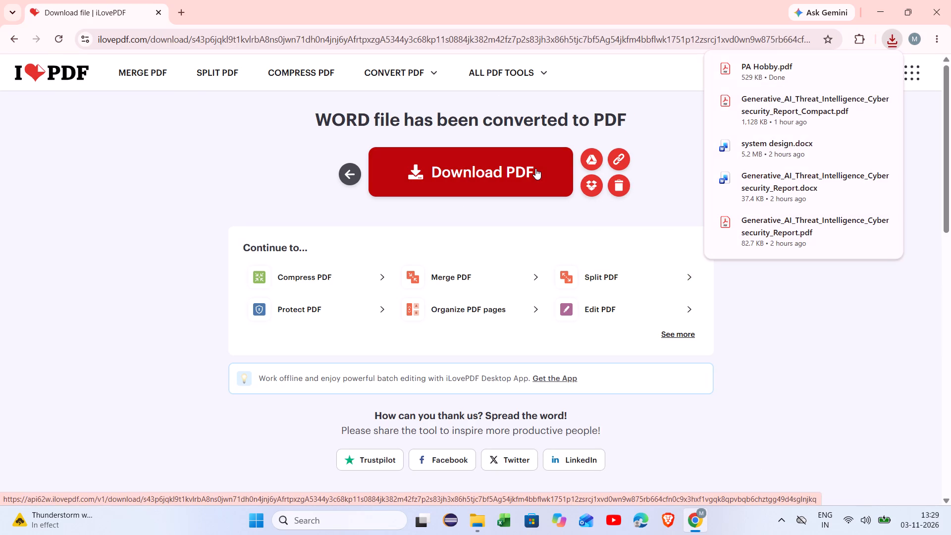
Check the cover page of PA Hobby.pdf in Adobe Acrobat and close the viewer.
left_click(251, 158)
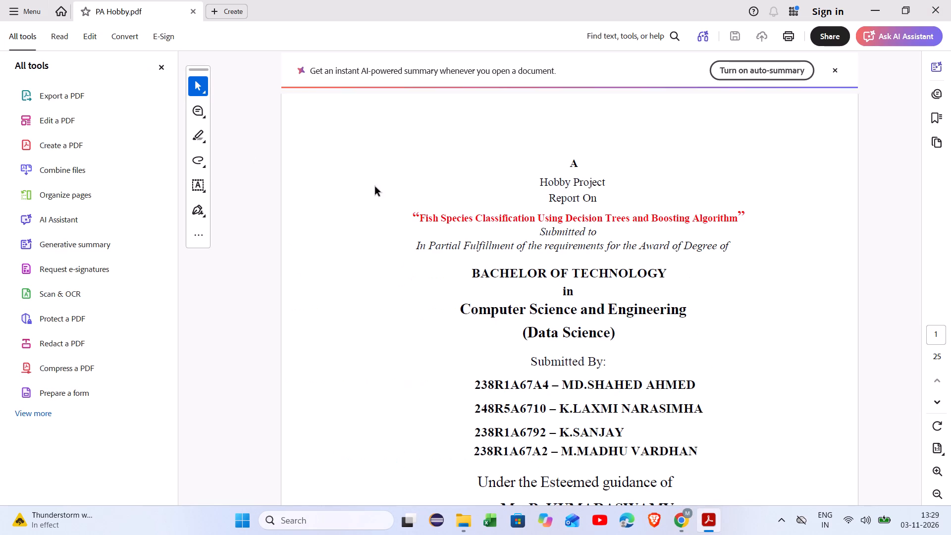
scroll(416, 282, "down", 1)
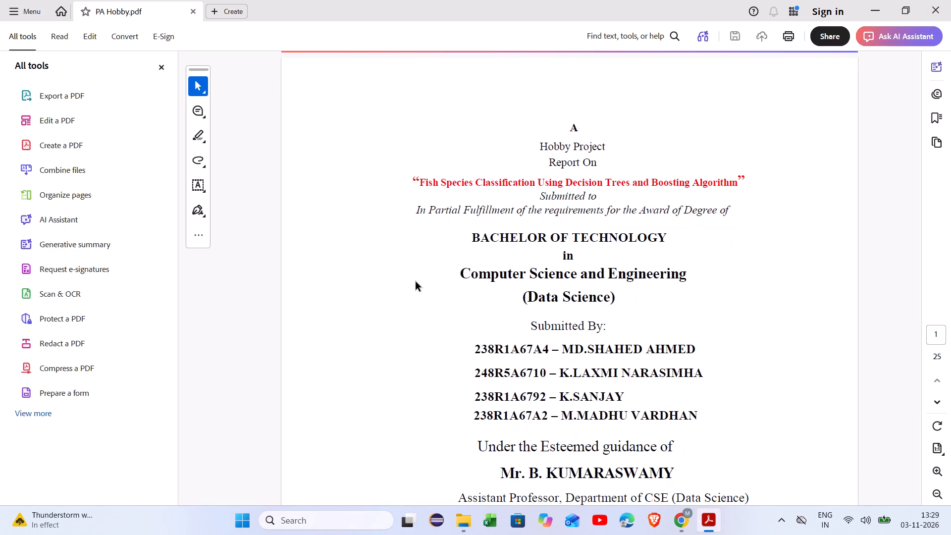
left_click(943, 0)
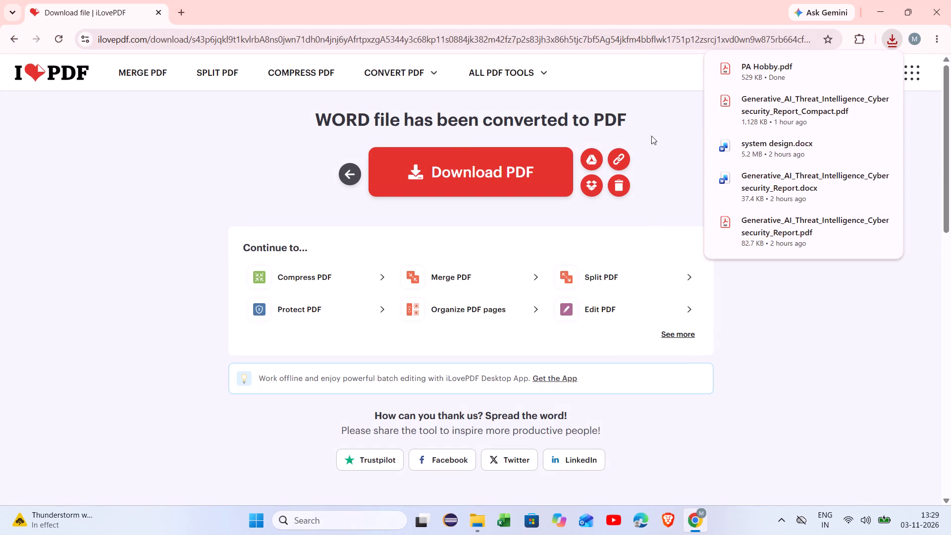
Switch to Chrome and return to iLovePDF's Word to PDF file selection page.
left_click(345, 173)
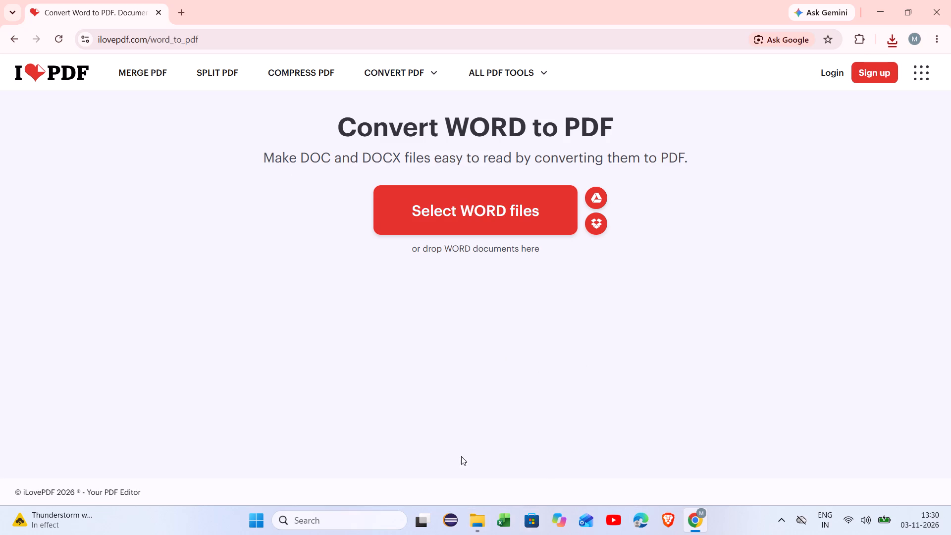
Open the Batch 9 document from the Downloads folder in Word, maximize its window and enable editing.
left_click(478, 534)
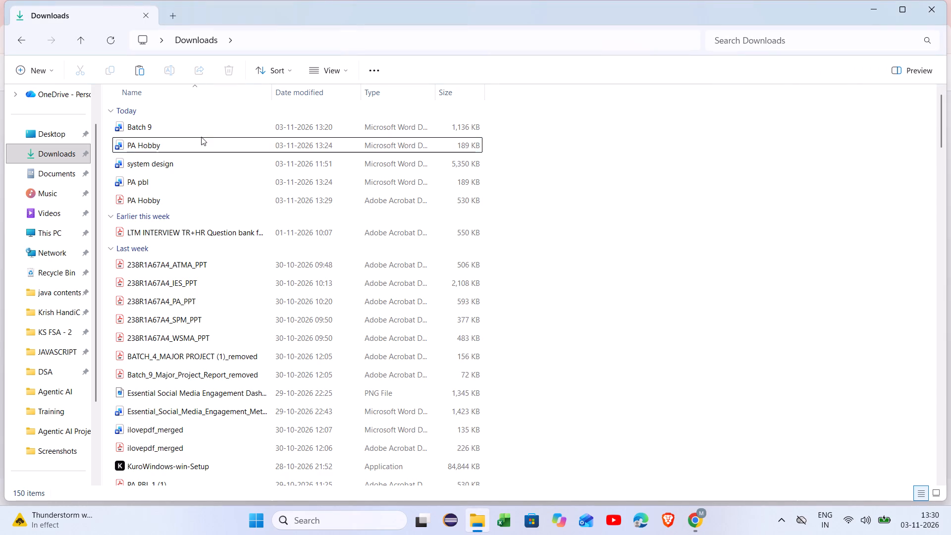
double_click(188, 125)
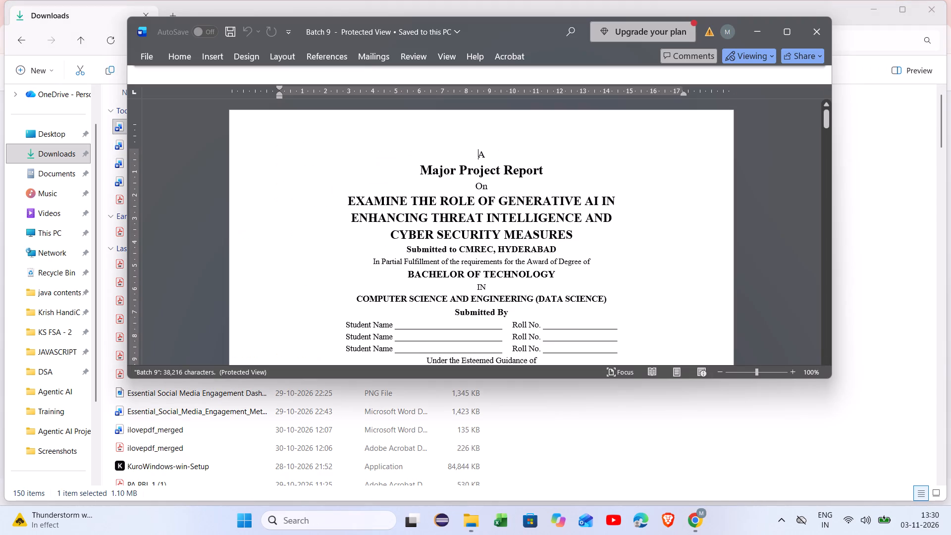
left_click(790, 31)
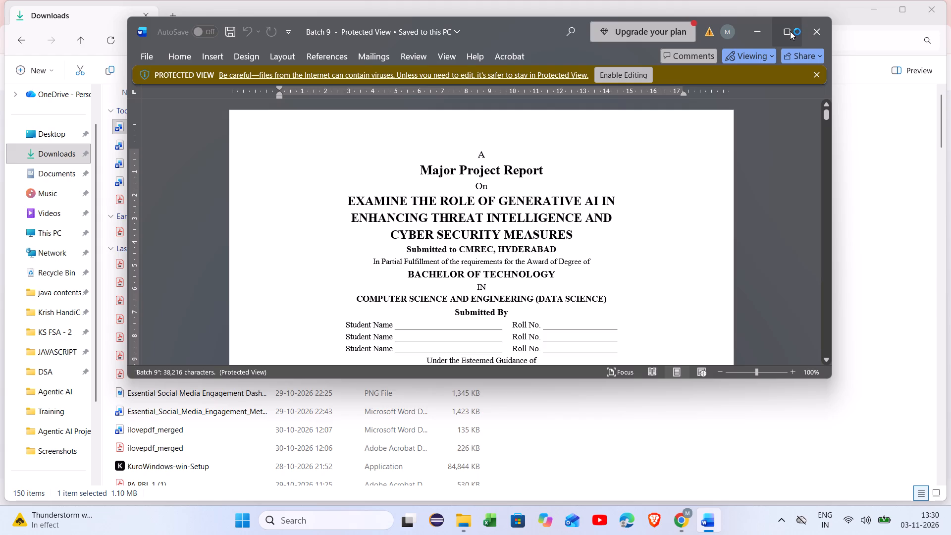
left_click(504, 54)
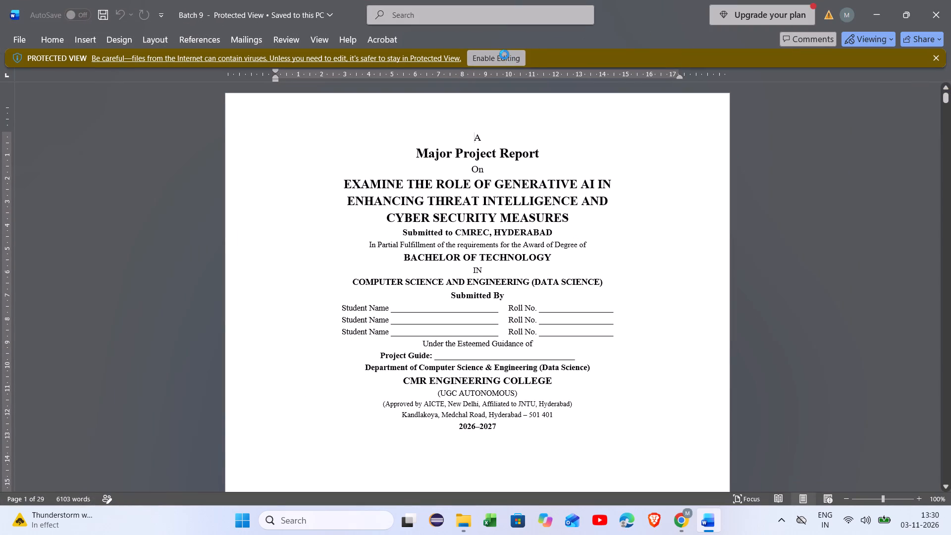
Examine the report's front matter, comparing the contents and list of figures entries with the page numbers in the footers.
scroll(484, 253, "down", 12)
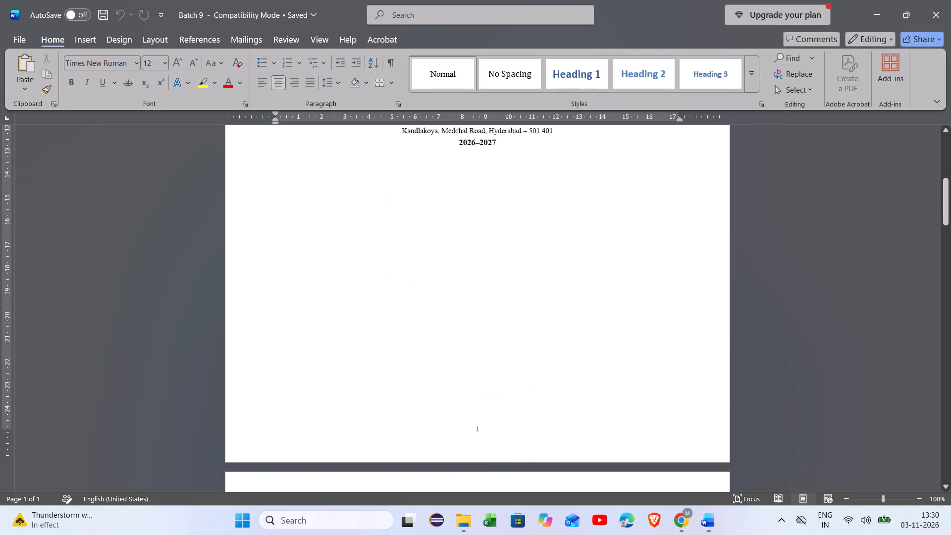
scroll(484, 253, "down", 9)
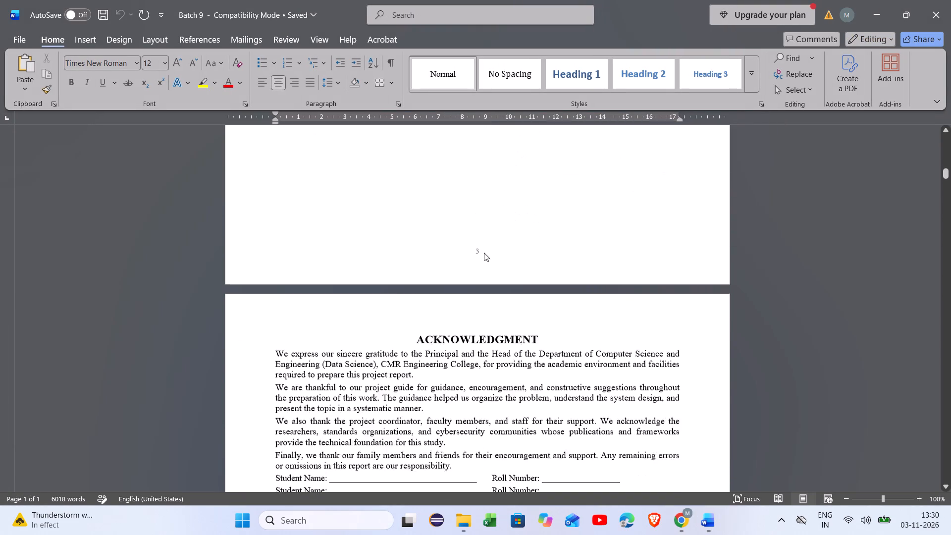
scroll(484, 253, "down", 4)
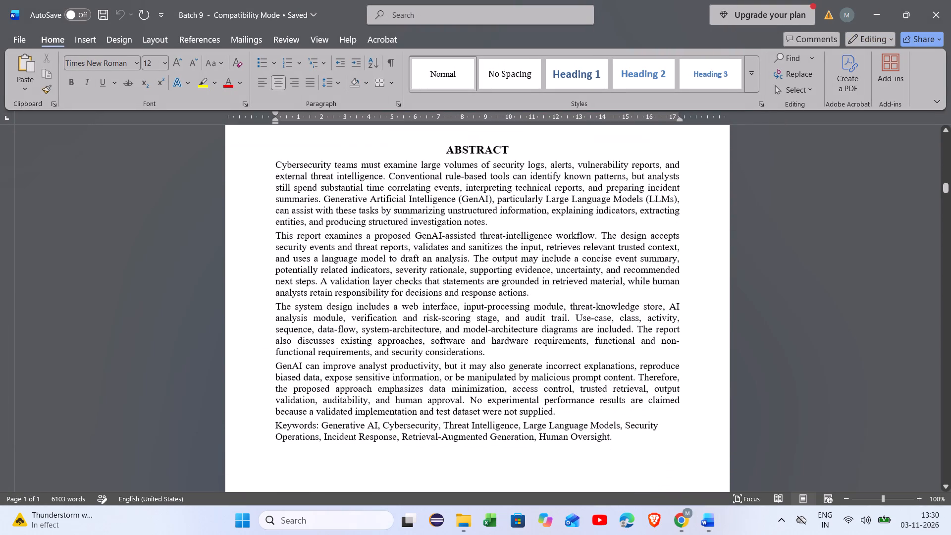
scroll(484, 253, "down", 3)
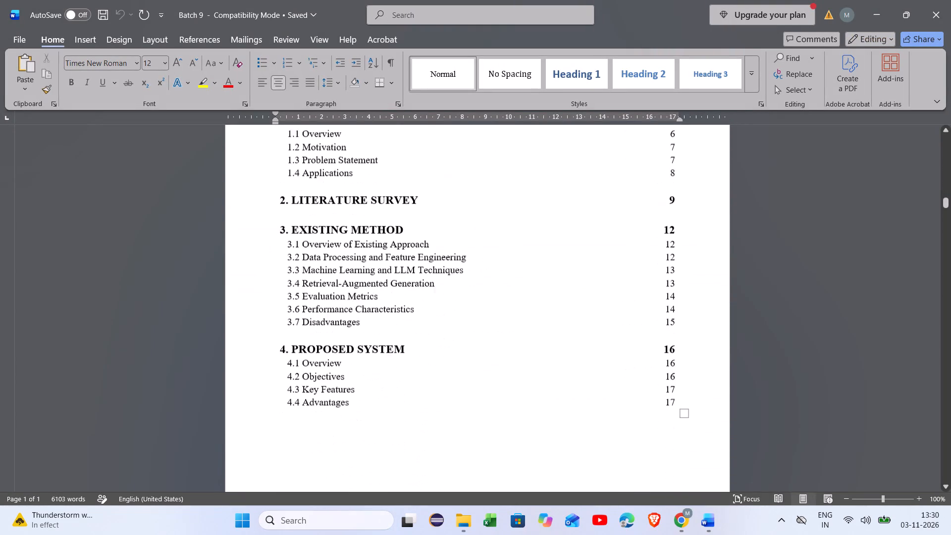
scroll(484, 253, "down", 2)
scroll(484, 253, "up", 1)
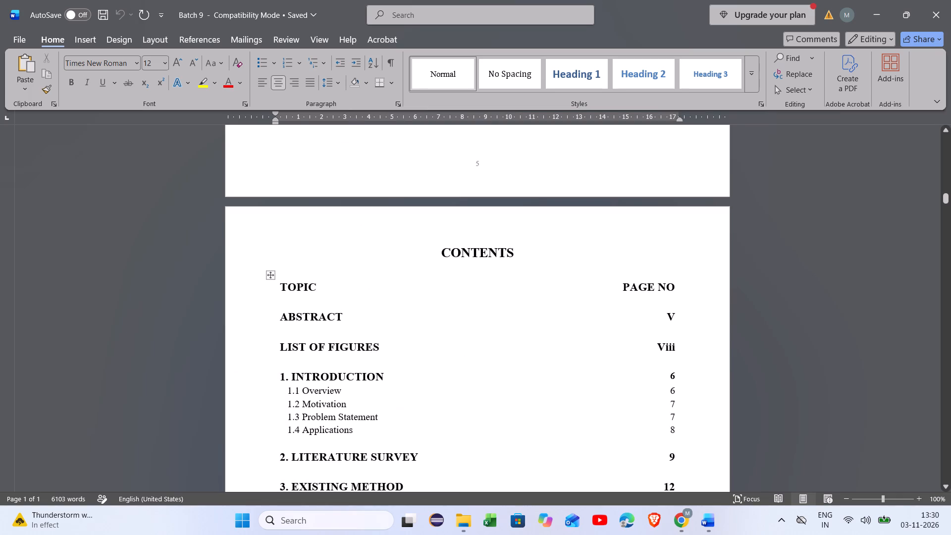
scroll(484, 253, "down", 1)
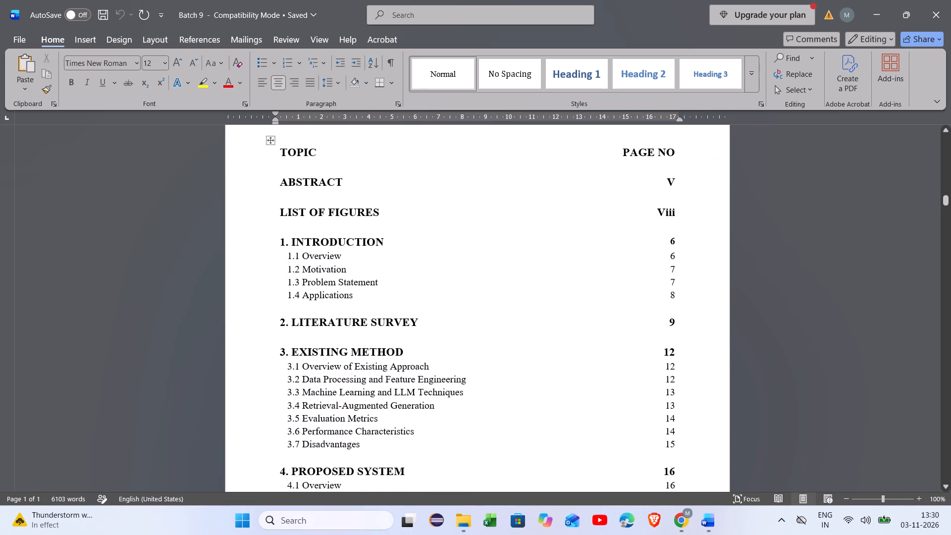
scroll(488, 294, "down", 1)
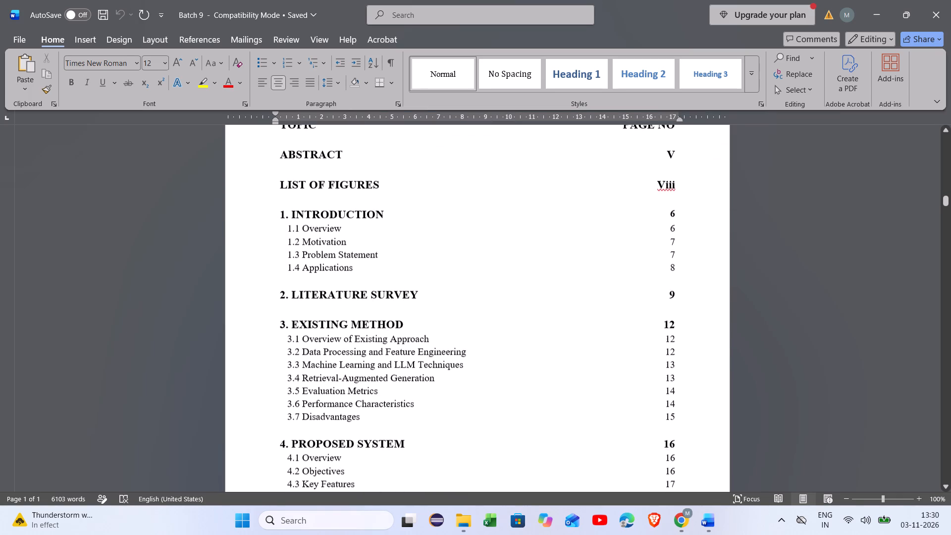
scroll(488, 294, "down", 3)
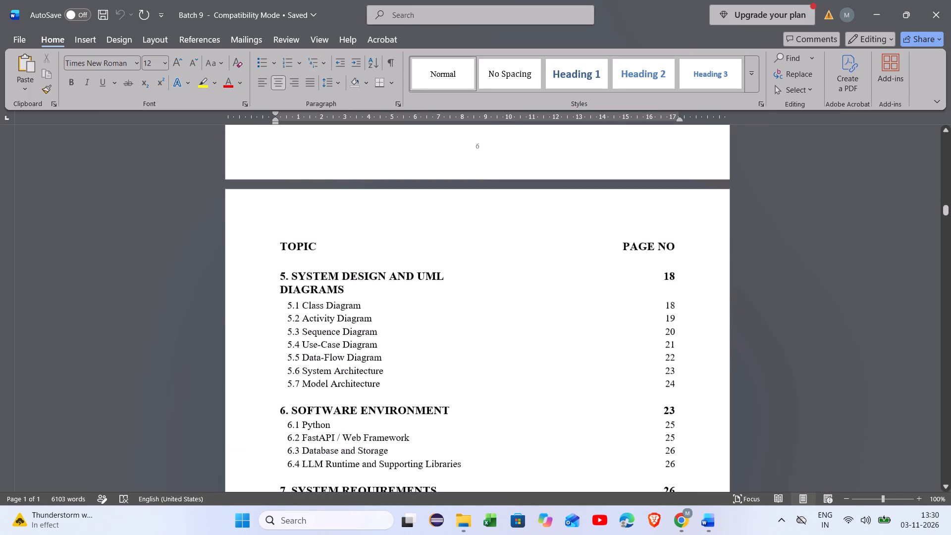
scroll(488, 294, "down", 3)
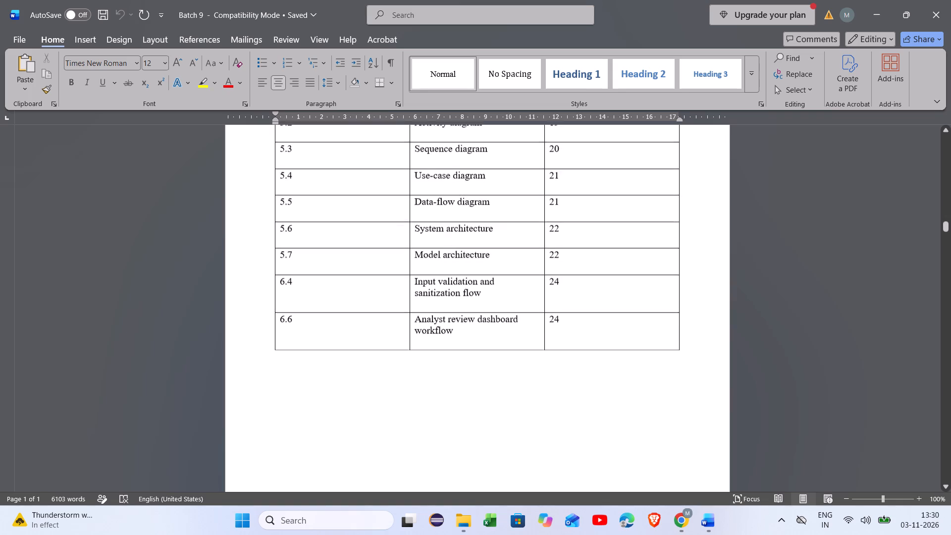
scroll(488, 294, "down", 2)
scroll(488, 294, "up", 1)
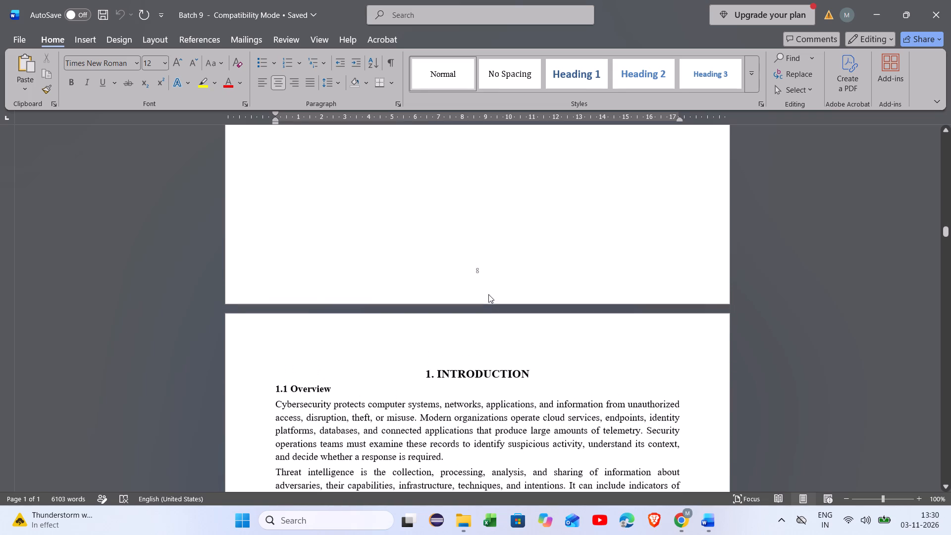
scroll(488, 294, "up", 4)
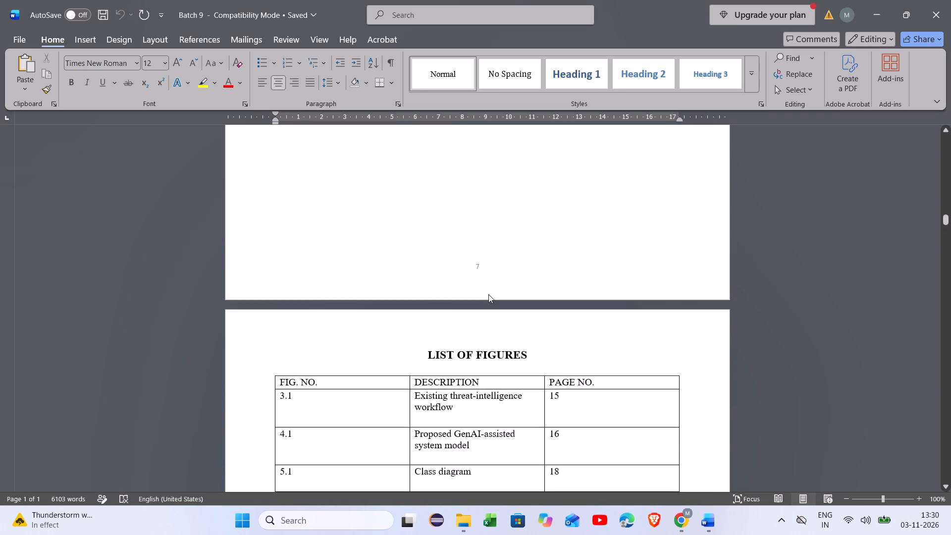
scroll(488, 294, "up", 2)
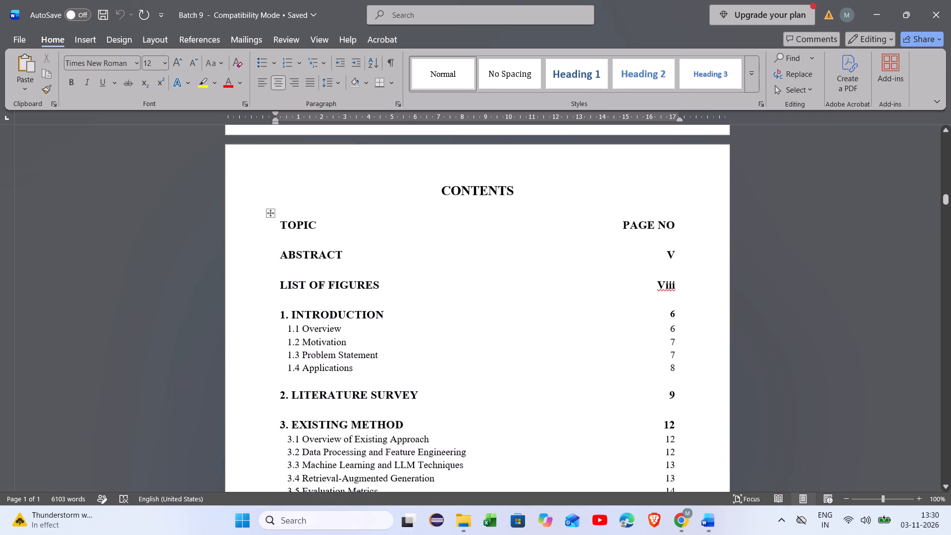
Set the page number of the ABSTRACT entry in the contents table to 5.
left_click(675, 286)
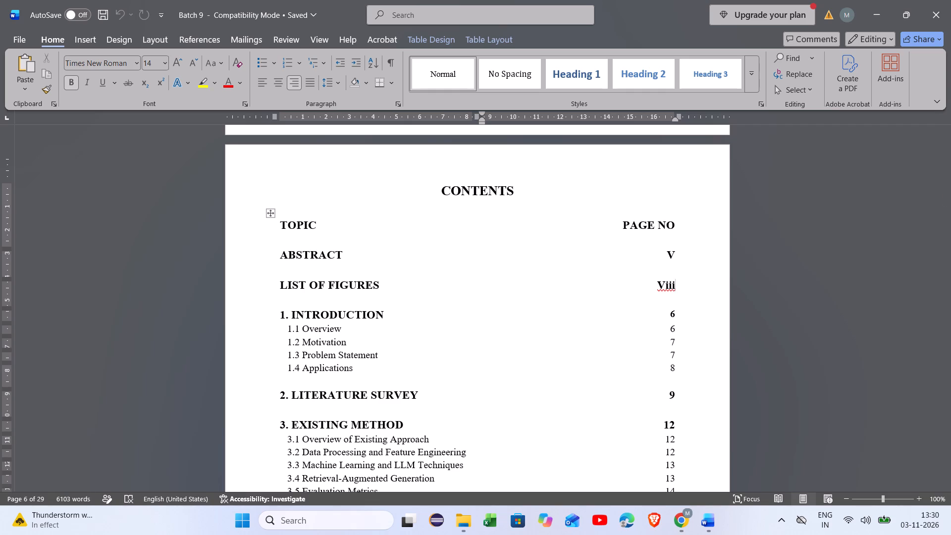
left_click(676, 254)
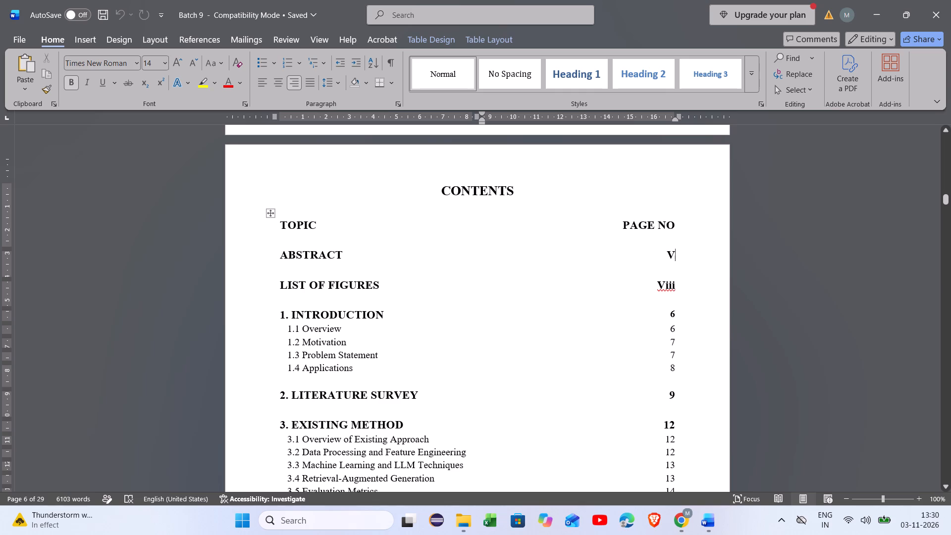
key("BackSpace")
key("5")
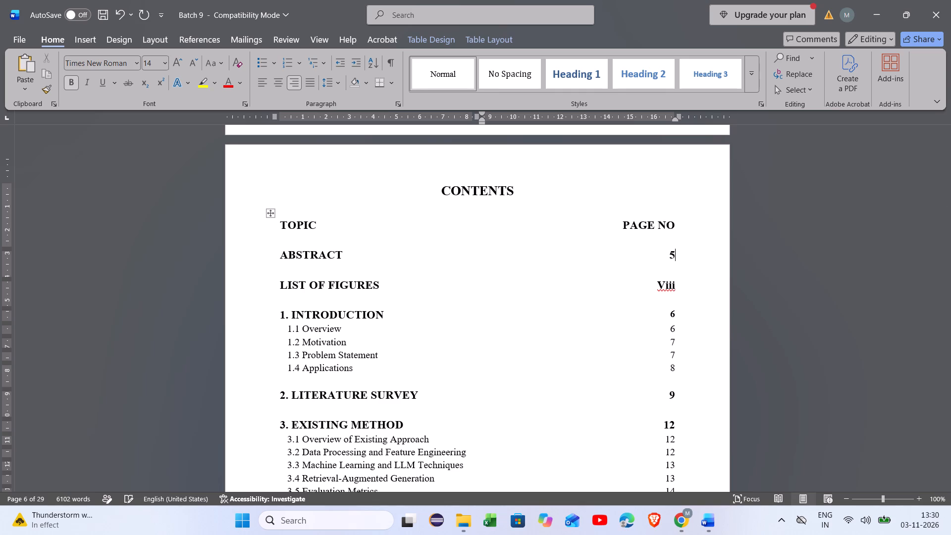
Replace the page number of the LIST OF FIGURES entry in the contents table with 8.
left_click(677, 284)
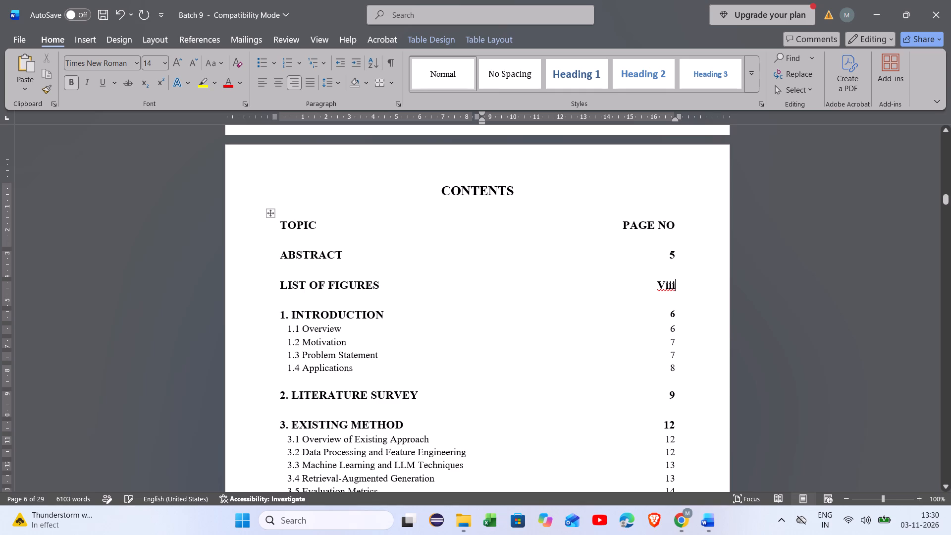
key("BackSpace")
key("BackSpace")
key("BackSpace")
key("BackSpace")
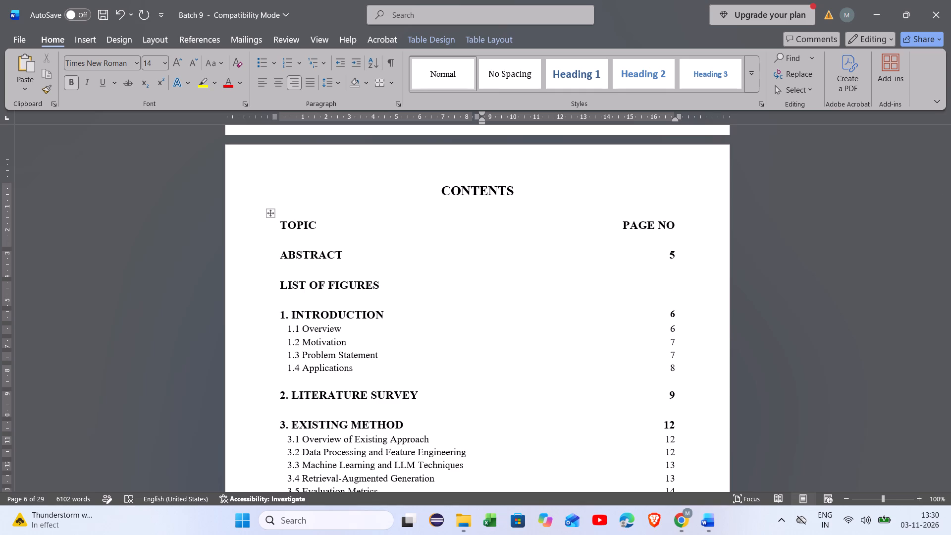
key("BackSpace")
key("space")
key("space")
key("space")
key("space")
key("BackSpace")
key("BackSpace")
key("BackSpace")
key("BackSpace")
key("BackSpace")
key("8")
Pad the LIST OF FIGURES page number with leading spaces so it lines up with the other numbers in the PAGE NO column.
key("Left")
key("space")
key("space")
key("space")
key("space")
key("space")
key("space")
key("space")
key("space")
key("space")
key("space")
key("space")
key("space")
key("space")
key("space")
key("space")
key("space")
key("space")
key("space")
key("space")
key("space")
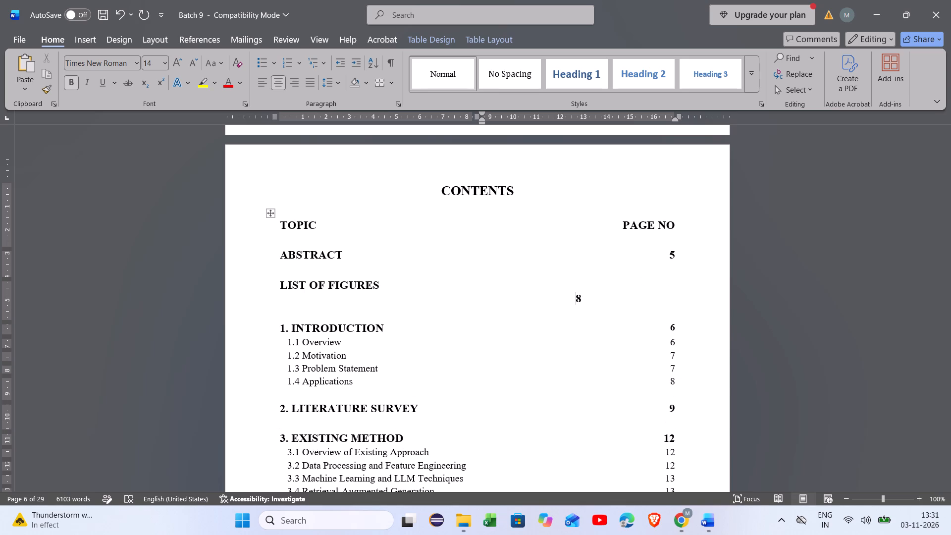
key("BackSpace")
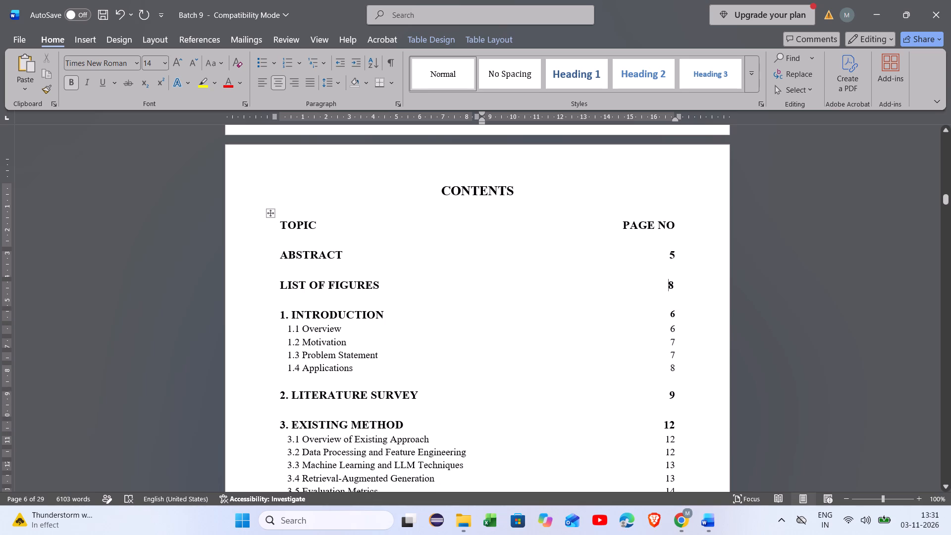
Check which page chapter 1 starts on and set the page number of the 1. INTRODUCTION contents entry to 9.
scroll(690, 348, "down", 4)
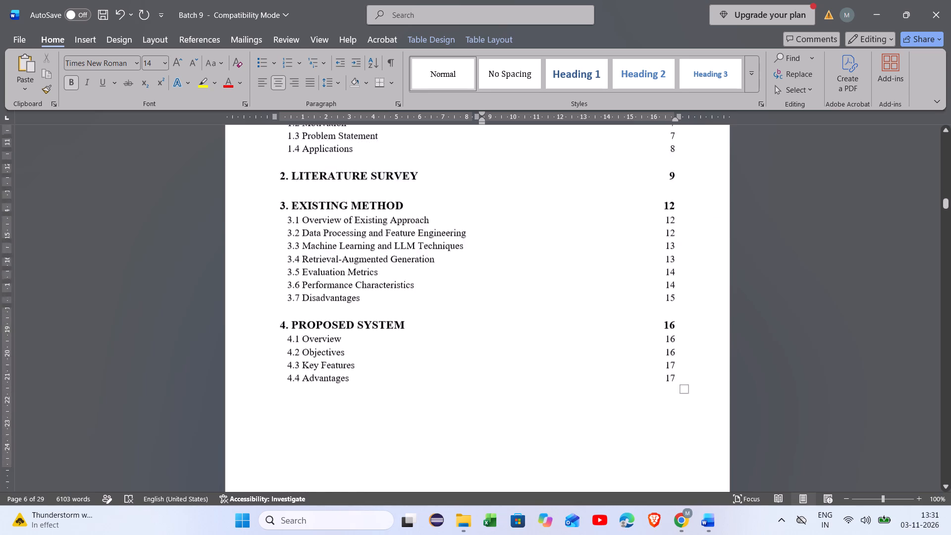
scroll(690, 348, "down", 3)
scroll(690, 348, "up", 1)
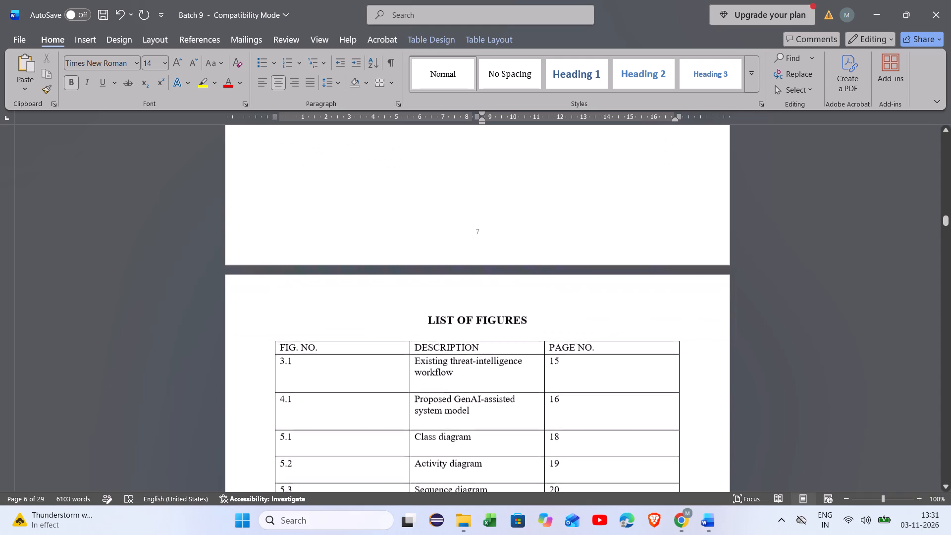
scroll(690, 348, "up", 1)
scroll(690, 348, "down", 3)
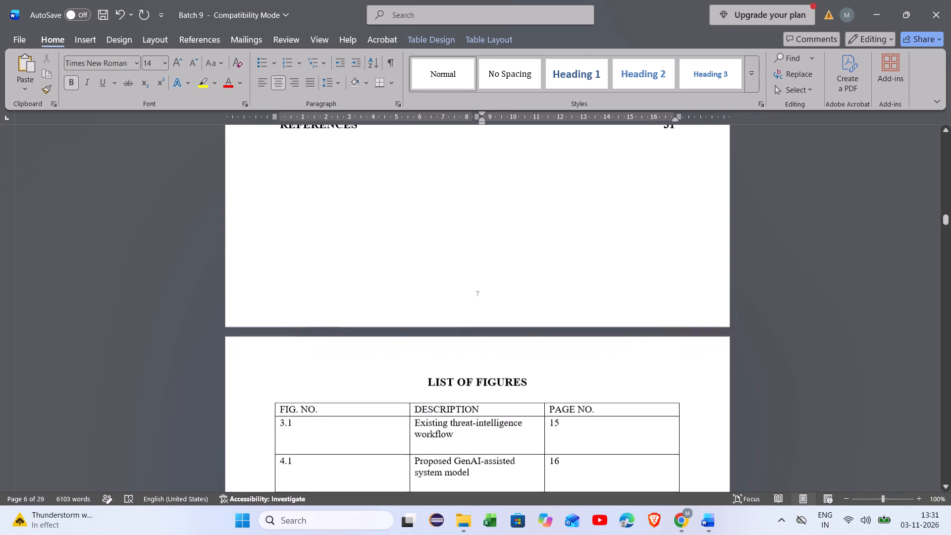
scroll(690, 348, "down", 3)
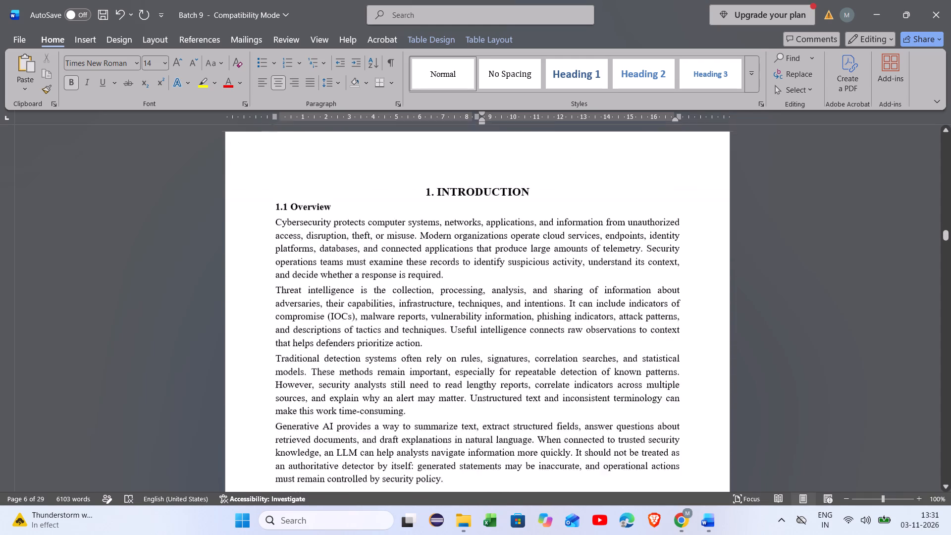
scroll(690, 348, "down", 2)
scroll(627, 297, "up", 2)
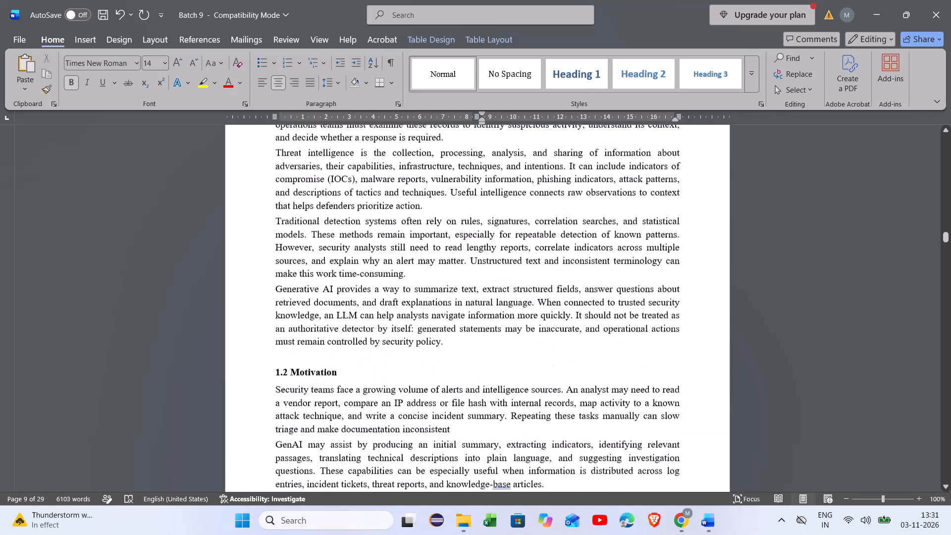
scroll(627, 297, "up", 5)
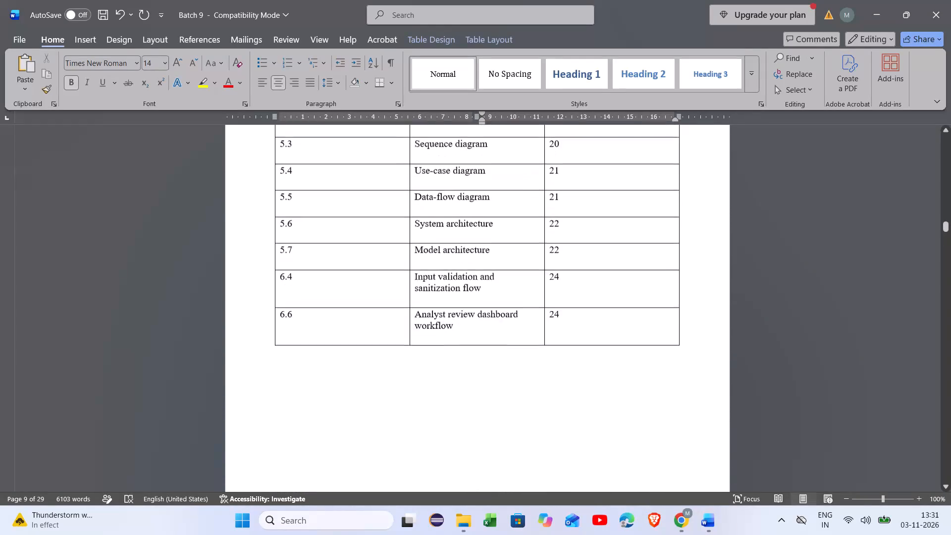
scroll(627, 297, "up", 3)
scroll(627, 297, "down", 1)
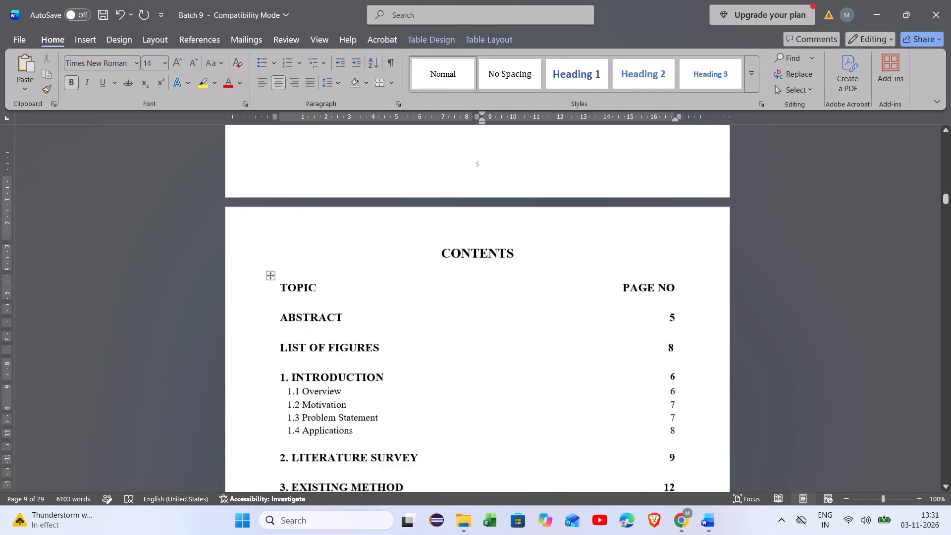
scroll(627, 297, "down", 1)
scroll(666, 203, "up", 2)
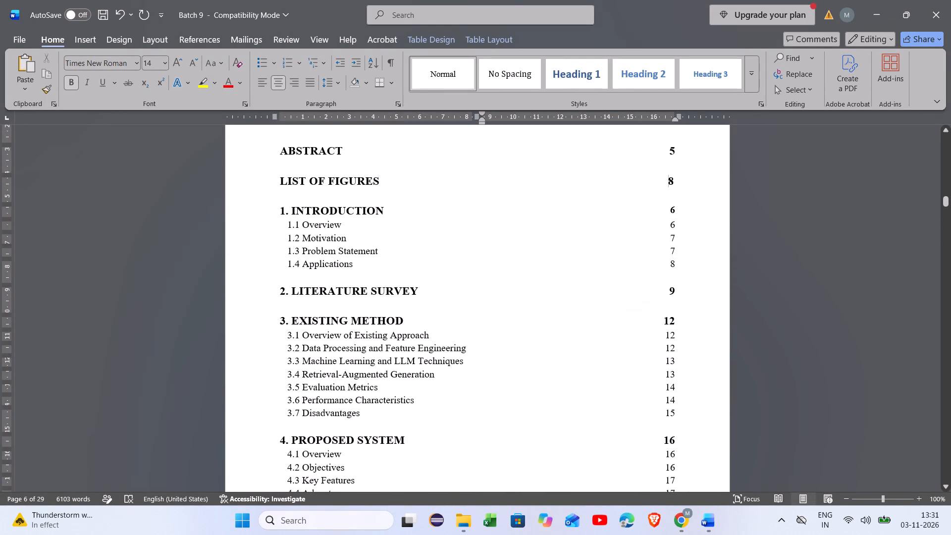
left_click(674, 211)
key("BackSpace")
key("9")
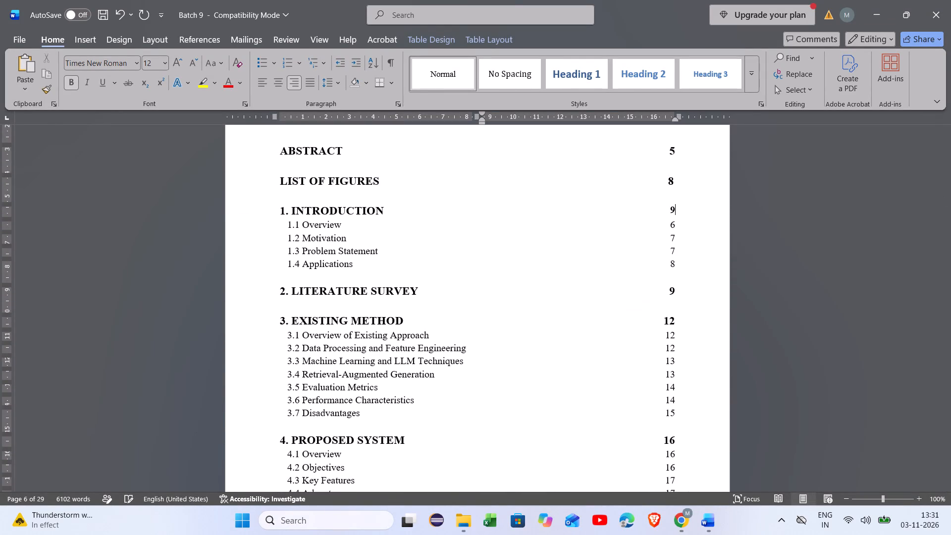
Check the chapter 1 section pages and set contents entries 1.1 Overview, 1.2 Motivation and 1.3 Problem Statement to 9 and 1.4 Applications to 10.
scroll(647, 291, "down", 4)
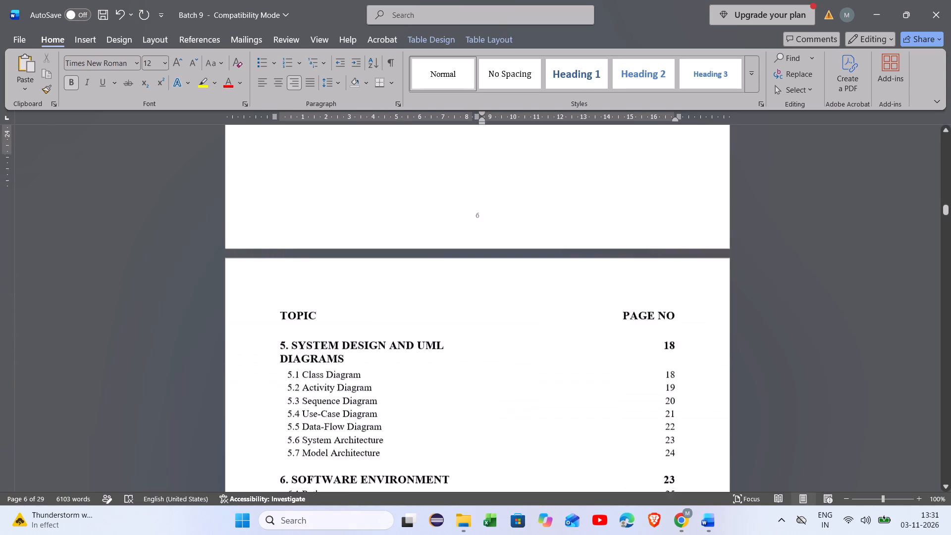
scroll(647, 291, "down", 4)
scroll(647, 291, "up", 1)
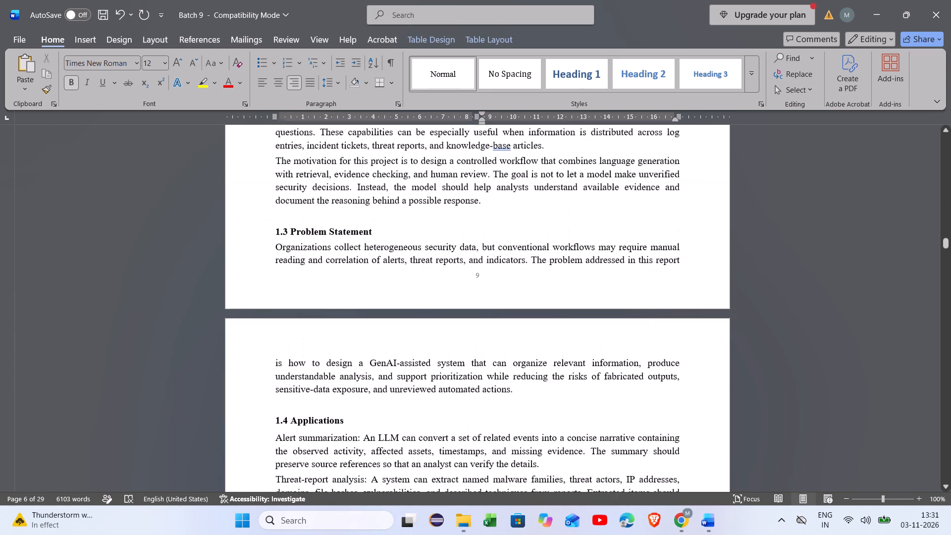
scroll(545, 253, "up", 9)
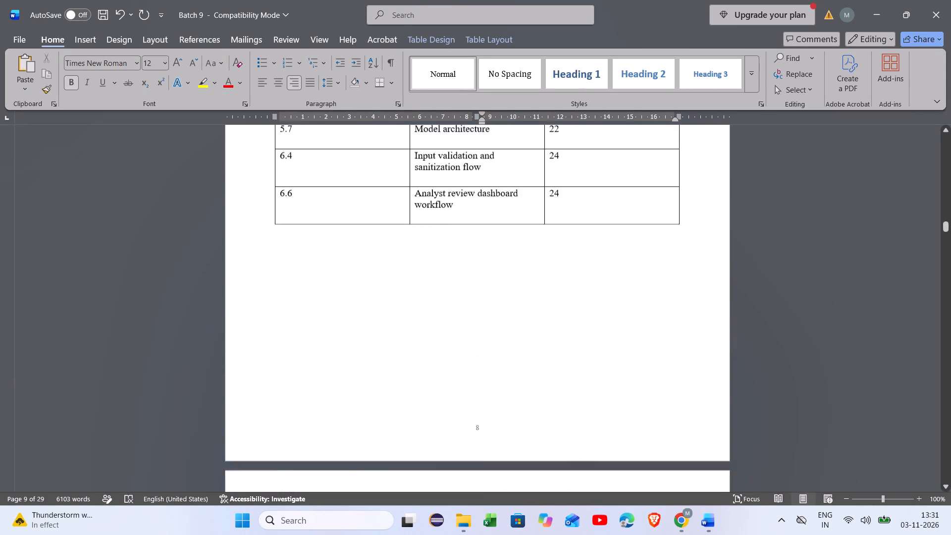
scroll(545, 253, "up", 3)
scroll(545, 253, "down", 1)
scroll(545, 253, "up", 2)
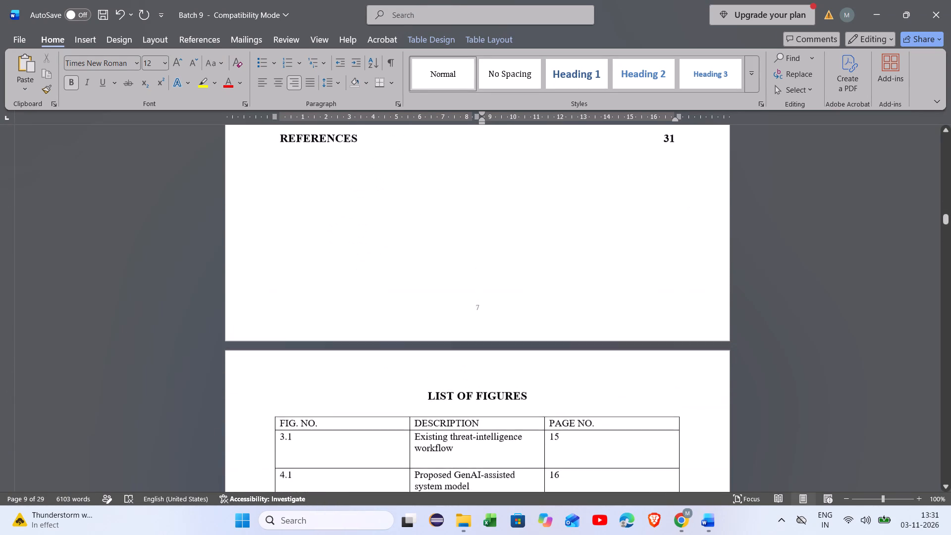
scroll(545, 253, "up", 7)
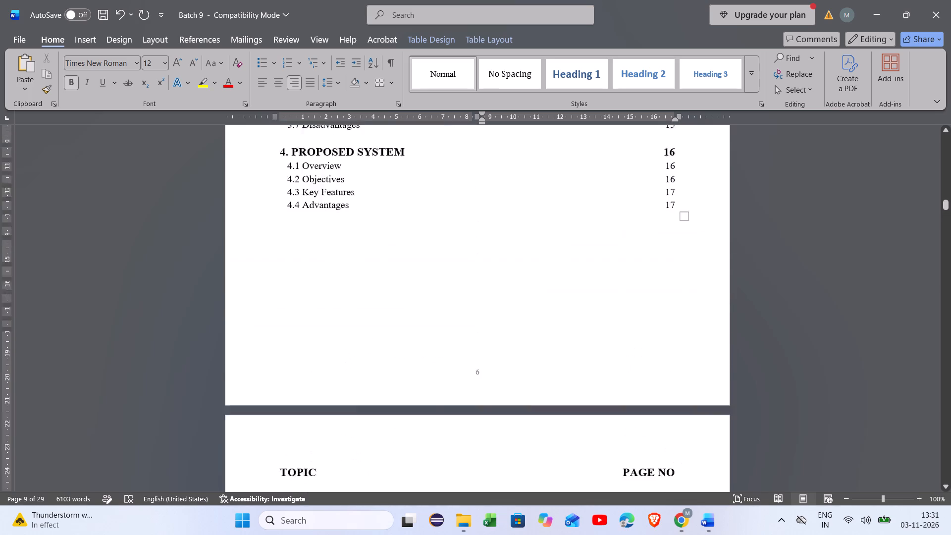
scroll(545, 253, "up", 3)
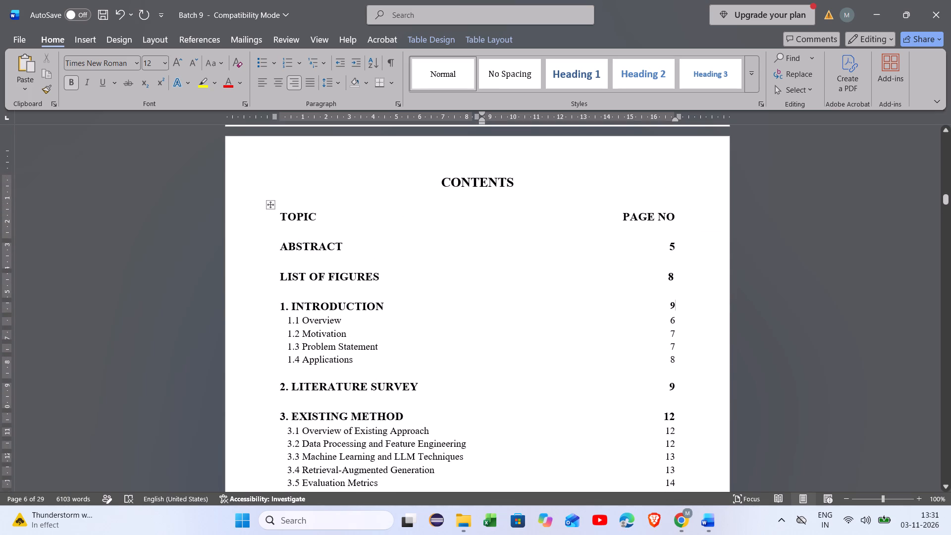
left_click(675, 322)
key("BackSpace")
key("9")
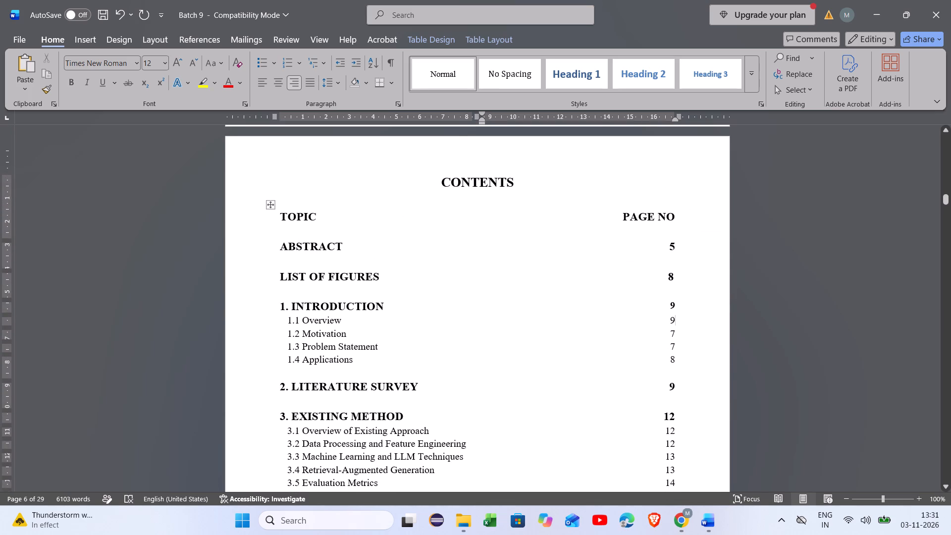
left_click(674, 333)
key("BackSpace")
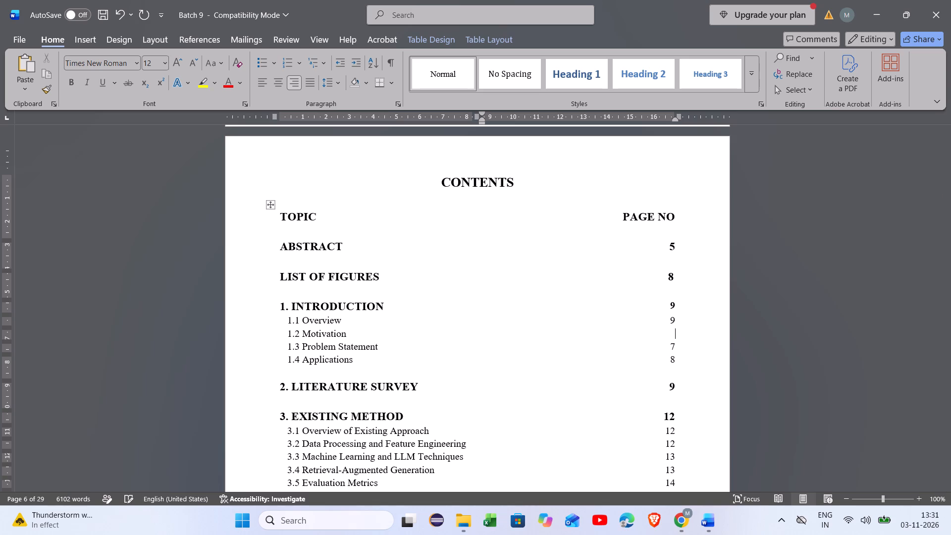
key("9")
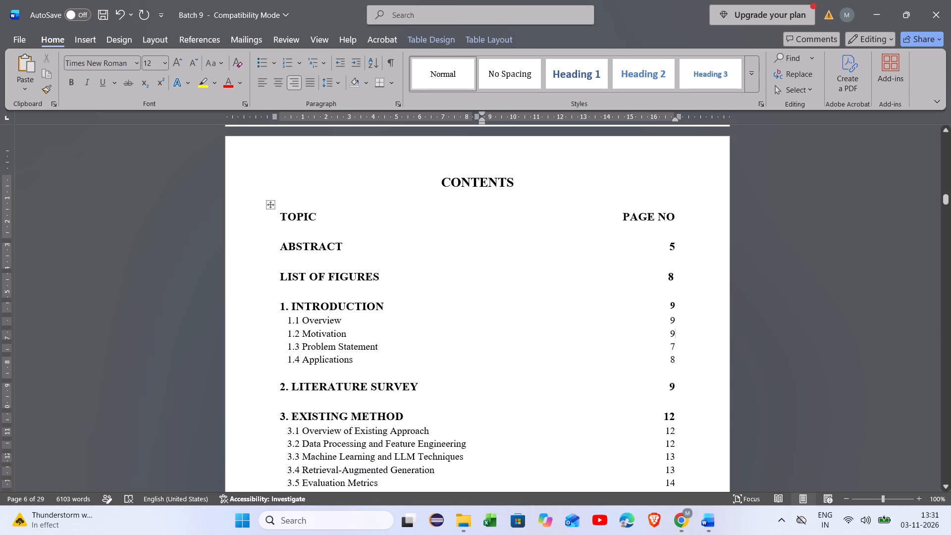
left_click(676, 347)
key("BackSpace")
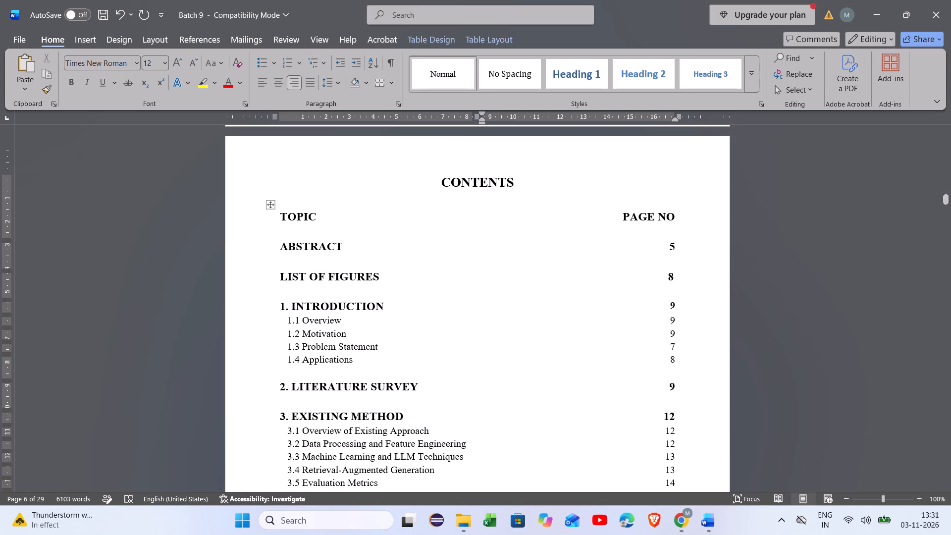
key("9")
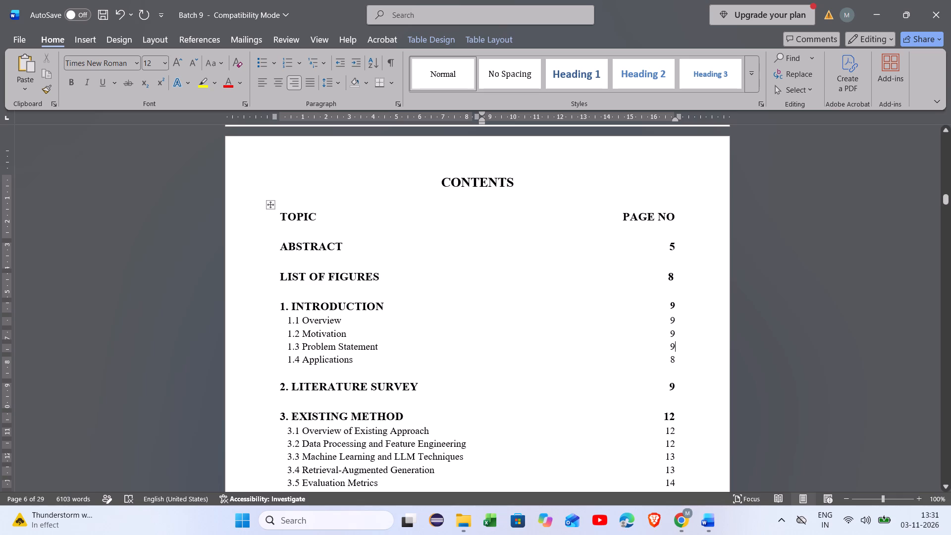
left_click(674, 363)
key("BackSpace")
type("10")
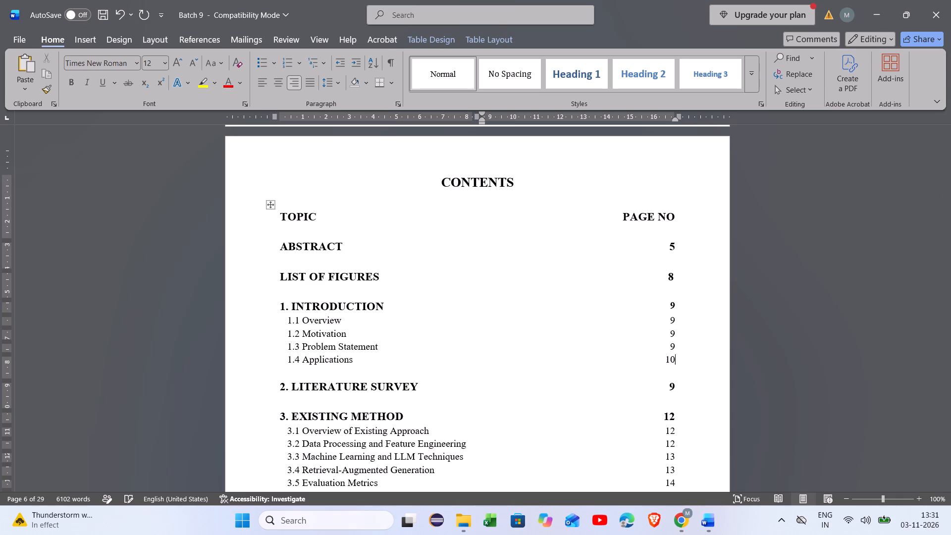
Set the page number of the 2. LITERATURE SURVEY contents entry to 11.
left_click(676, 389)
key("BackSpace")
type("11")
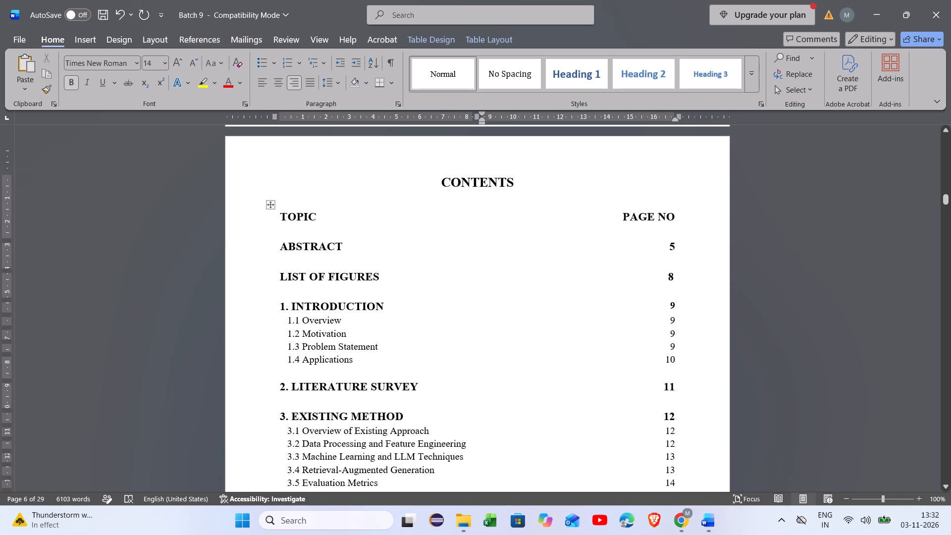
Check which page chapter 3 starts on and set the page number of the 3. EXISTING METHOD contents entry to 13.
scroll(566, 414, "down", 5)
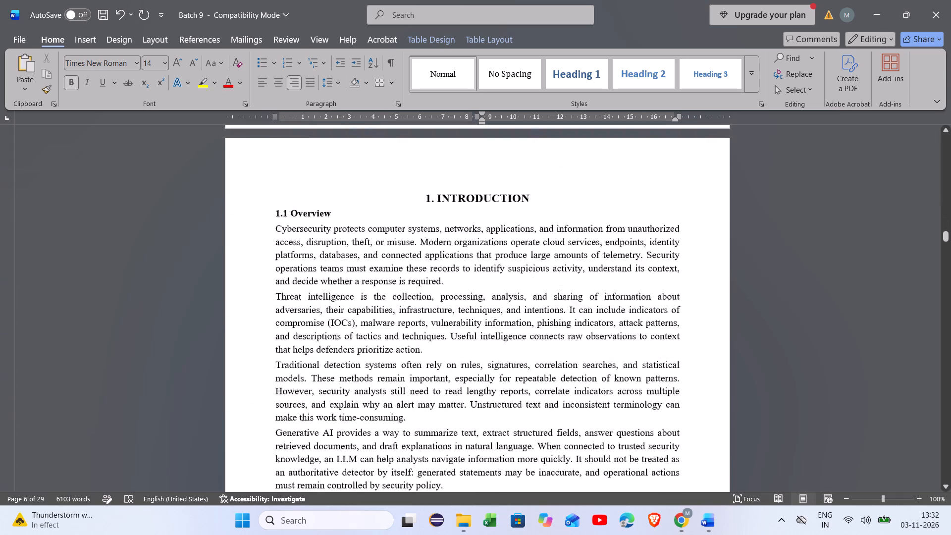
scroll(566, 414, "down", 5)
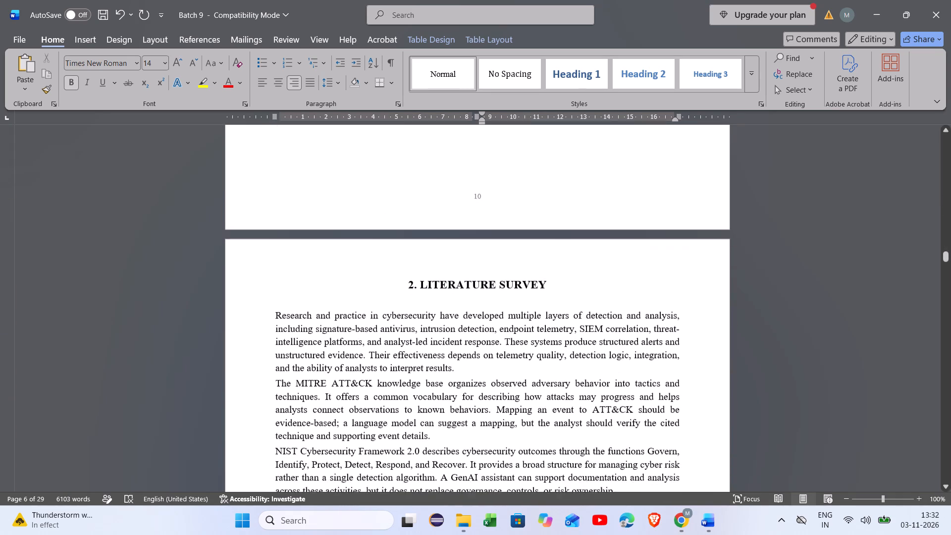
scroll(566, 414, "down", 4)
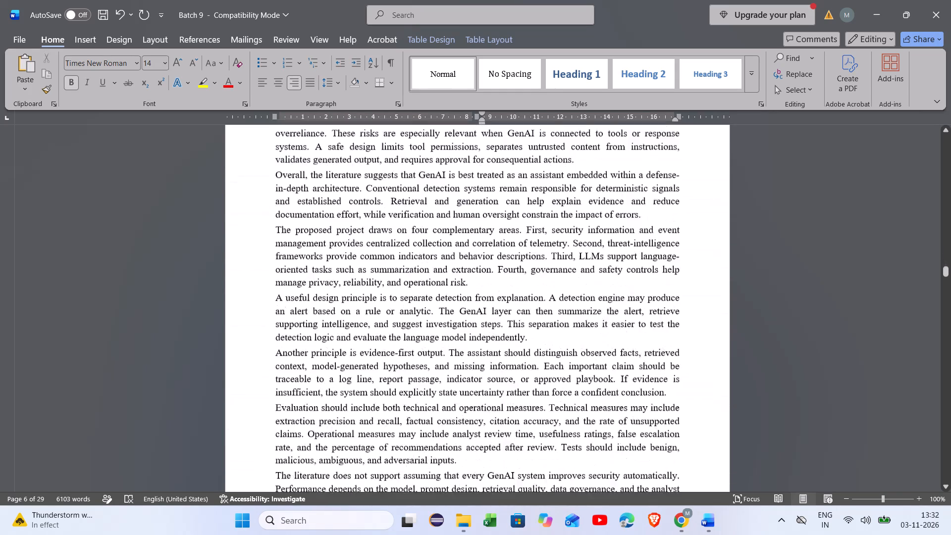
scroll(566, 414, "down", 2)
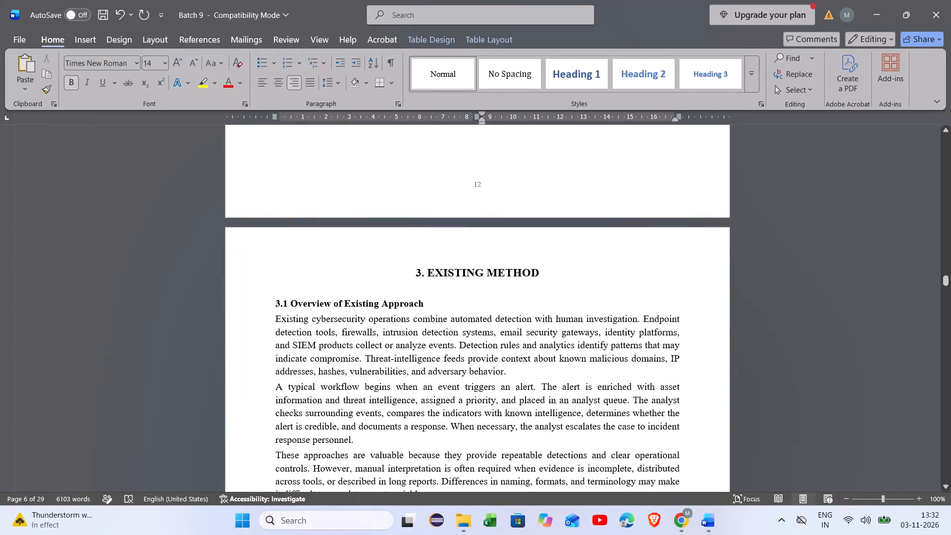
scroll(462, 248, "down", 1)
scroll(462, 248, "up", 11)
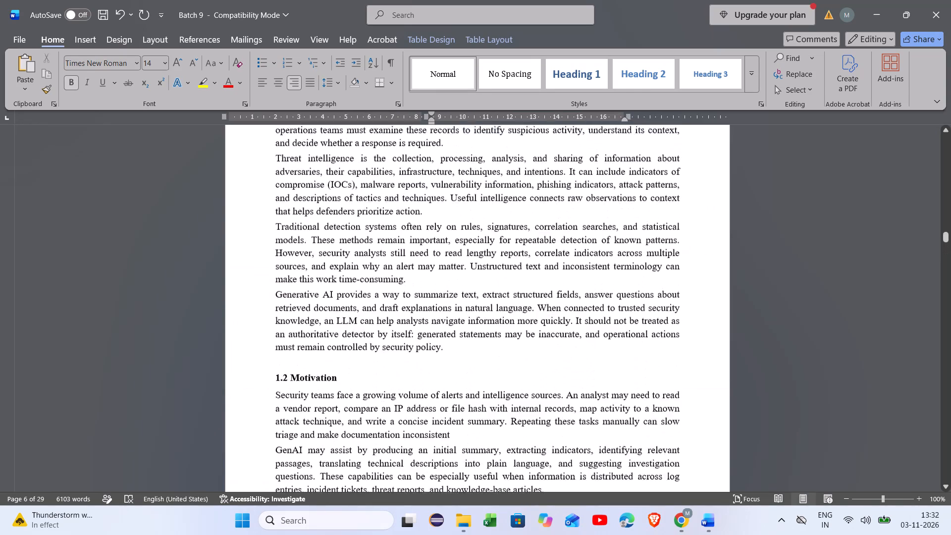
scroll(462, 248, "up", 4)
scroll(462, 248, "down", 10)
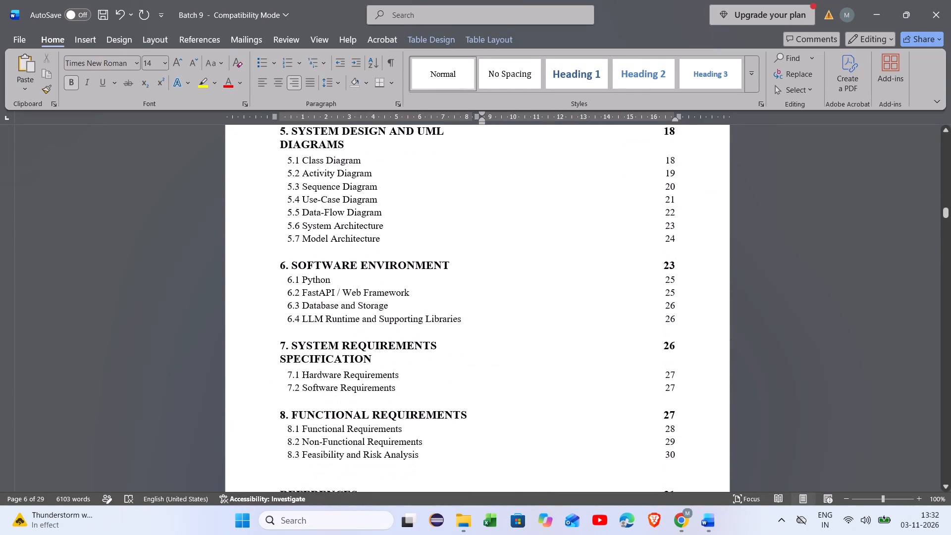
scroll(462, 248, "up", 5)
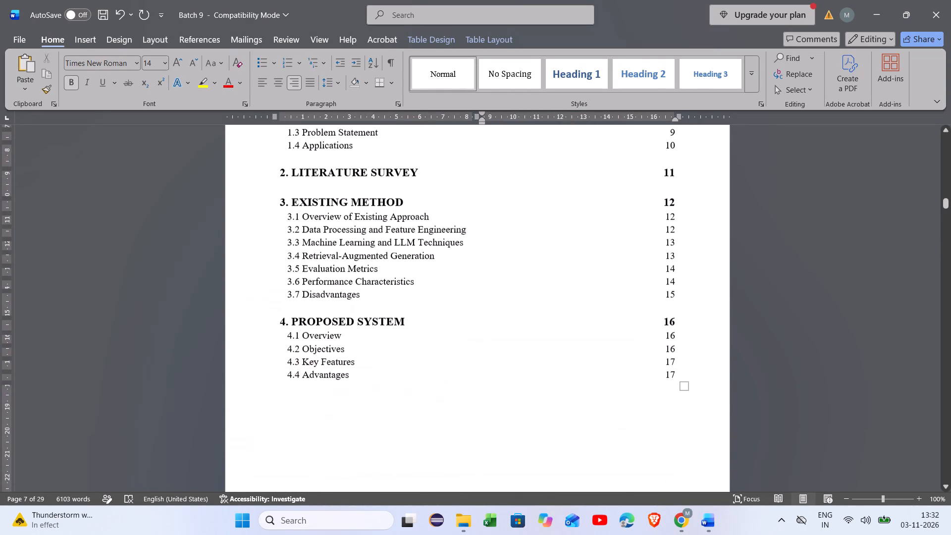
left_click(675, 209)
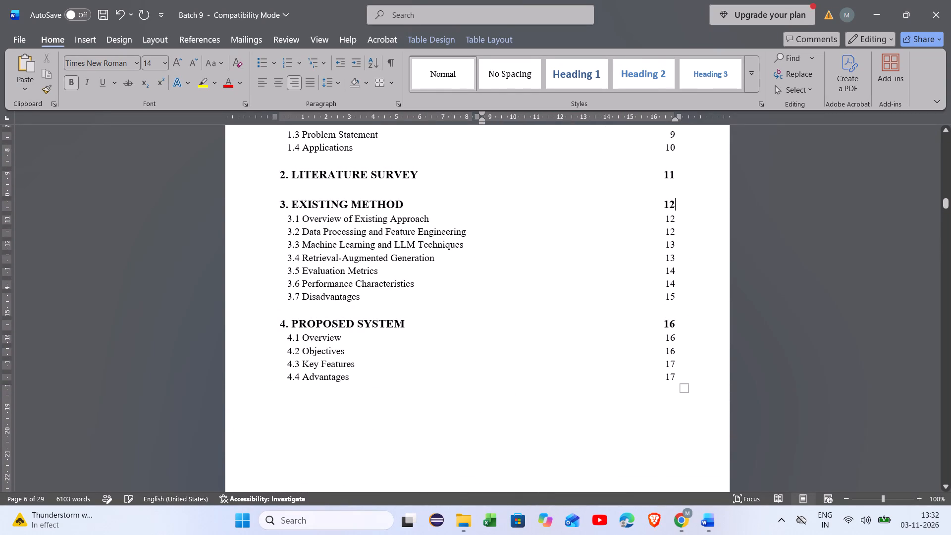
key("BackSpace")
key("2")
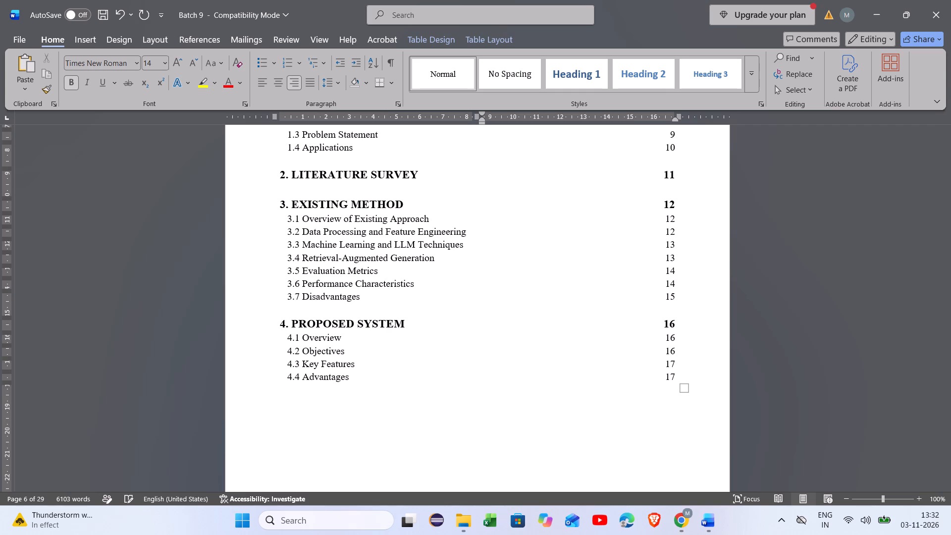
key("BackSpace")
key("3")
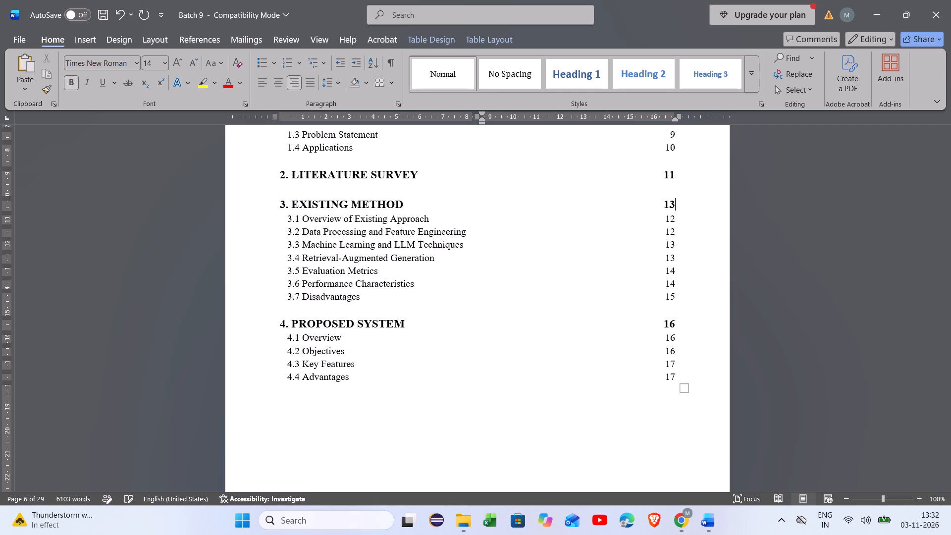
Set the page numbers of contents entries 3.1 Overview of Existing Approach and 3.2 Data Processing and Feature Engineering to 13.
left_click(673, 216)
key("BackSpace")
key("3")
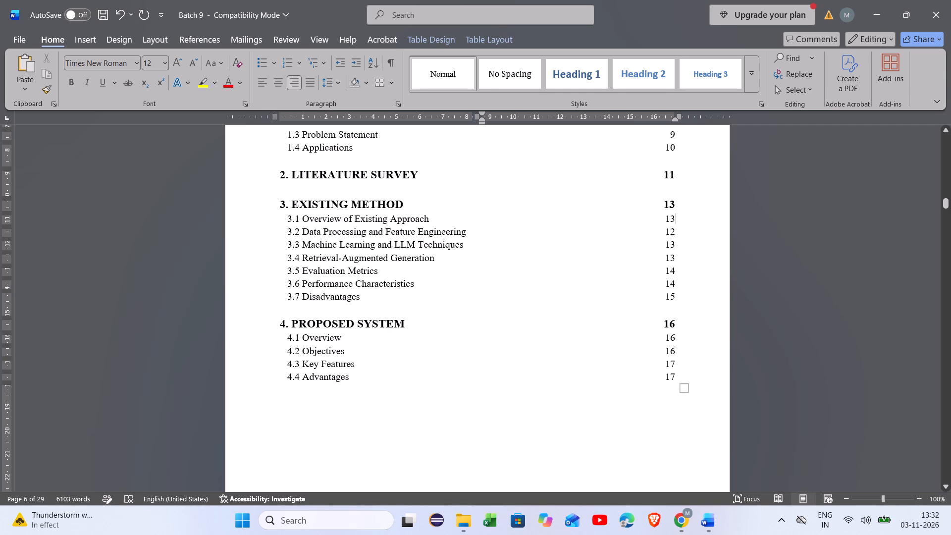
left_click(674, 231)
key("BackSpace")
key("3")
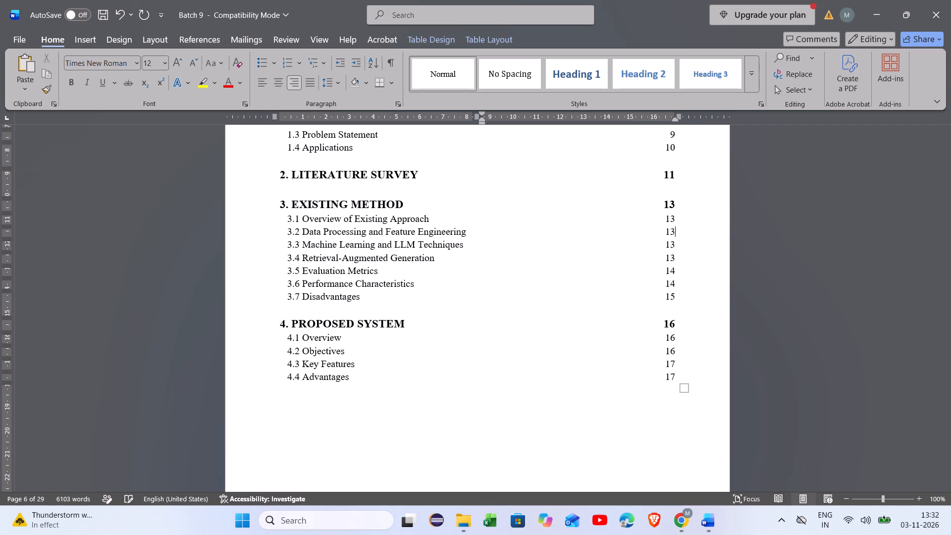
Check the chapter 3 section pages and set contents entries 3.3 Machine Learning and LLM Techniques and 3.4 Retrieval-Augmented Generation to 14.
scroll(479, 368, "down", 5)
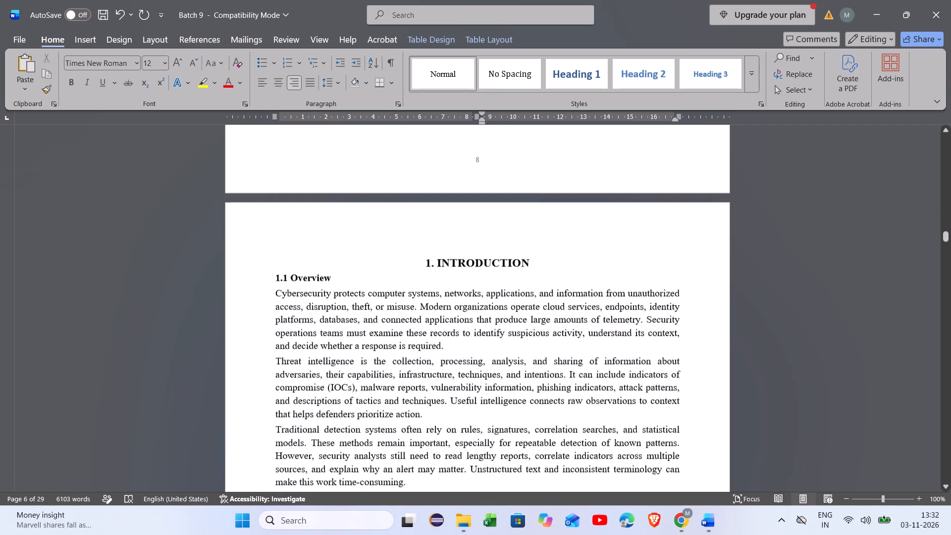
scroll(479, 368, "down", 10)
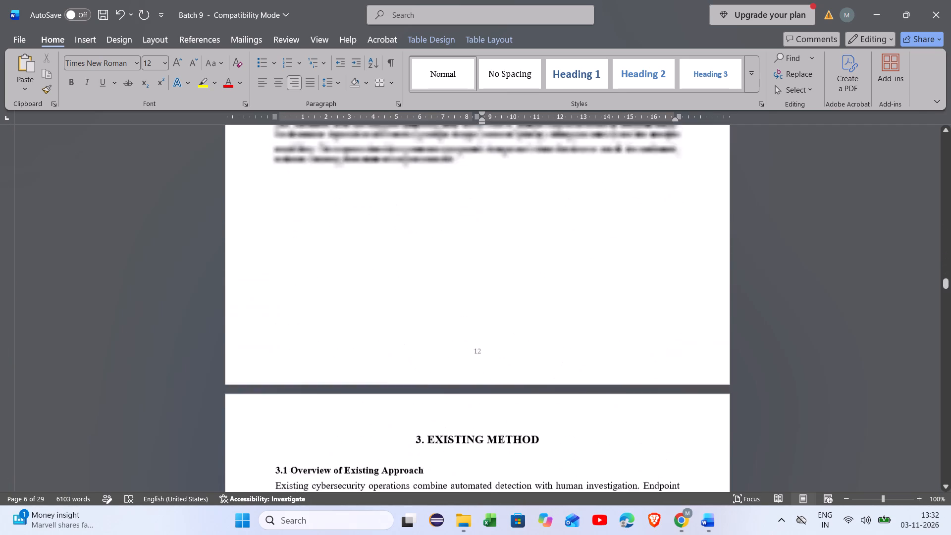
scroll(479, 368, "up", 1)
scroll(479, 368, "down", 2)
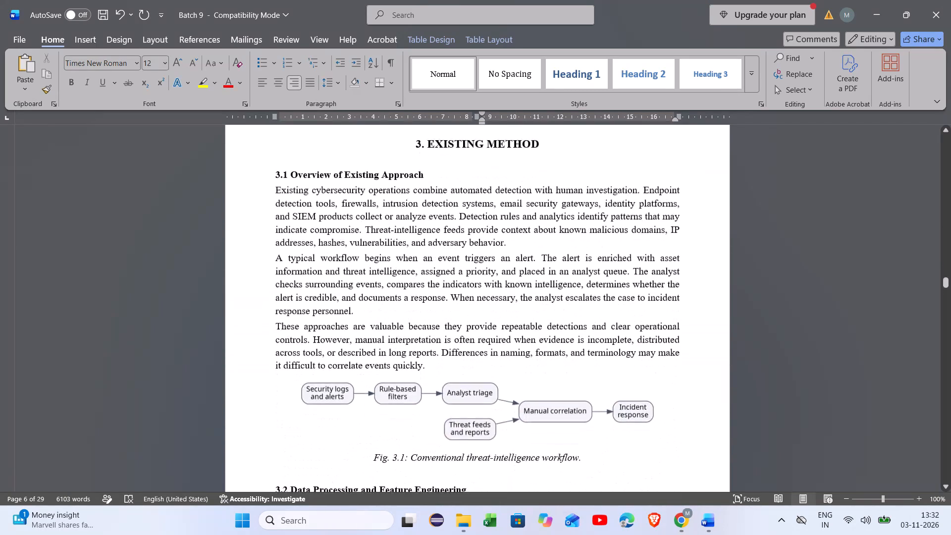
scroll(479, 368, "down", 3)
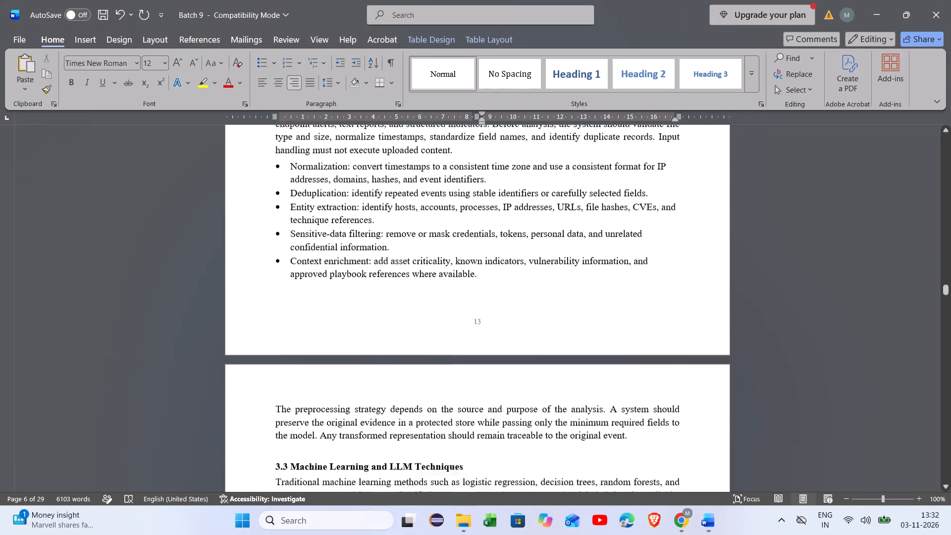
scroll(479, 368, "down", 2)
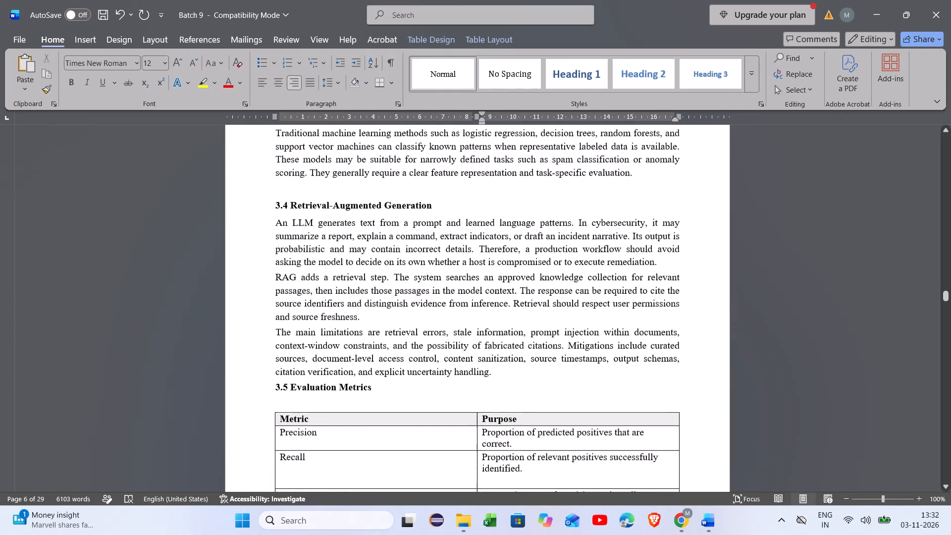
scroll(479, 368, "down", 2)
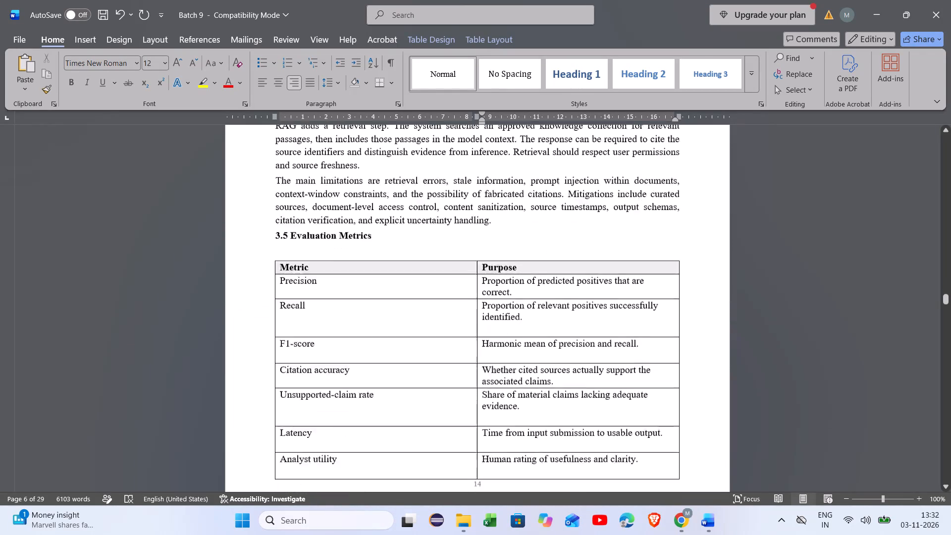
scroll(479, 368, "down", 1)
scroll(479, 368, "up", 10)
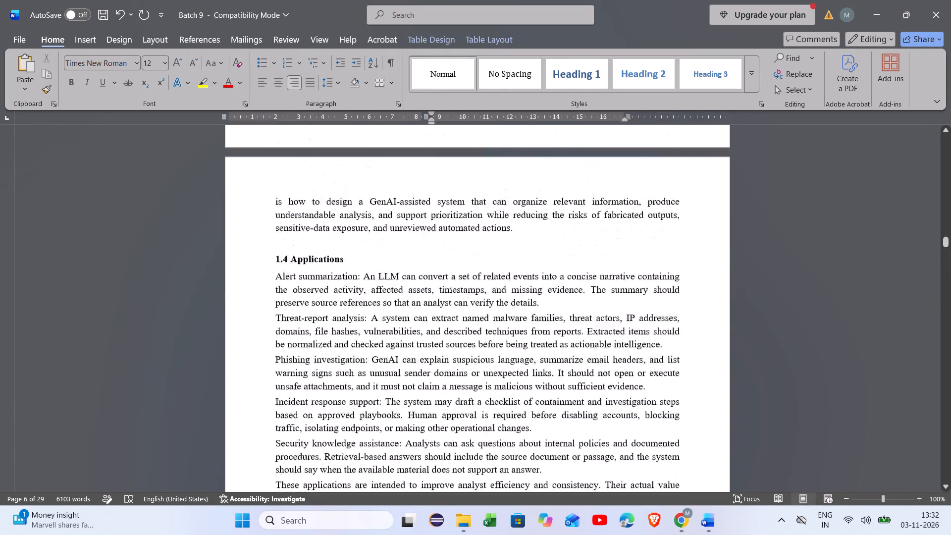
scroll(479, 368, "up", 4)
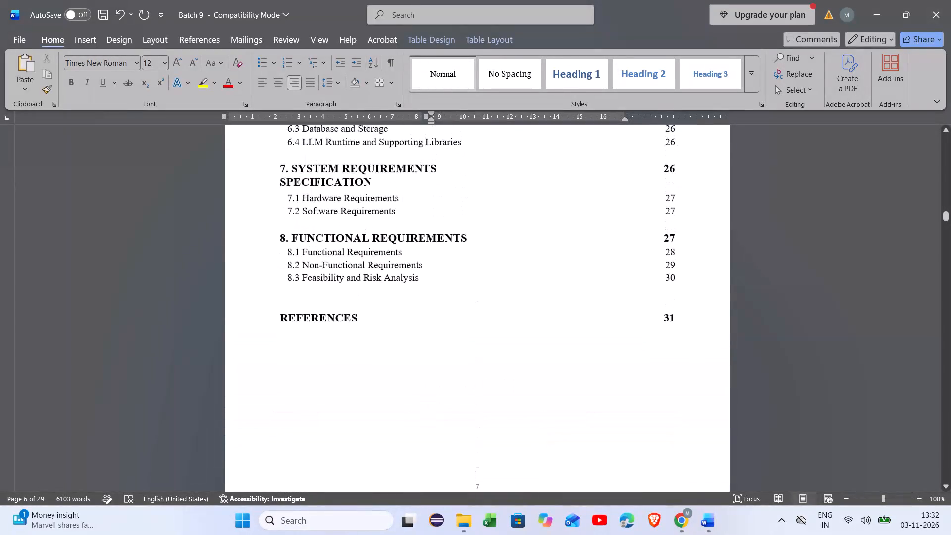
scroll(479, 368, "up", 5)
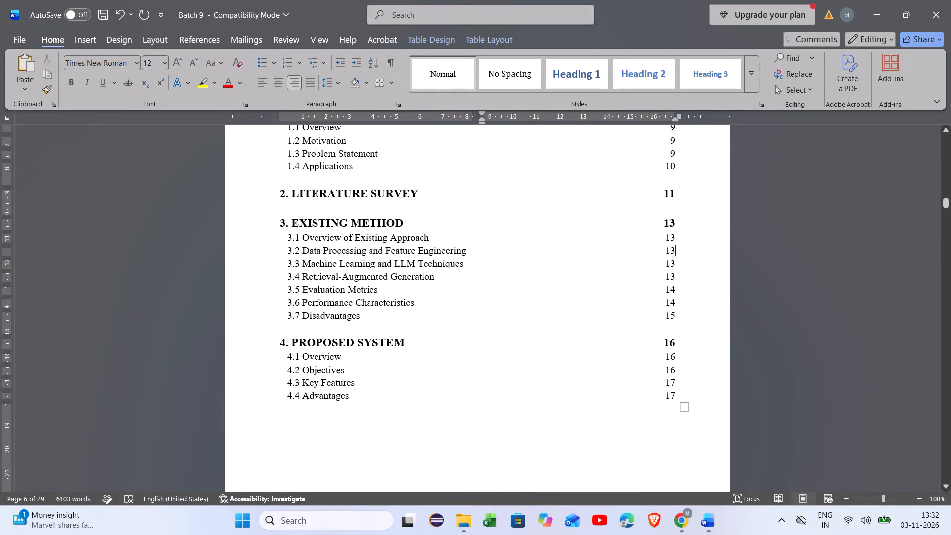
left_click(678, 293)
left_click(676, 280)
key("BackSpace")
key("4")
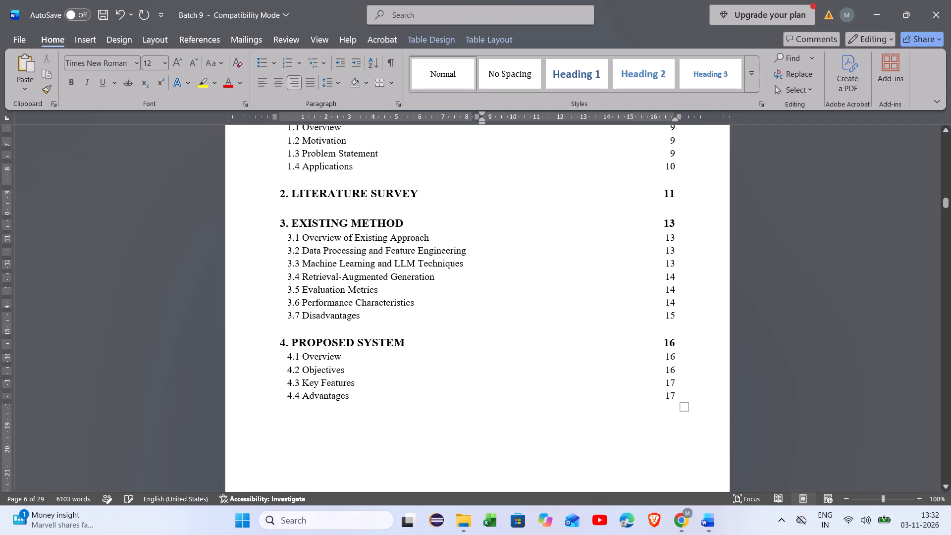
left_click(674, 265)
key("BackSpace")
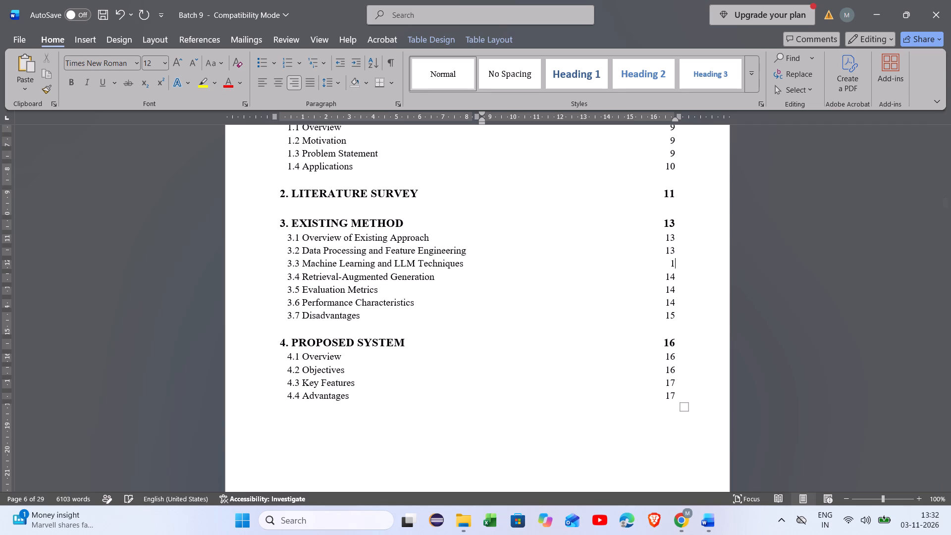
key("4")
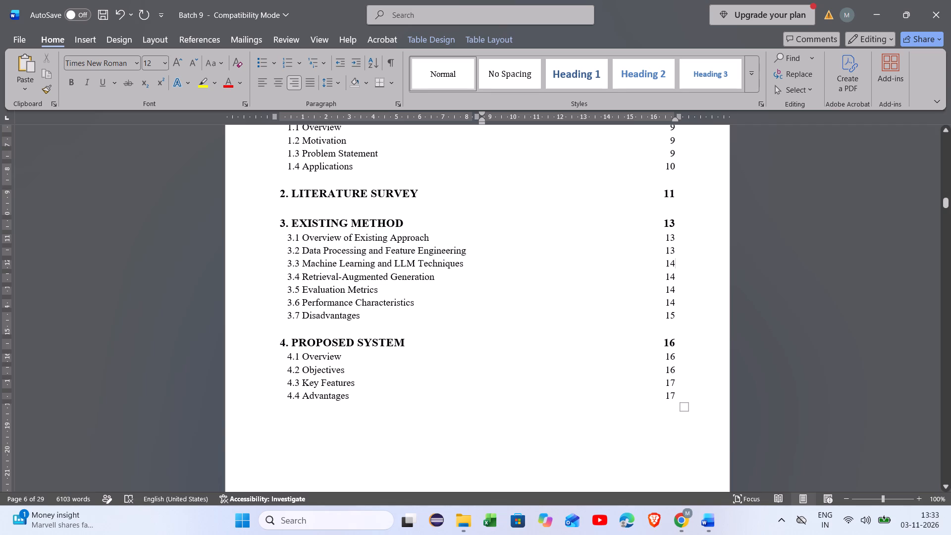
Set the page number of the 3.6 Performance Characteristics contents entry to 15.
left_click(676, 302)
key("BackSpace")
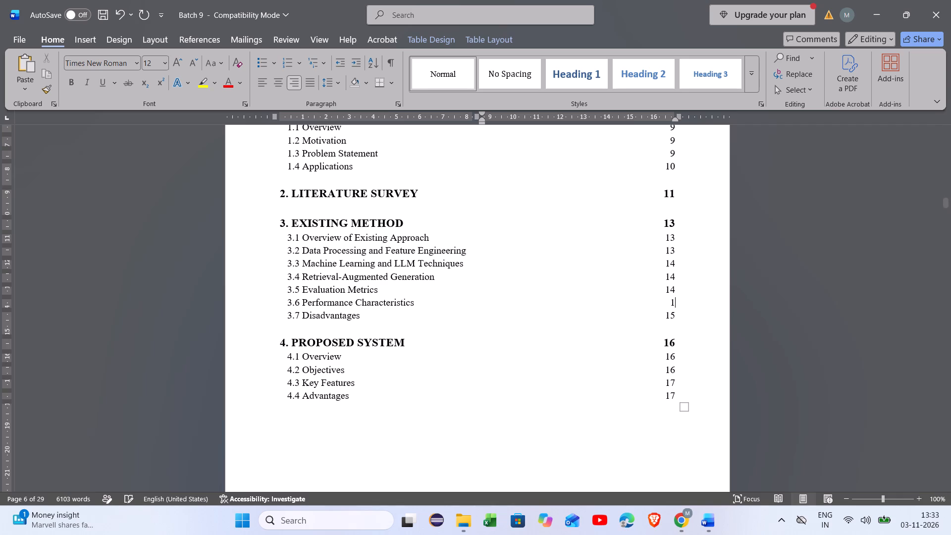
key("5")
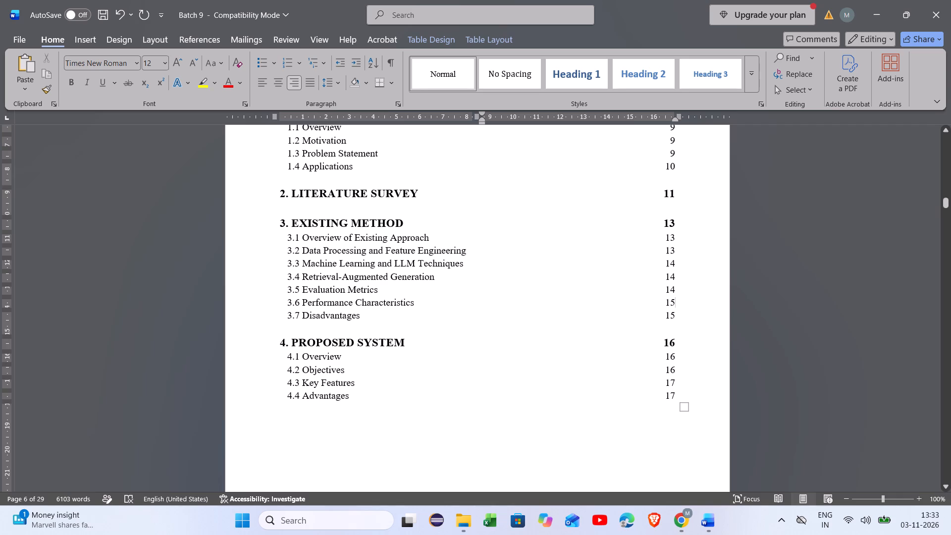
Check the footer pages of the chapter 4 sections and set the page number of the 4.3 Key Features contents entry to 16.
scroll(616, 327, "down", 10)
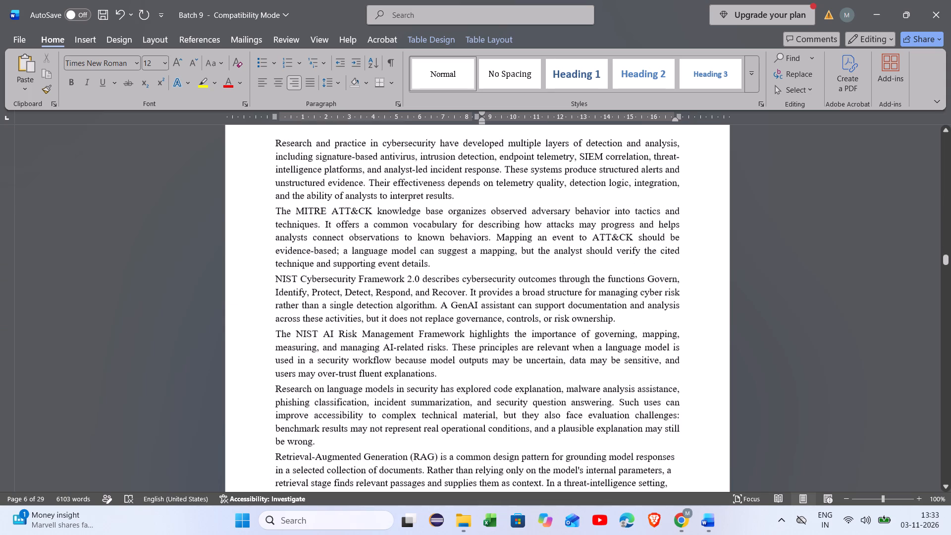
scroll(616, 327, "down", 3)
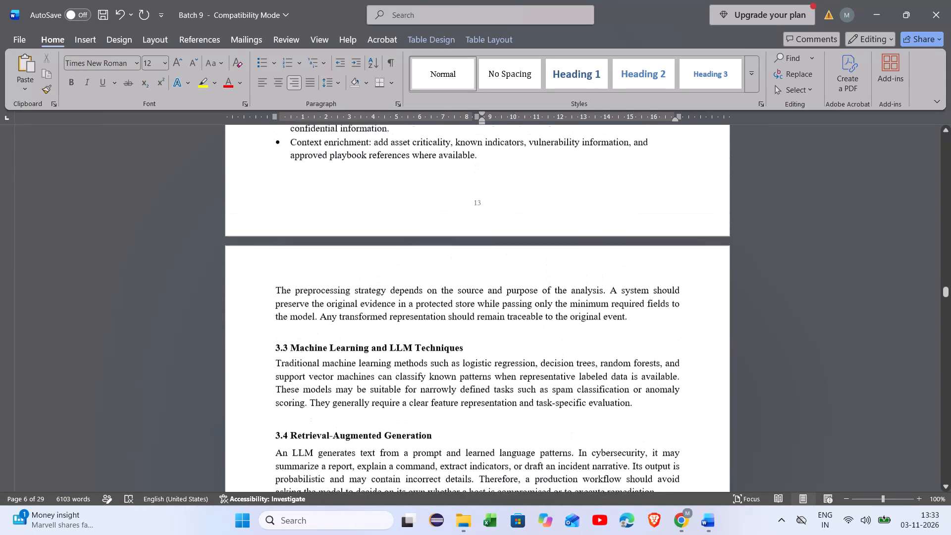
scroll(616, 327, "down", 3)
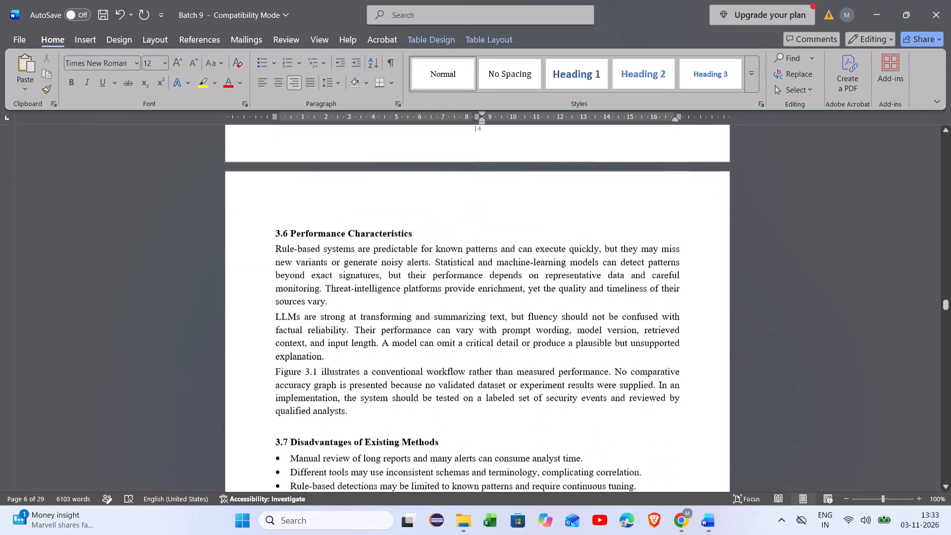
scroll(616, 327, "down", 3)
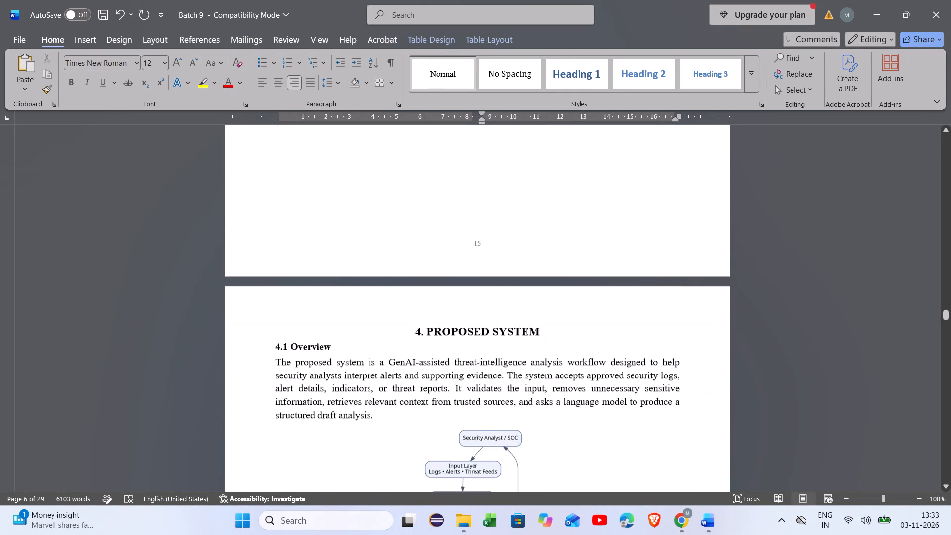
scroll(616, 327, "down", 4)
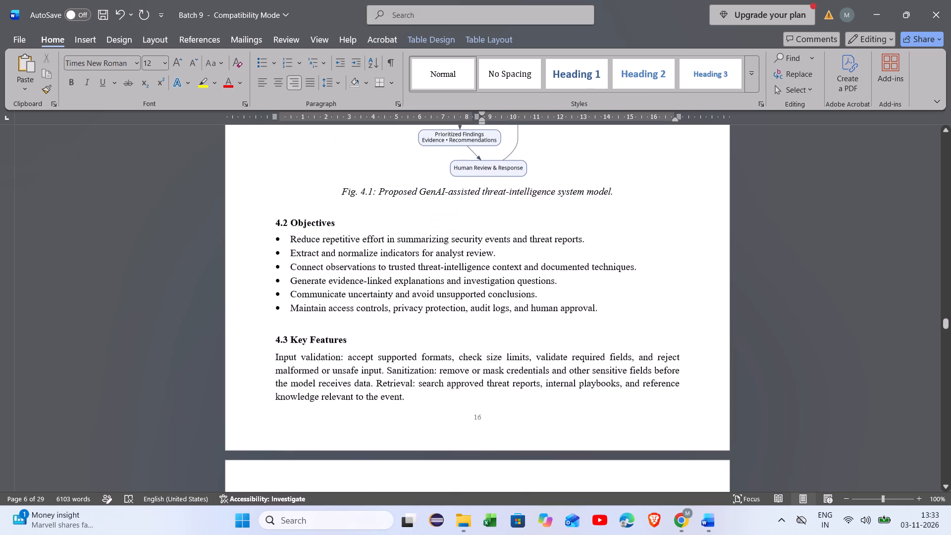
right_click(616, 327)
left_click(529, 319)
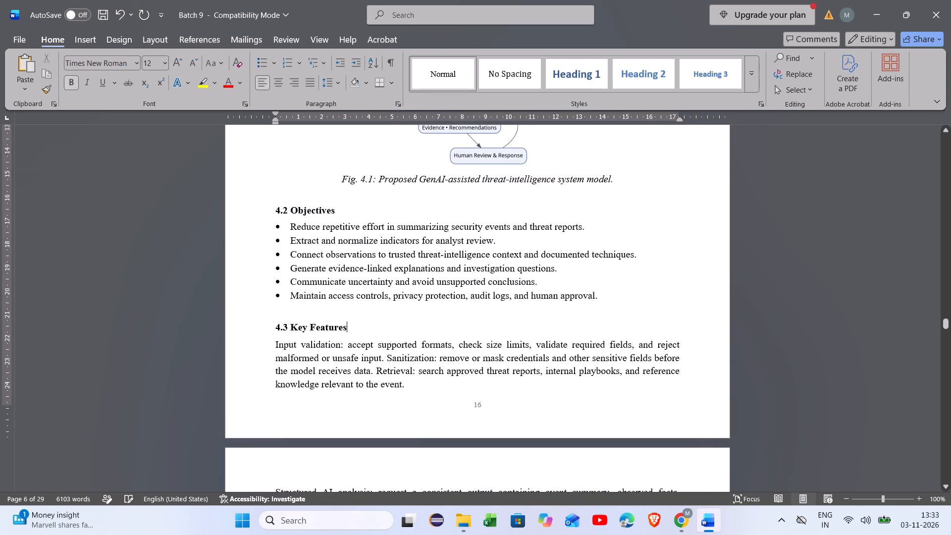
scroll(529, 319, "up", 3)
scroll(529, 319, "down", 2)
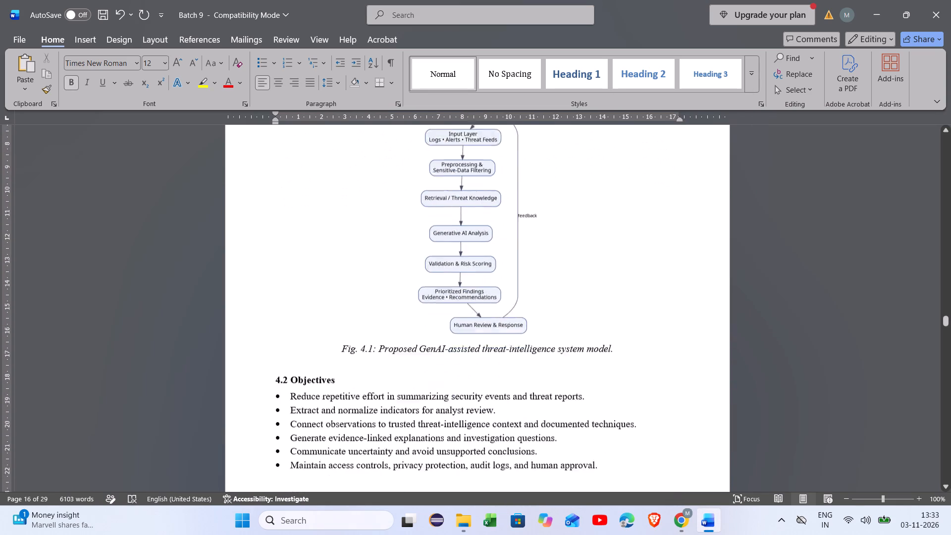
scroll(529, 319, "down", 2)
scroll(529, 319, "up", 8)
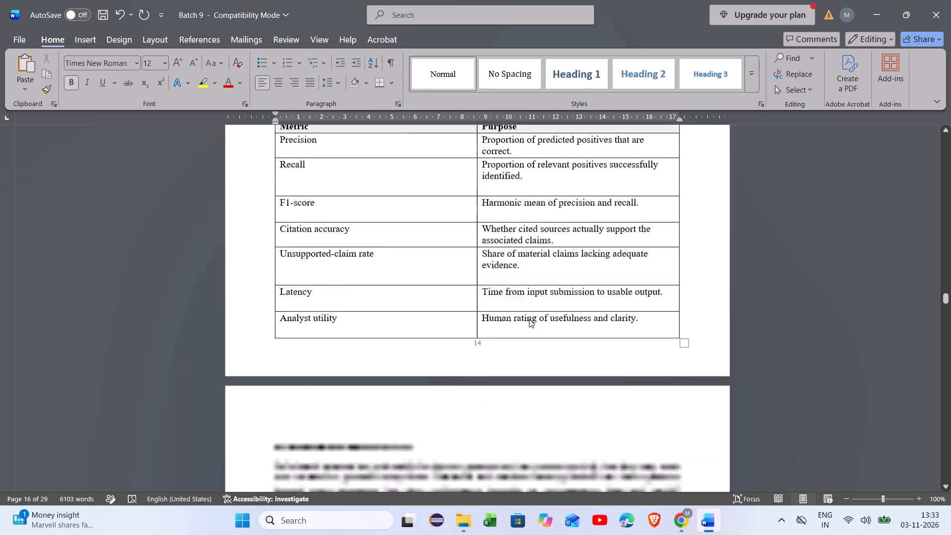
scroll(529, 319, "up", 9)
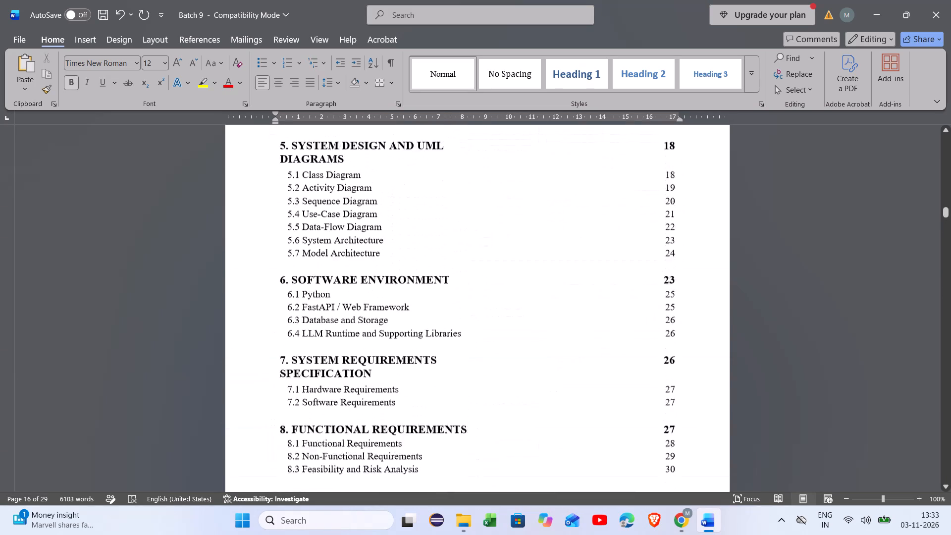
scroll(529, 319, "up", 2)
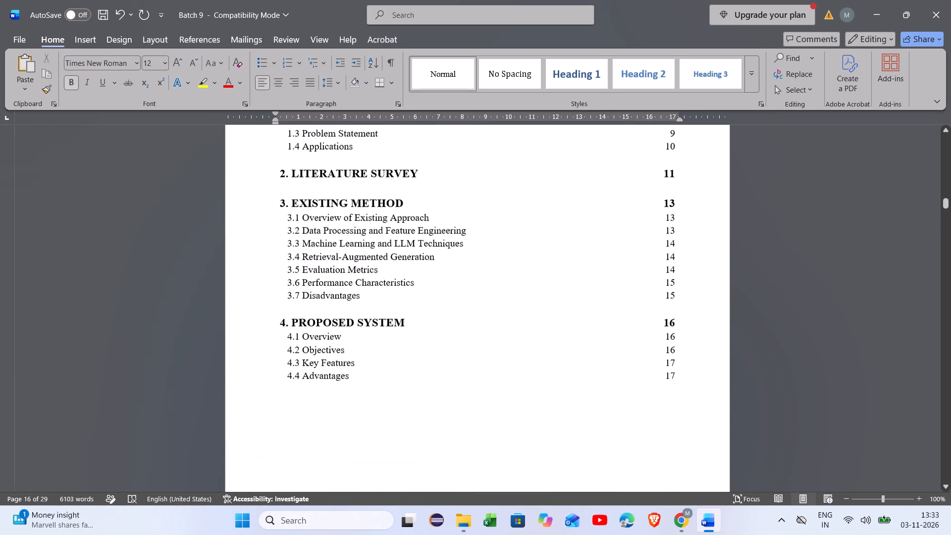
left_click(677, 362)
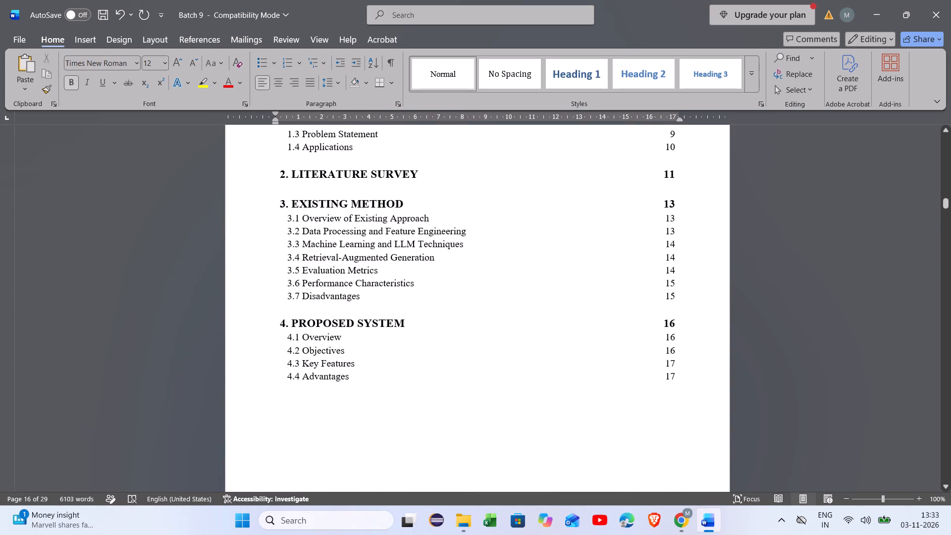
key("BackSpace")
key("6")
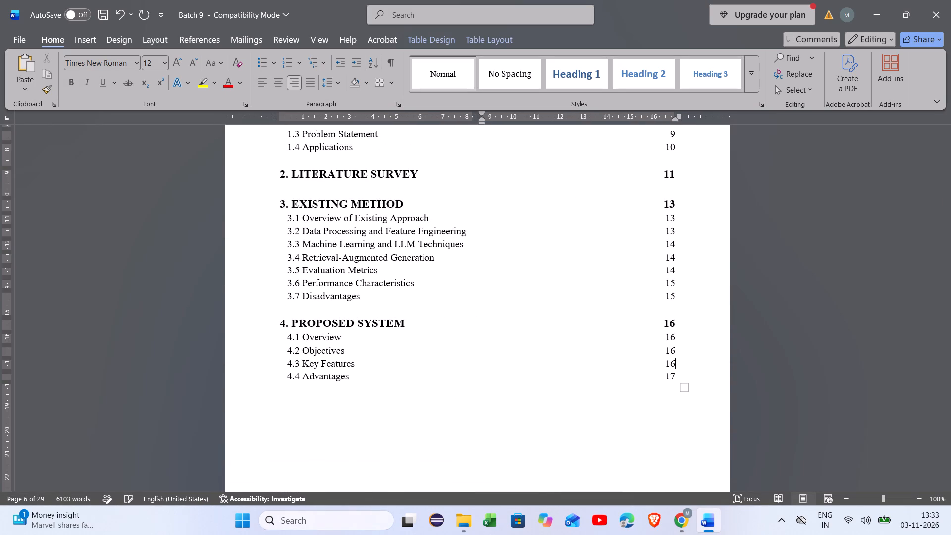
Examine the section headings and footer page numbers from 4.4 Advantages to the start of chapter 5 against the contents table.
scroll(628, 394, "down", 8)
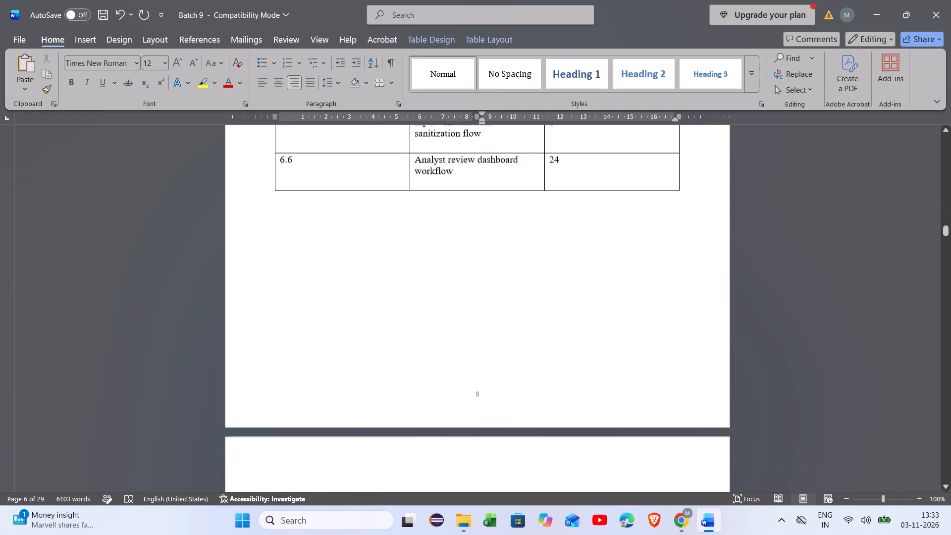
scroll(628, 394, "down", 11)
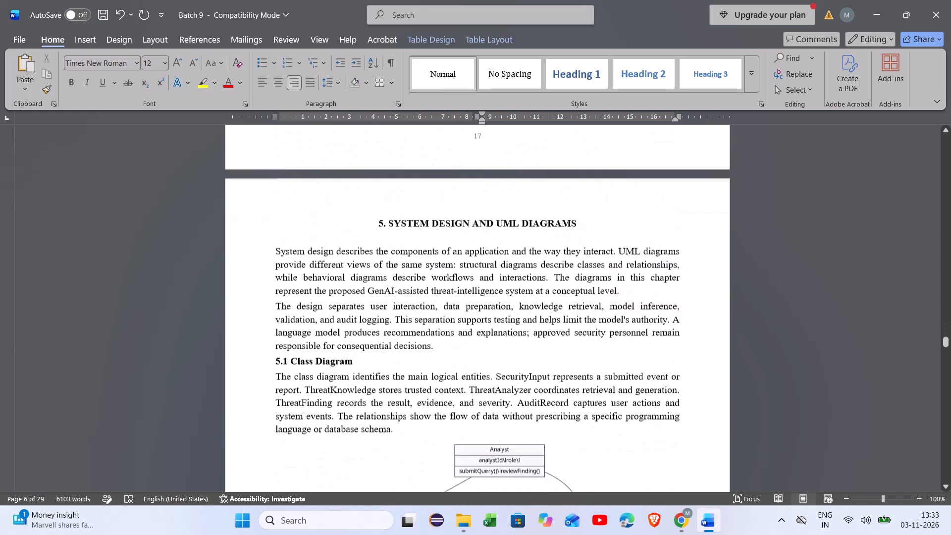
scroll(628, 394, "up", 1)
scroll(628, 394, "down", 2)
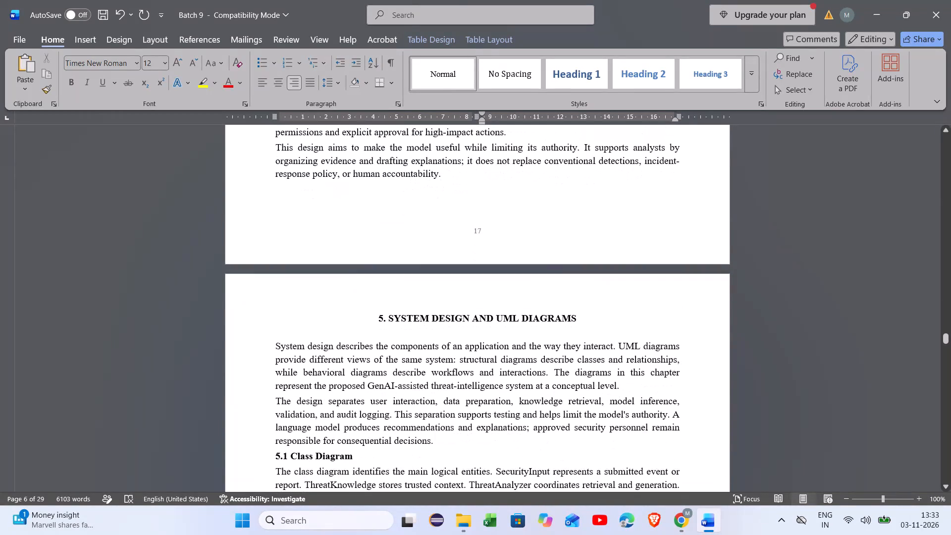
scroll(628, 394, "down", 1)
scroll(628, 394, "up", 1)
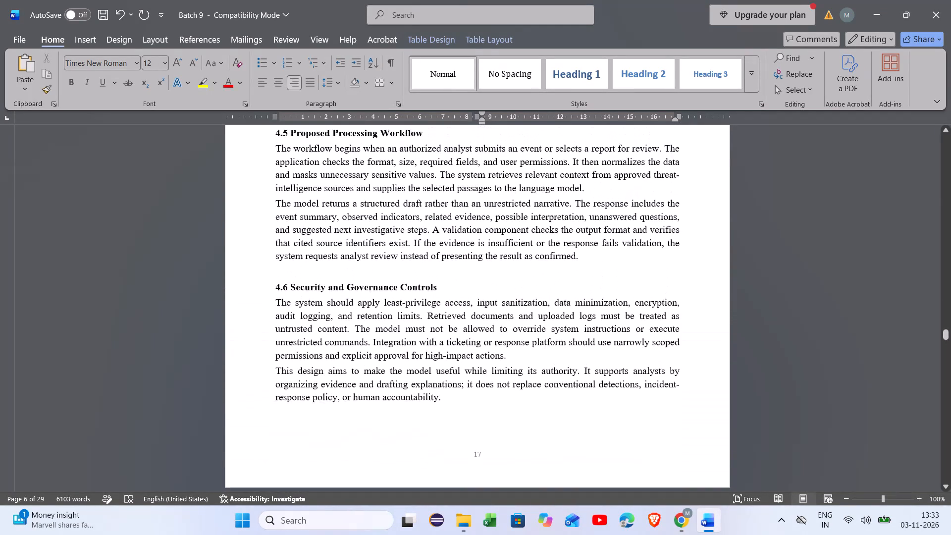
scroll(628, 394, "up", 3)
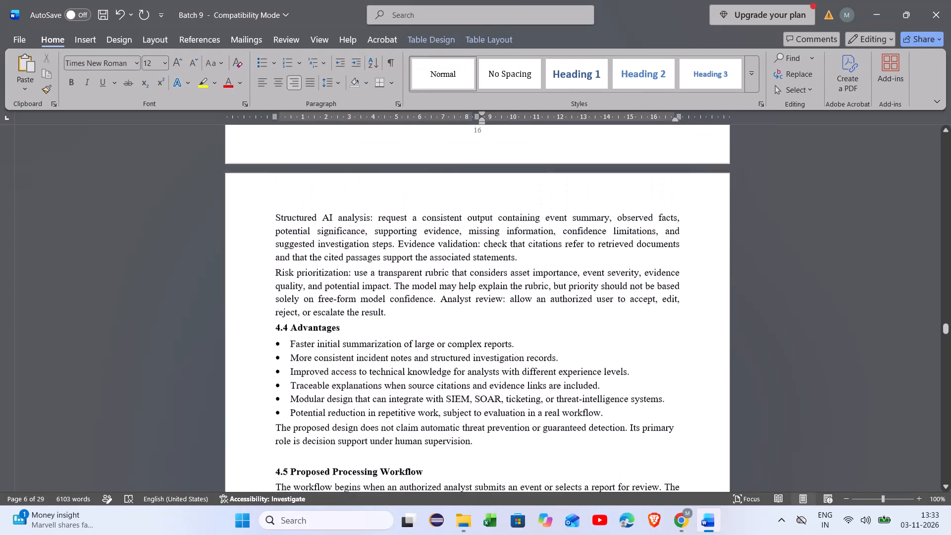
scroll(628, 394, "down", 1)
scroll(440, 376, "up", 1)
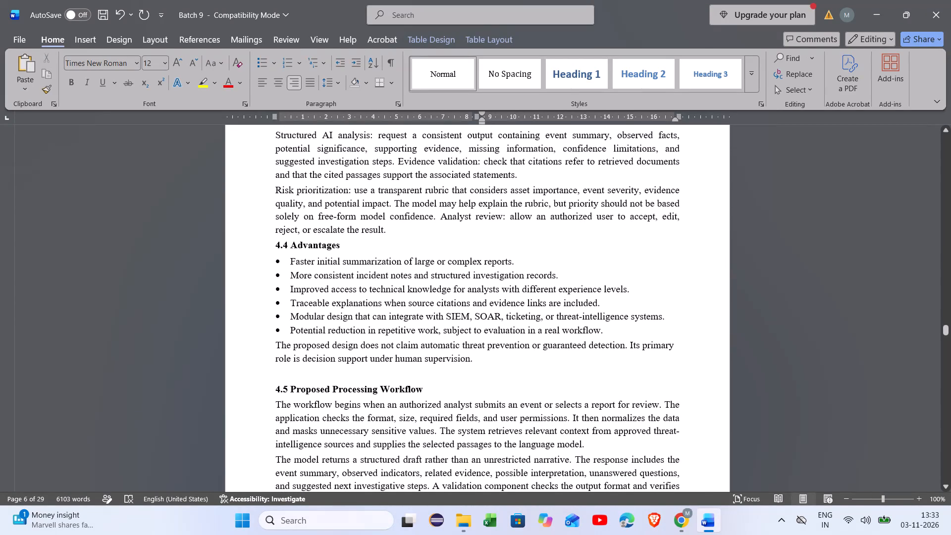
scroll(440, 376, "up", 6)
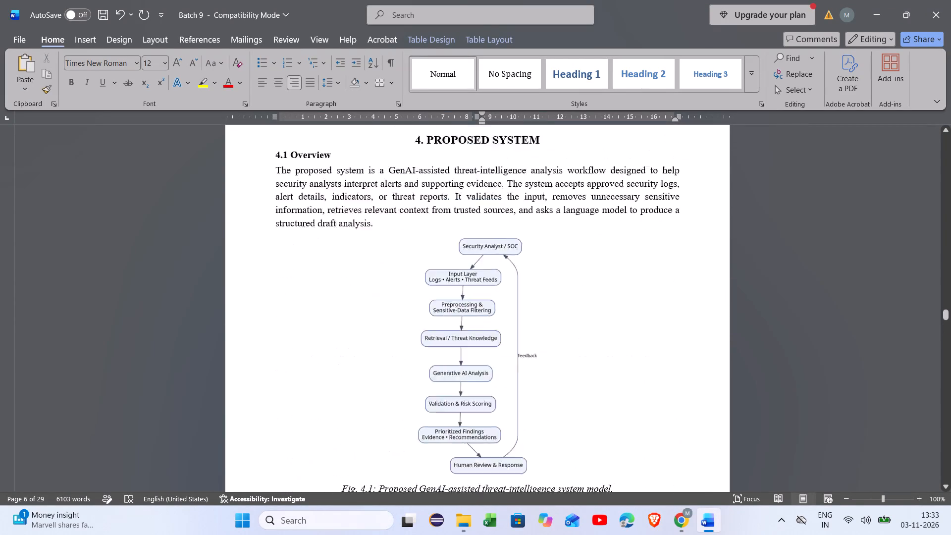
scroll(440, 376, "up", 20)
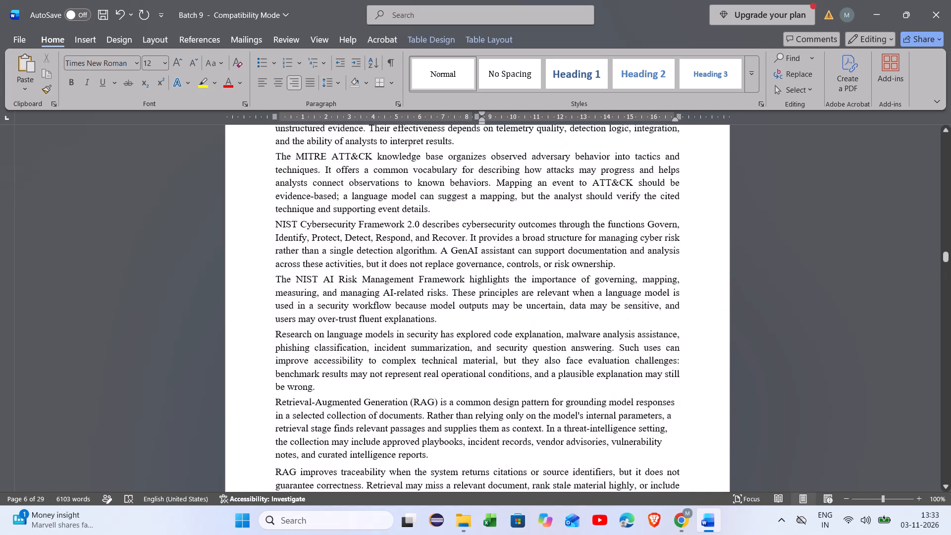
scroll(440, 376, "up", 5)
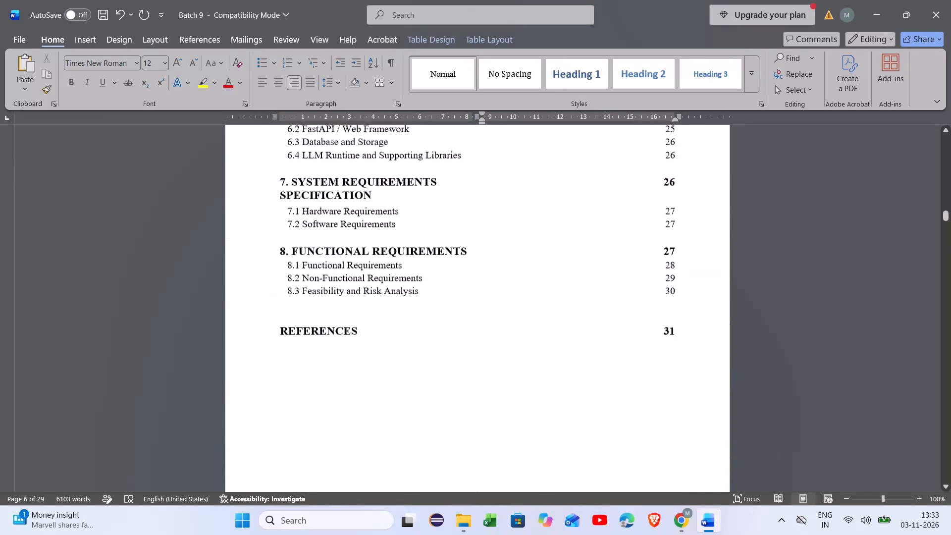
scroll(440, 376, "up", 1)
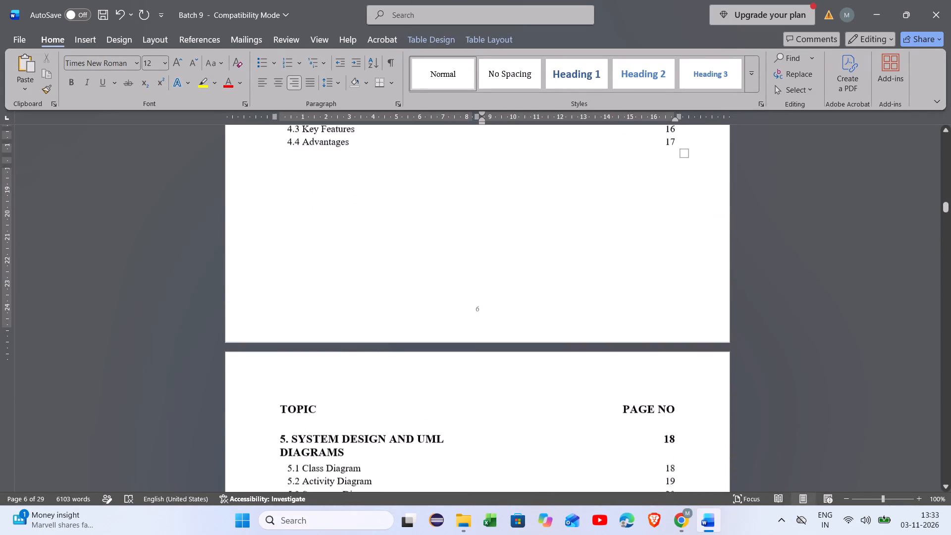
scroll(440, 376, "up", 2)
Add an empty line below the page number of the 4.4 Advantages contents entry.
left_click(366, 230)
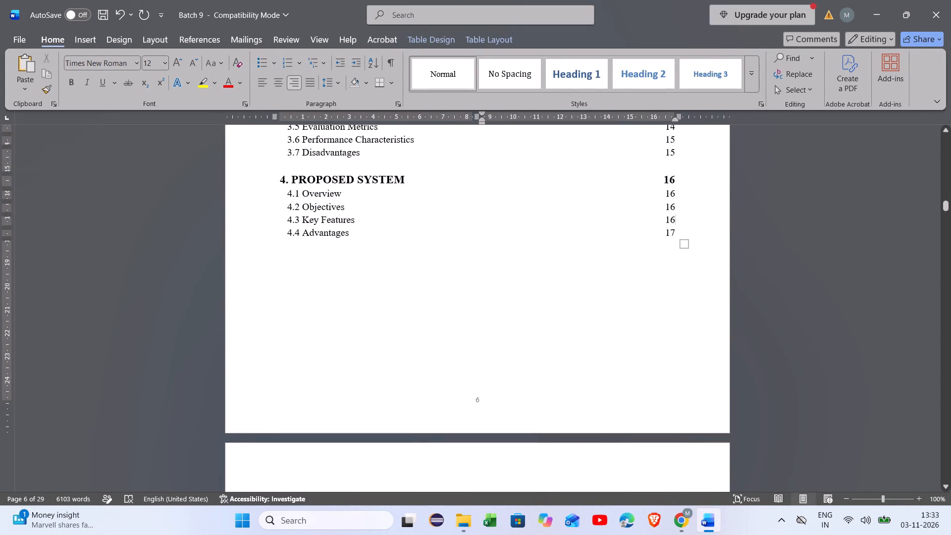
left_click(679, 235)
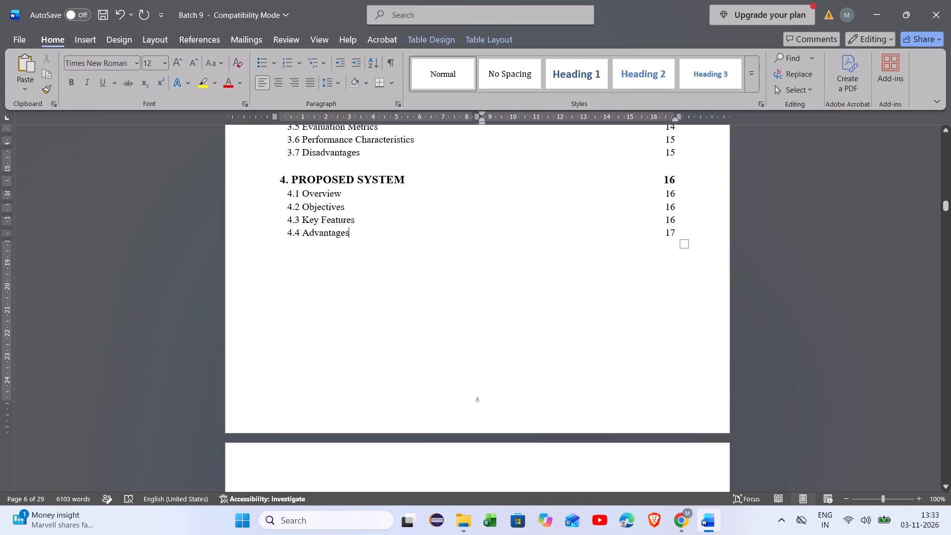
left_click(677, 231)
key("Return")
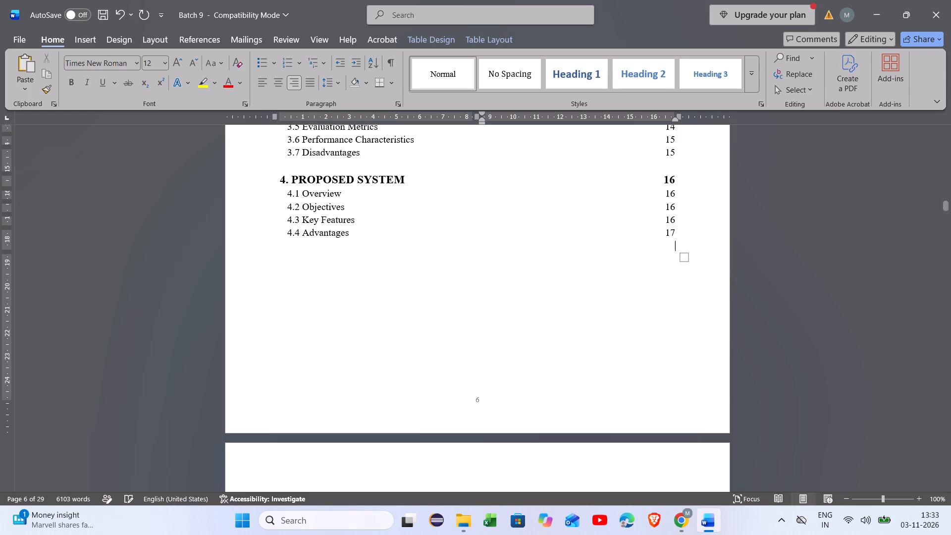
Copy the contents entries 4.2 Objectives, 4.3 Key Features and 4.4 Advantages and paste them at the 4.4 Advantages row.
left_click(358, 225)
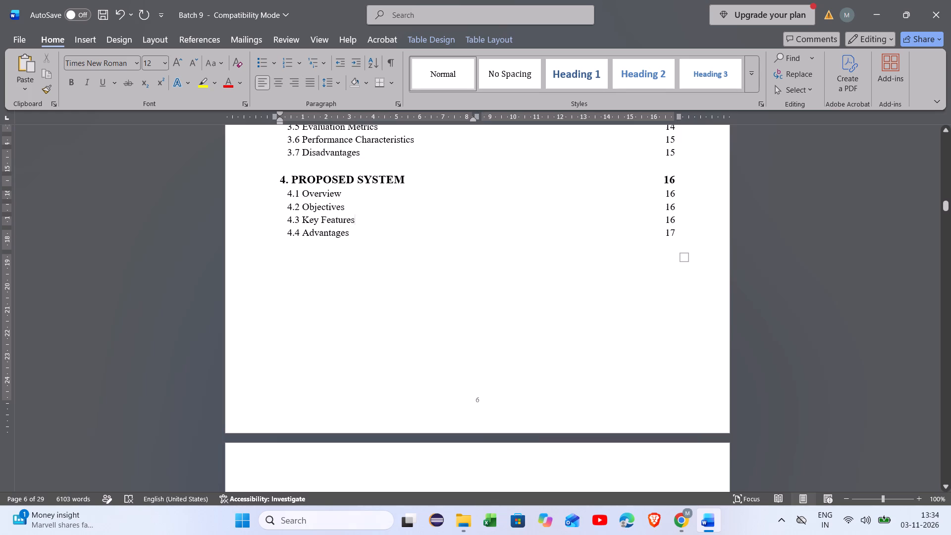
left_click_drag(287, 209, 348, 239)
key("ctrl+c")
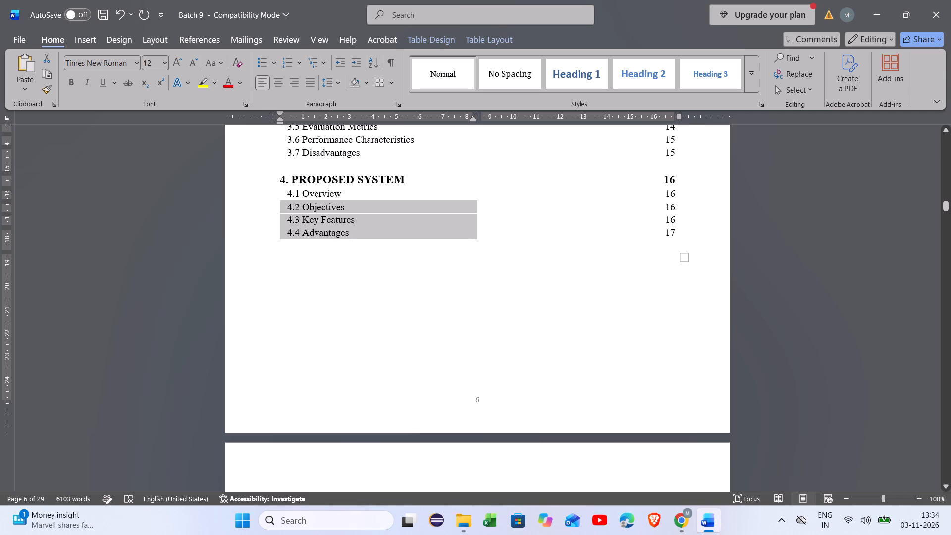
left_click(348, 239)
key("Return")
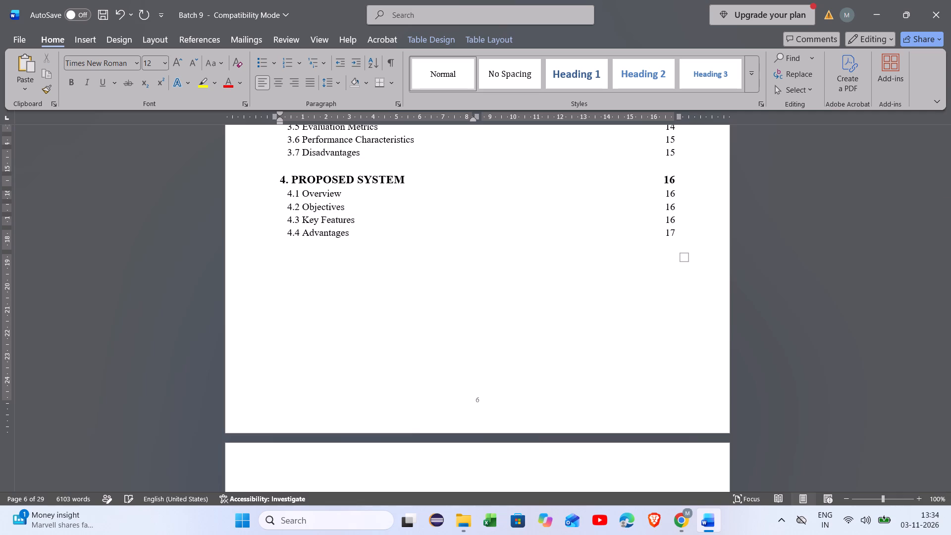
key("ctrl+v")
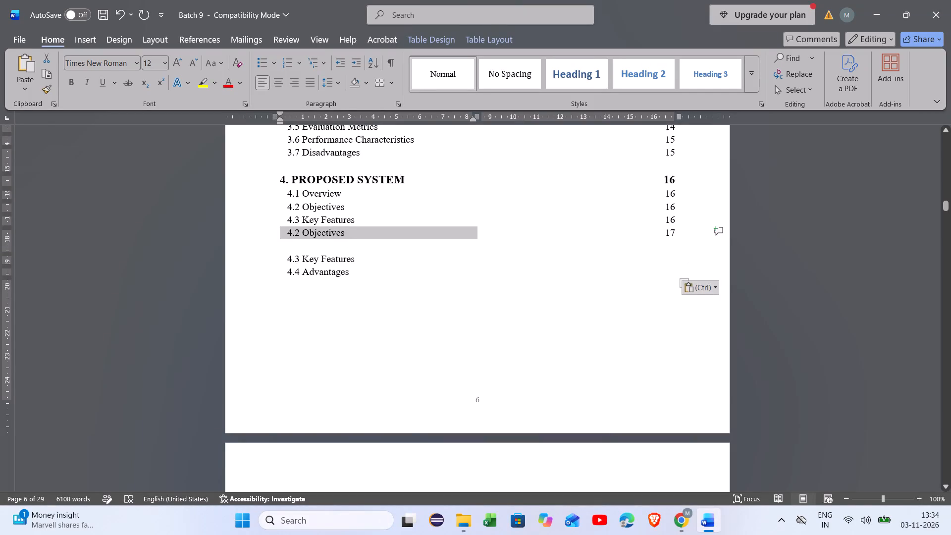
Renumber the pasted contents entries Objectives, Key Features and Advantages as 4.4, 4.5 and 4.6.
left_click(300, 228)
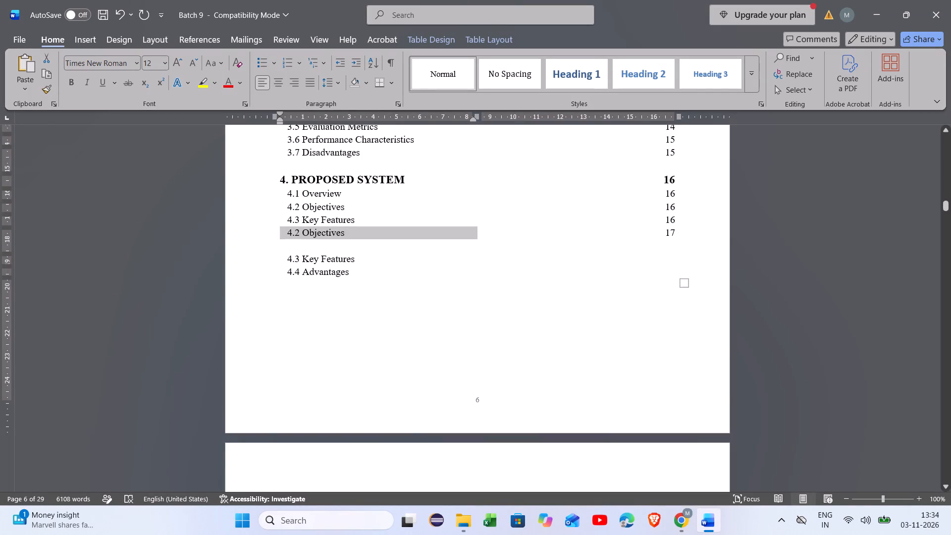
left_click(298, 233)
key("BackSpace")
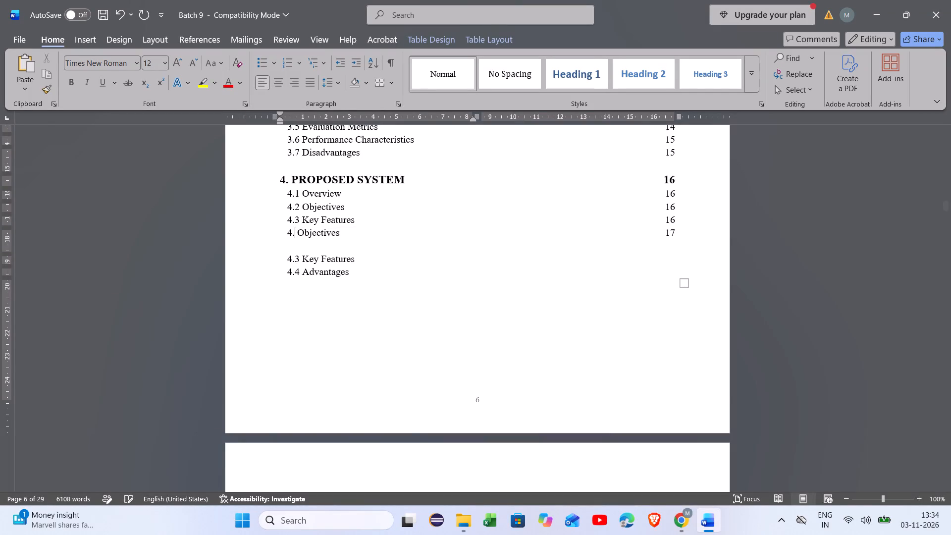
key("4")
left_click(299, 256)
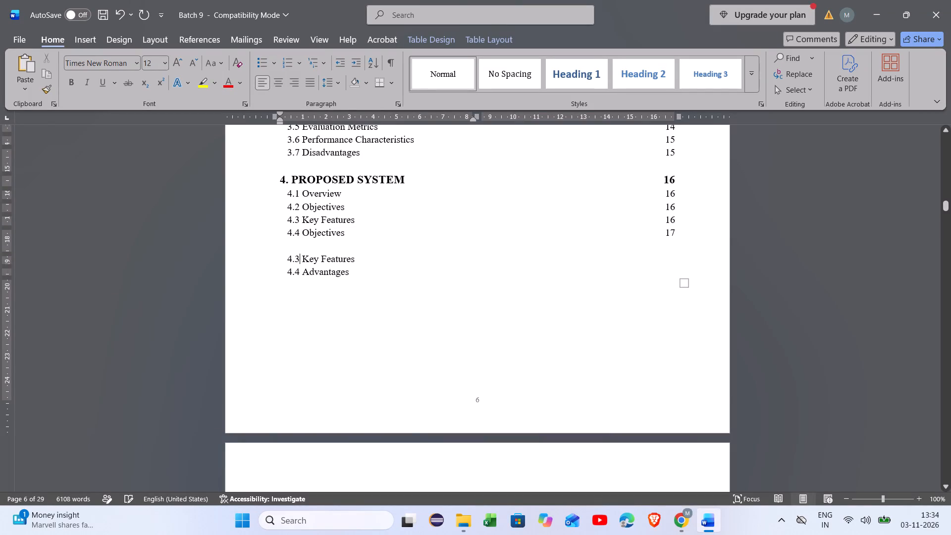
key("BackSpace")
key("5")
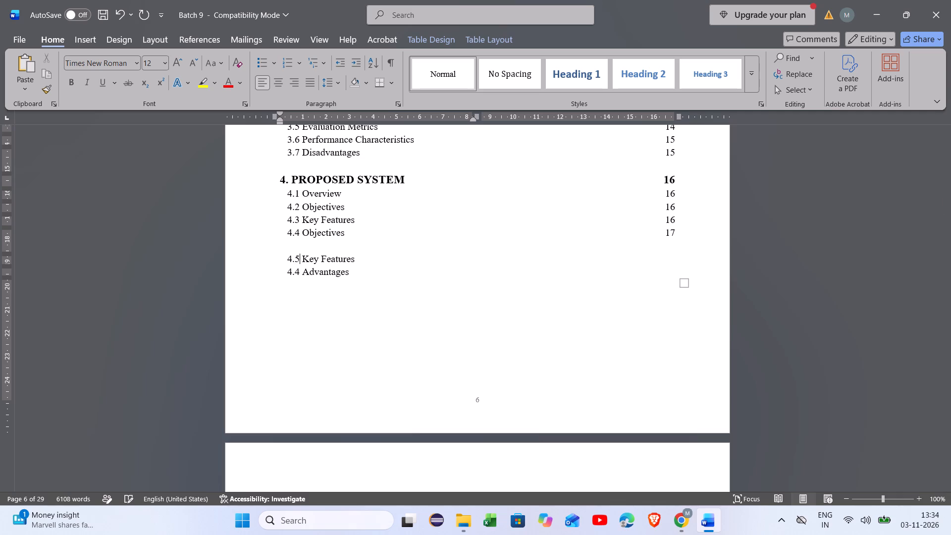
key("Down")
key("BackSpace")
key("6")
key("Up")
key("Up")
Remove the empty line between the 4.4 Objectives and 4.5 Key Features contents entries, keeping the 4.5 entry indented like its neighbours.
key("Down")
key("Left")
key("Left")
key("Left")
key("BackSpace")
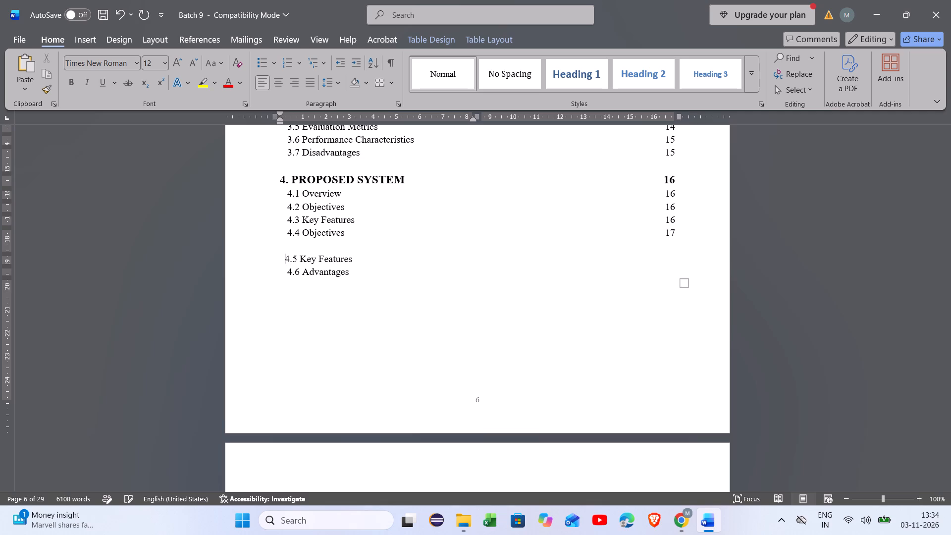
key("BackSpace")
key("BackSpace")
key("BackSpace")
key("BackSpace")
key("BackSpace")
key("space")
key("space")
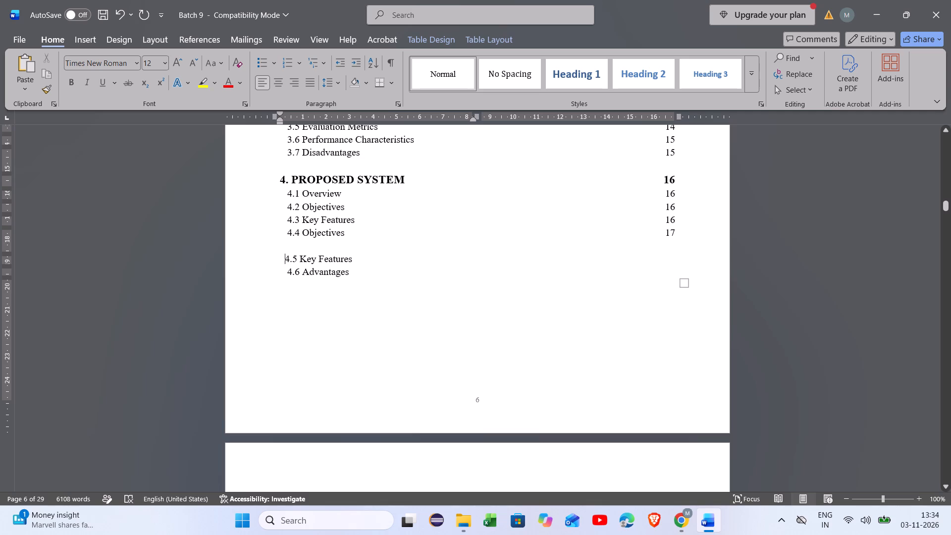
left_click(685, 242)
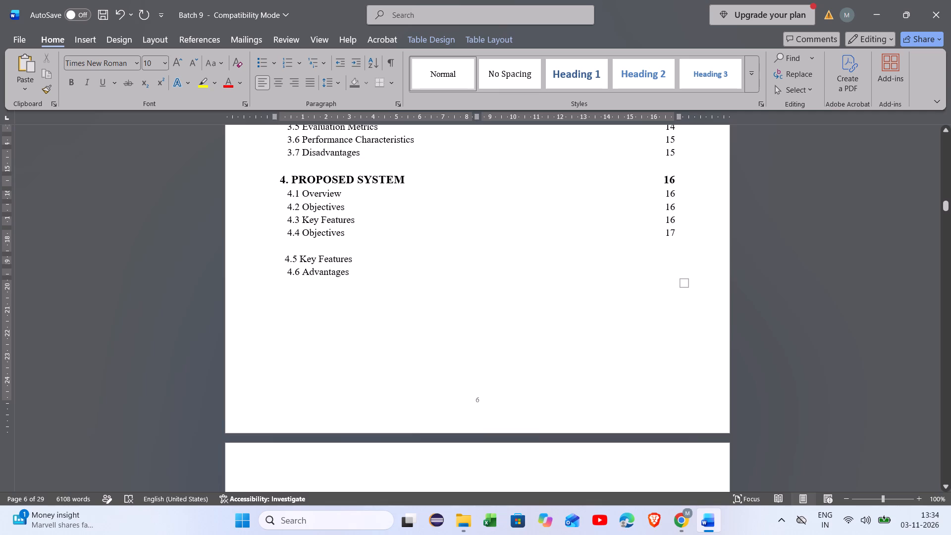
left_click(559, 242)
key("BackSpace")
key("BackSpace")
key("BackSpace")
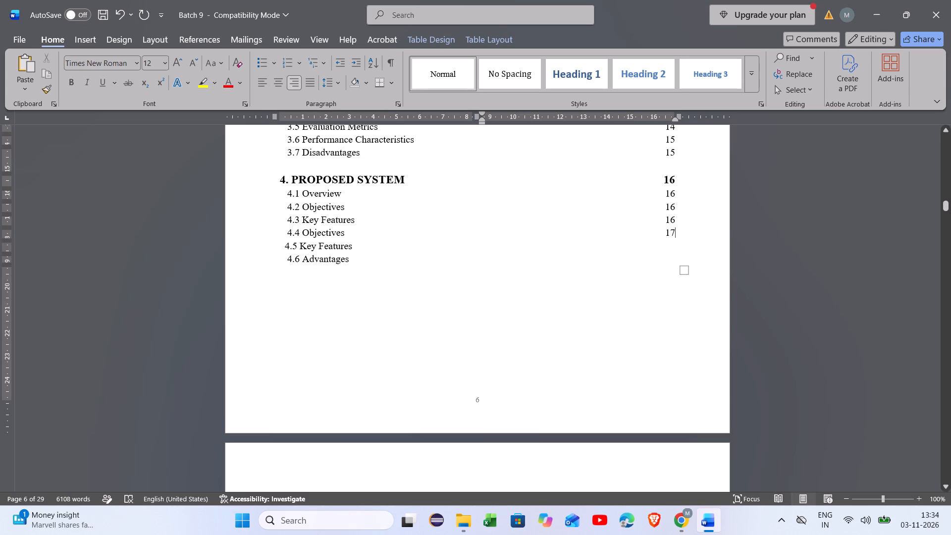
left_click(285, 244)
key("space")
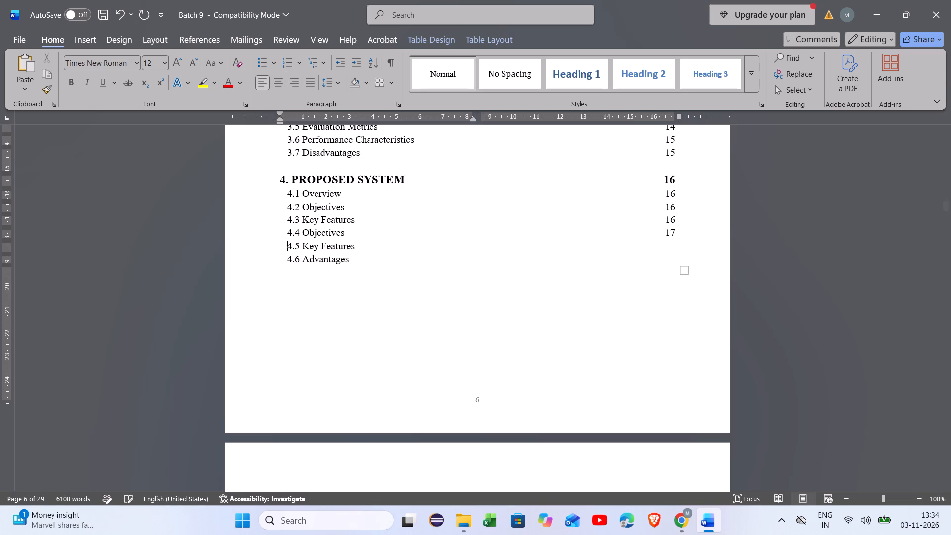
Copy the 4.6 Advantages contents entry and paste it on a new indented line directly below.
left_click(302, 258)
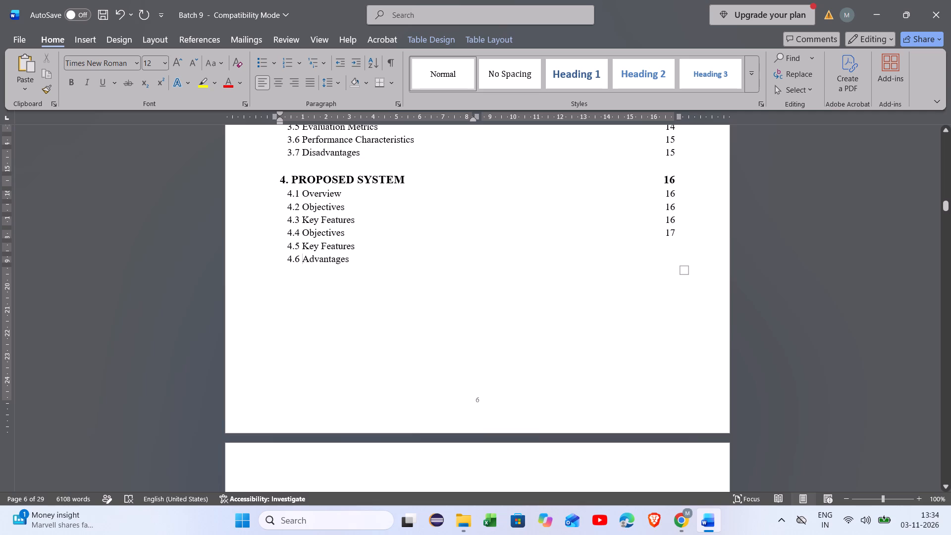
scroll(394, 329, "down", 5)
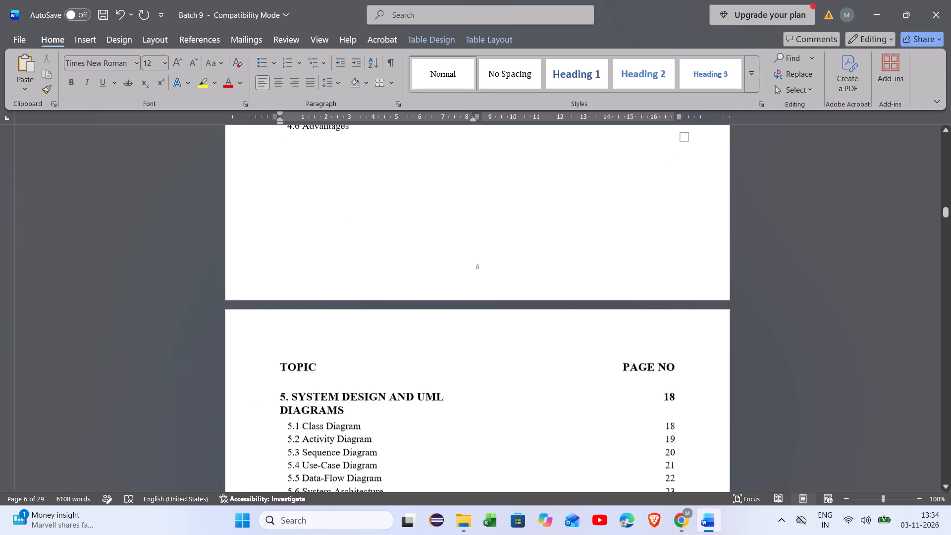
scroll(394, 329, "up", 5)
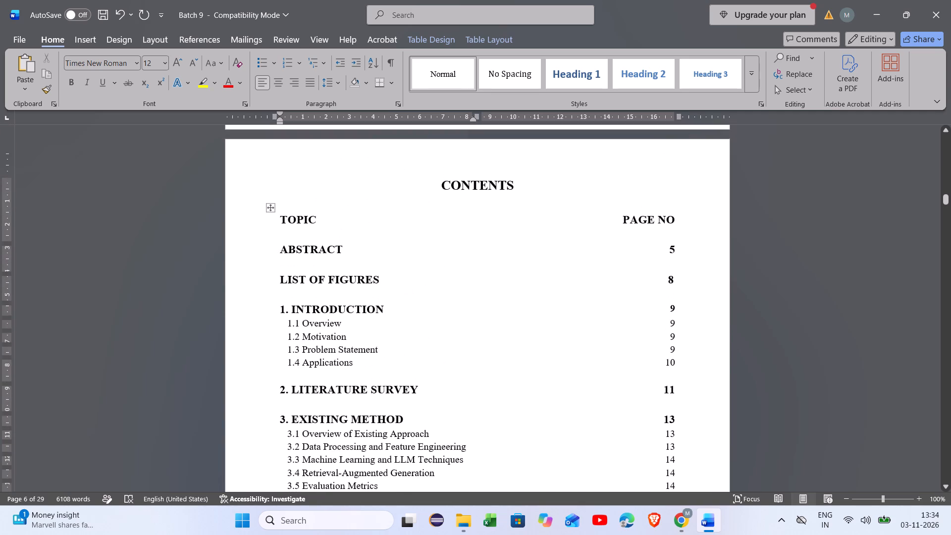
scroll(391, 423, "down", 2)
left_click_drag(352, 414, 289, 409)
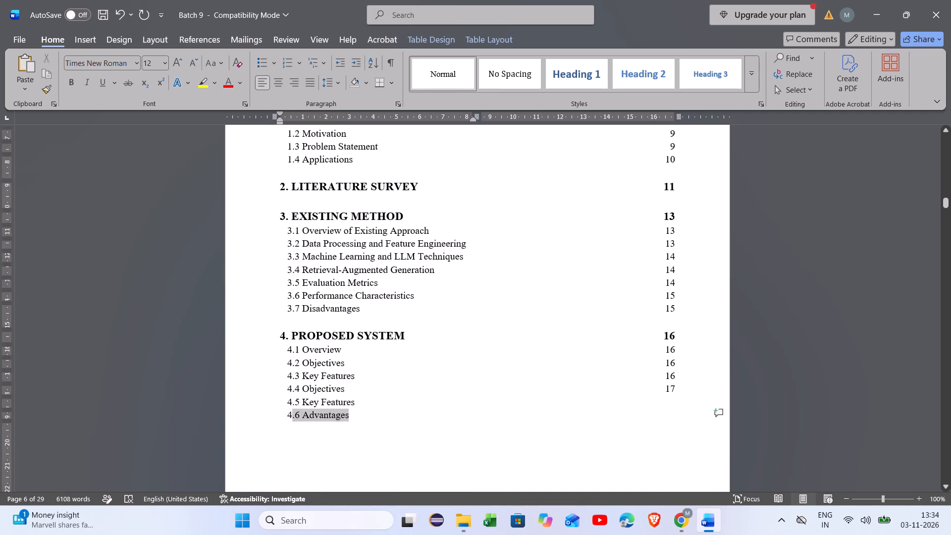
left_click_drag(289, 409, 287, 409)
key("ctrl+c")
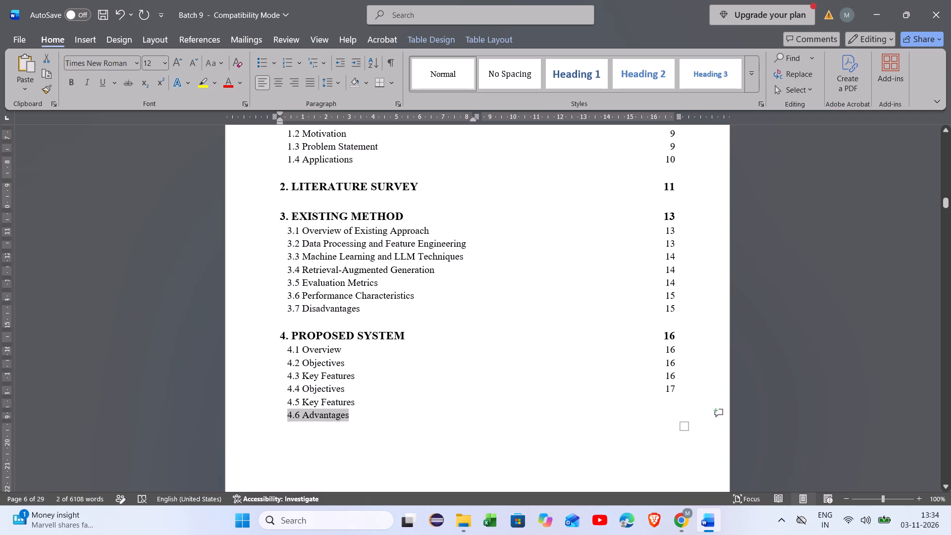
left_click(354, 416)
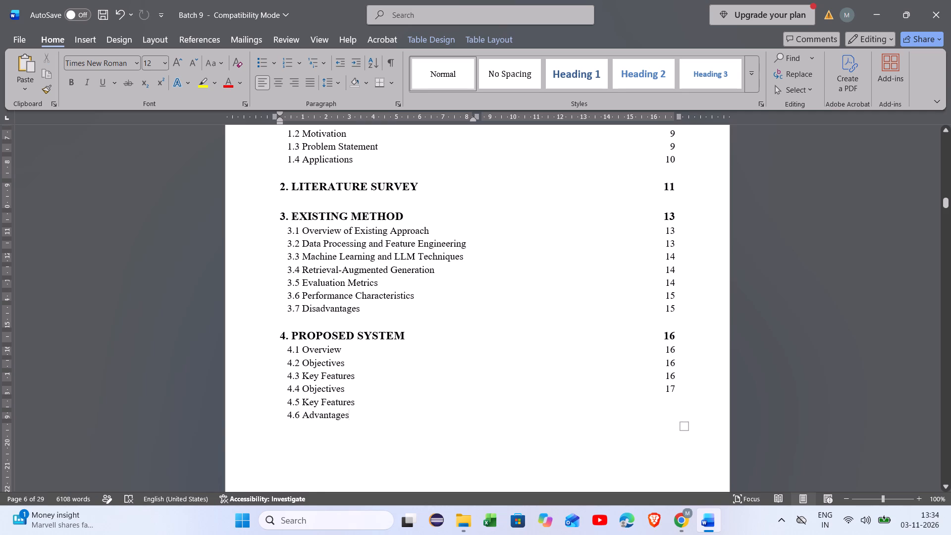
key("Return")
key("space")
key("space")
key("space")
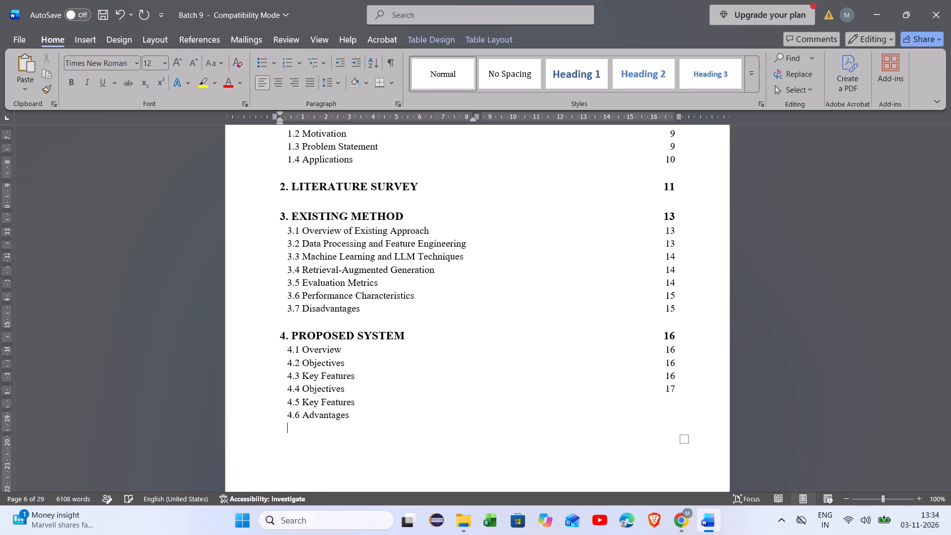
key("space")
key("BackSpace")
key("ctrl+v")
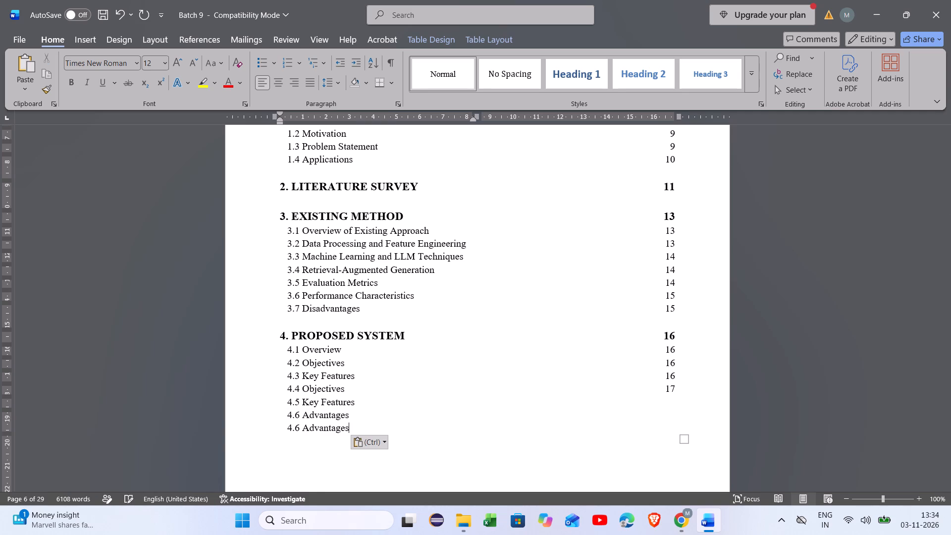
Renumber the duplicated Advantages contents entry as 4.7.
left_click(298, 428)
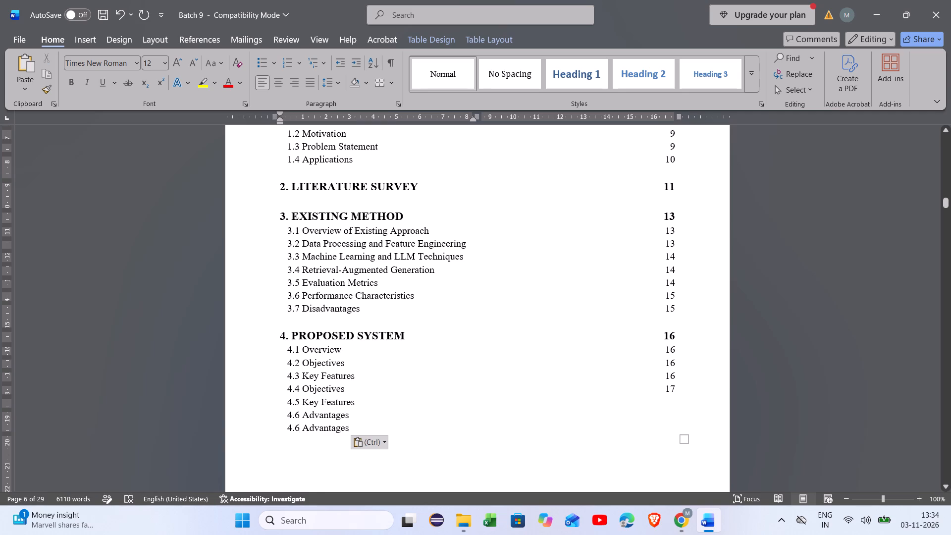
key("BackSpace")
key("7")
Copy the heading text "Security and Governance Controls" of section 4.6 from the report body.
scroll(377, 408, "down", 8)
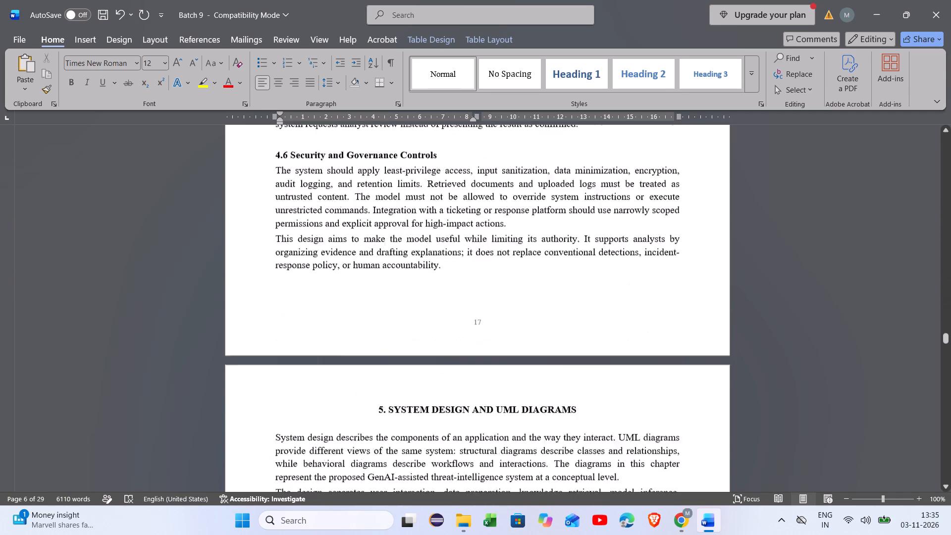
scroll(377, 408, "down", 2)
scroll(377, 408, "up", 1)
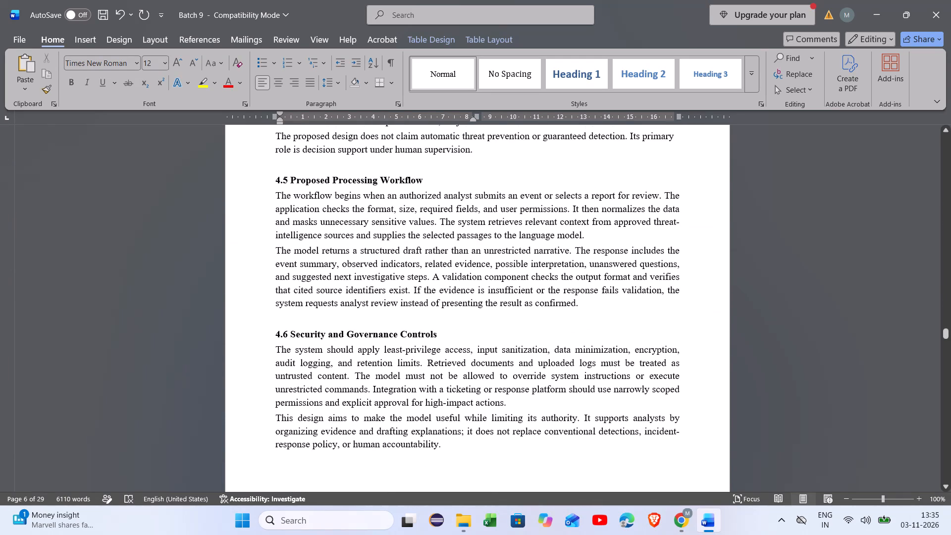
left_click_drag(441, 336, 292, 328)
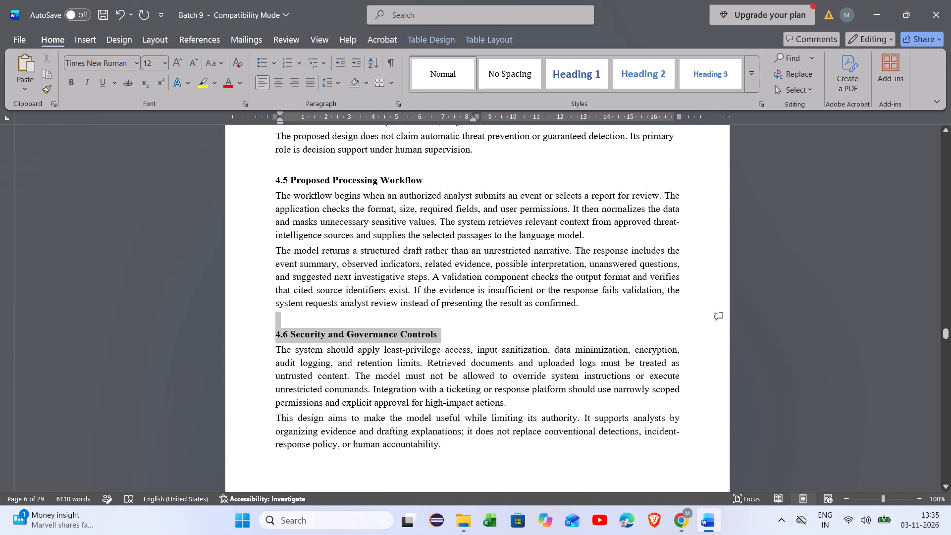
left_click_drag(292, 328, 290, 334)
key("ctrl+c")
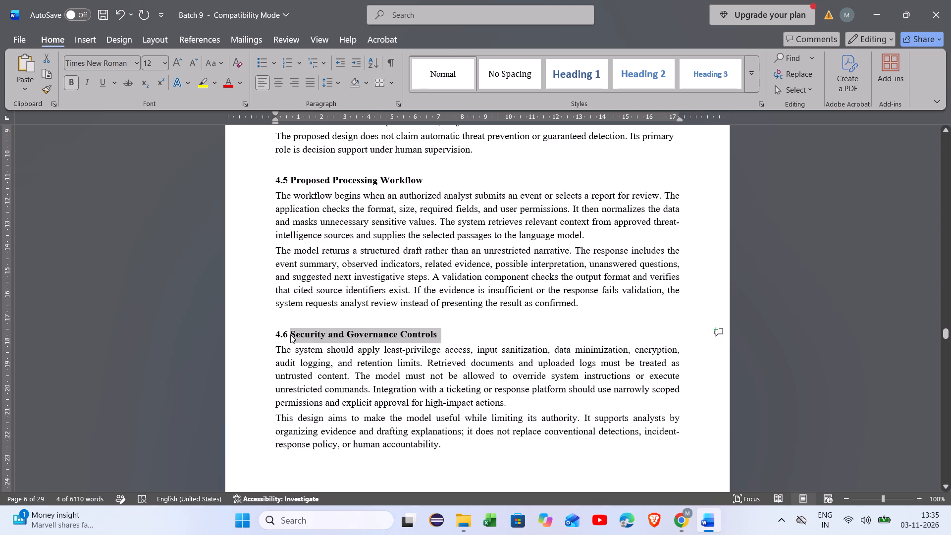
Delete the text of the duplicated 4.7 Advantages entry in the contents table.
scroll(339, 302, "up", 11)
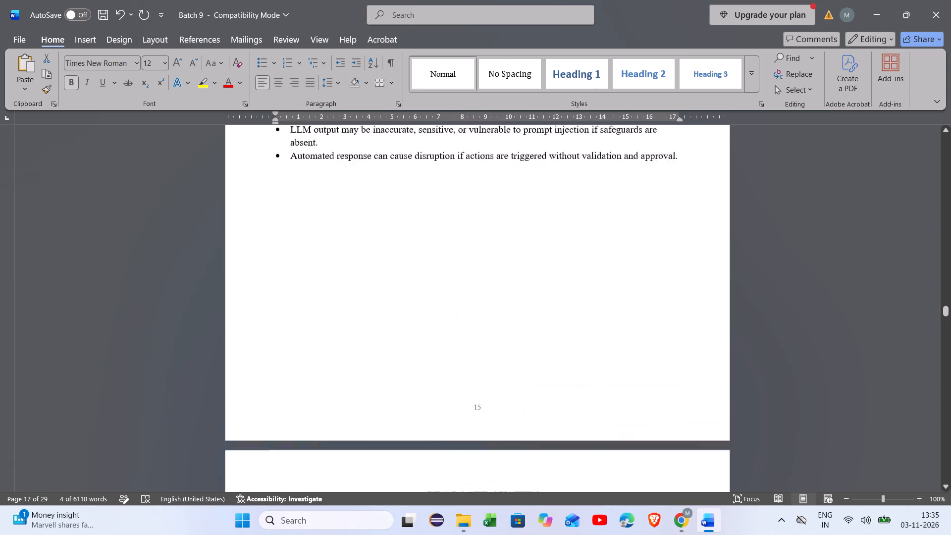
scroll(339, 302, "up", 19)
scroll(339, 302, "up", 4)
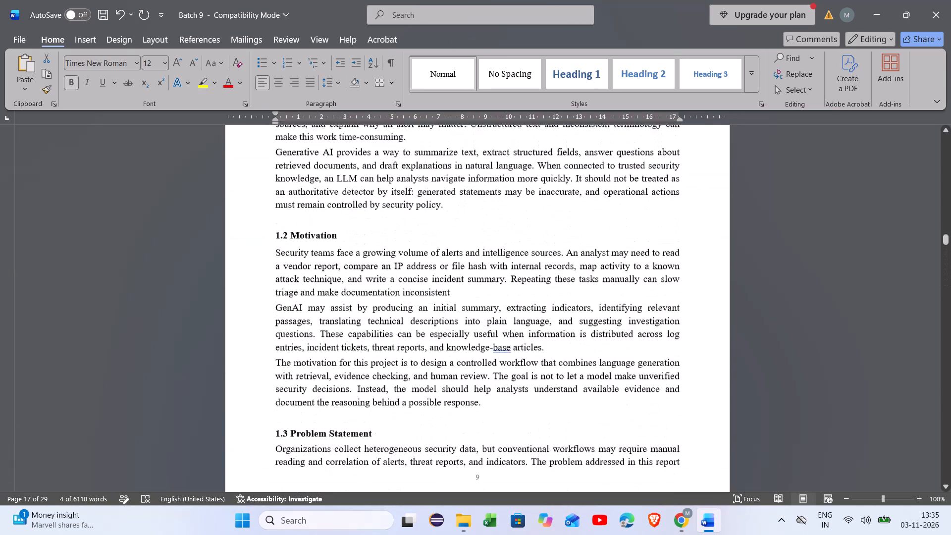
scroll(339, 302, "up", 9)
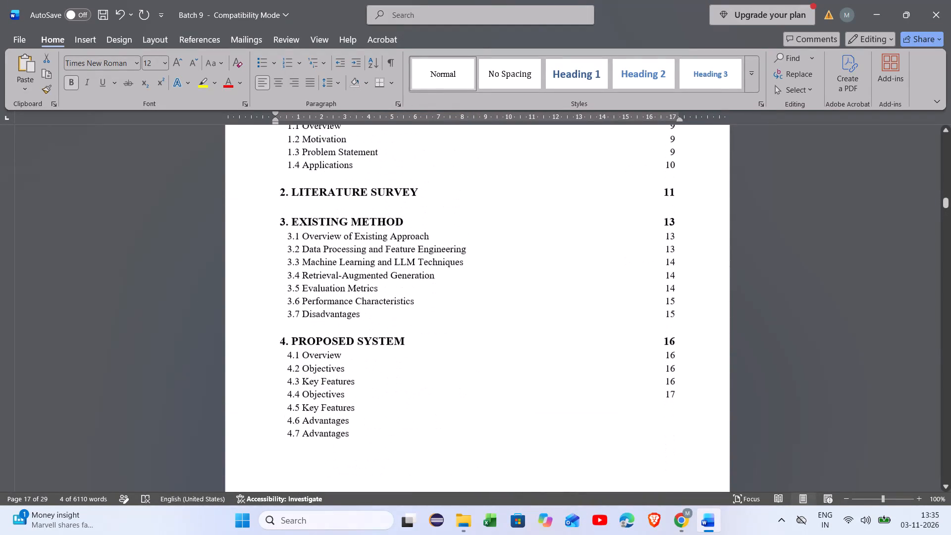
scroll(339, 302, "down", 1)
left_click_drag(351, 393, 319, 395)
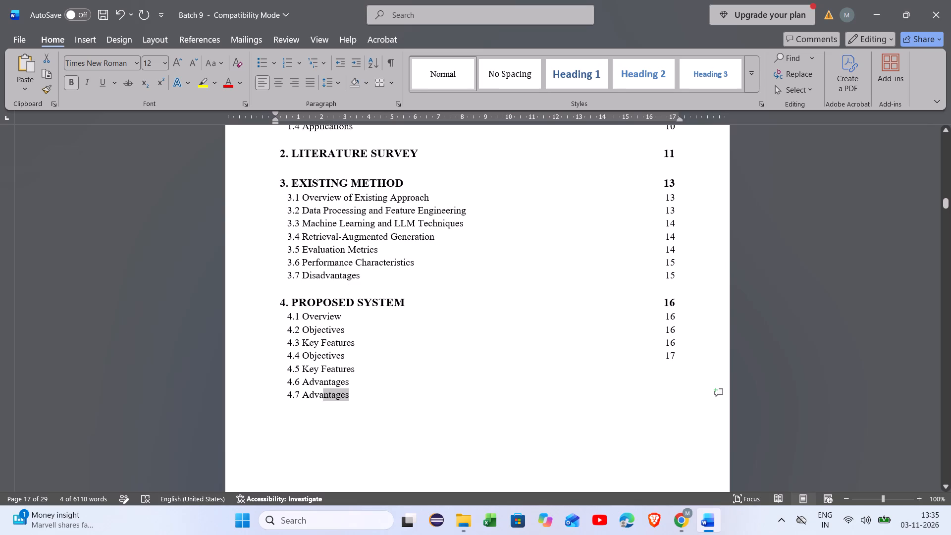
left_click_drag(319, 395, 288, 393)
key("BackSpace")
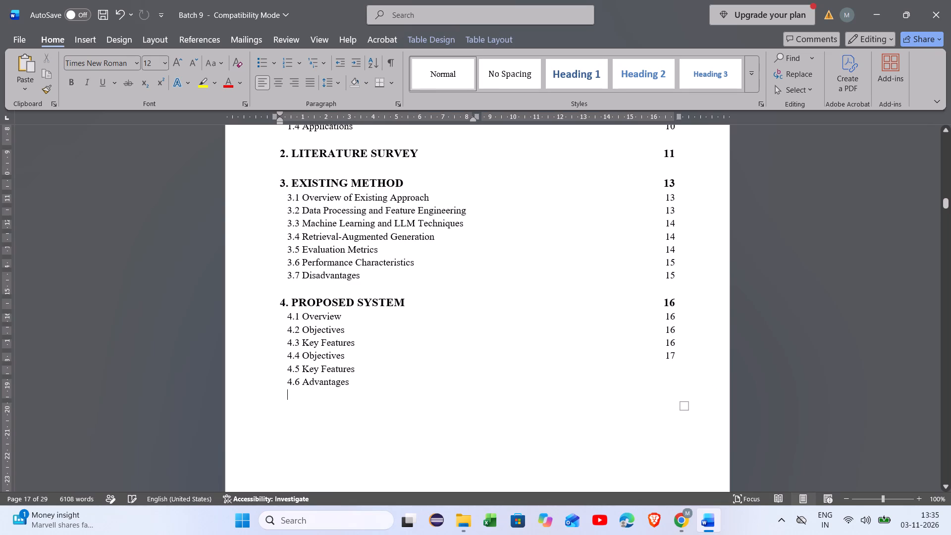
Replace "Advantages" in the 4.6 contents entry with the copied heading text "Security and Governance Controls".
left_click_drag(351, 380, 306, 380)
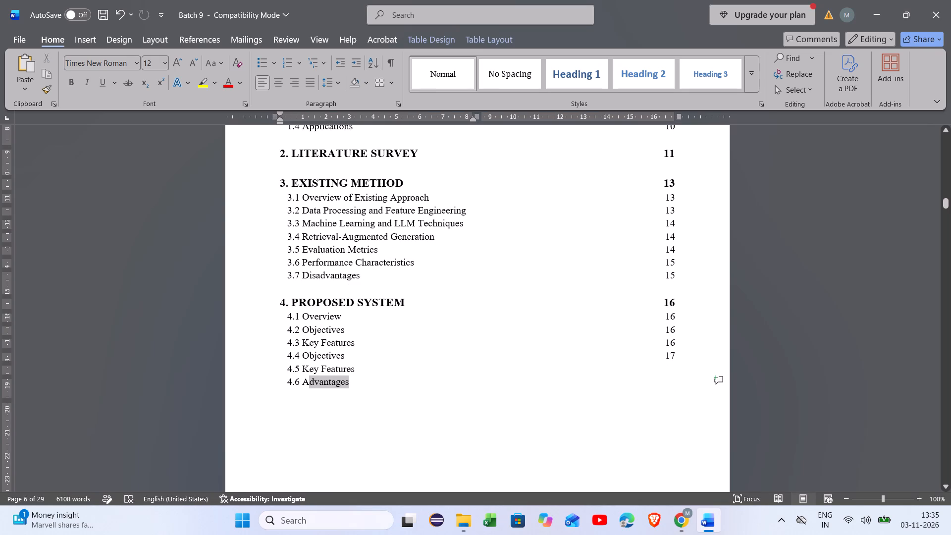
left_click_drag(306, 380, 304, 380)
key("ctrl+v")
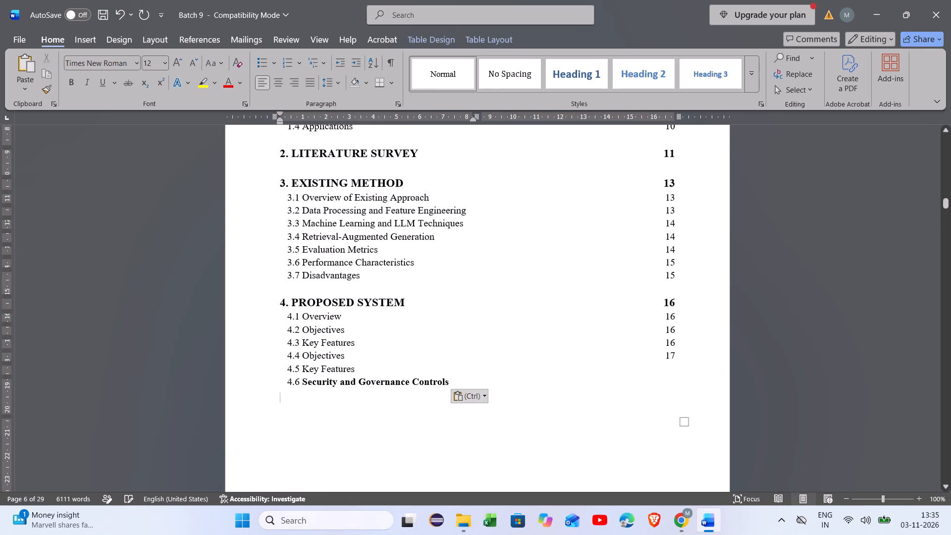
Remove the bold formatting from "Security and Governance Controls" in the 4.6 contents entry.
left_click_drag(451, 382, 328, 377)
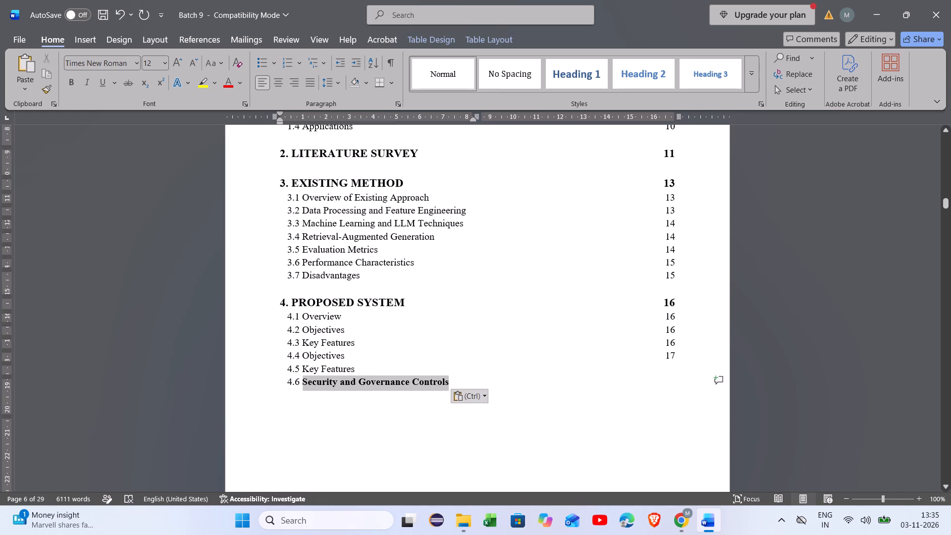
left_click_drag(328, 377, 319, 376)
left_click(327, 353)
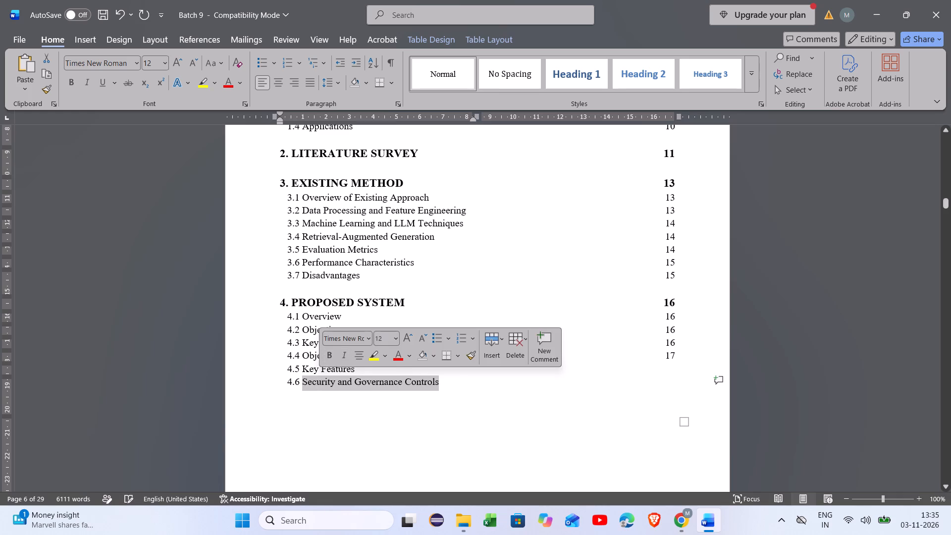
left_click(320, 411)
Copy the heading text "Proposed Processing Workflow" of section 4.5 from the report body.
scroll(374, 393, "down", 8)
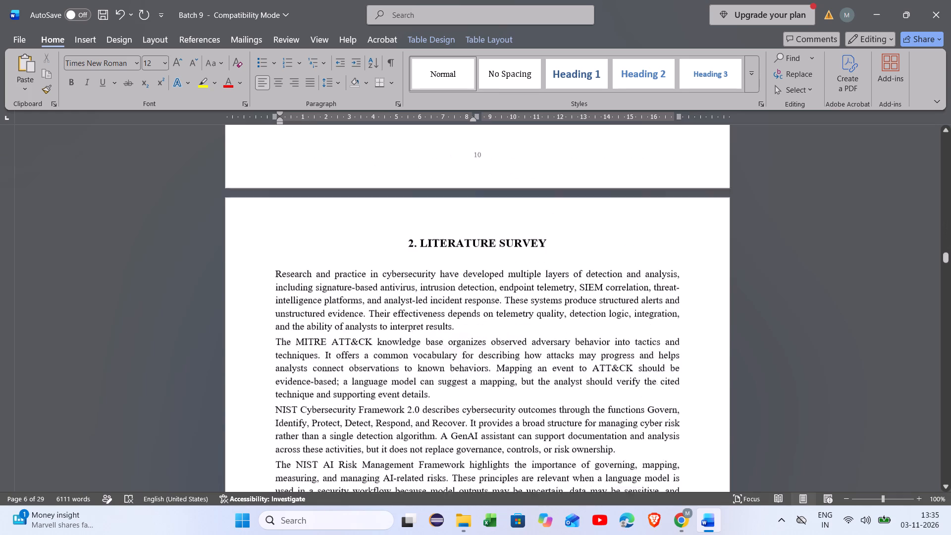
scroll(374, 393, "down", 7)
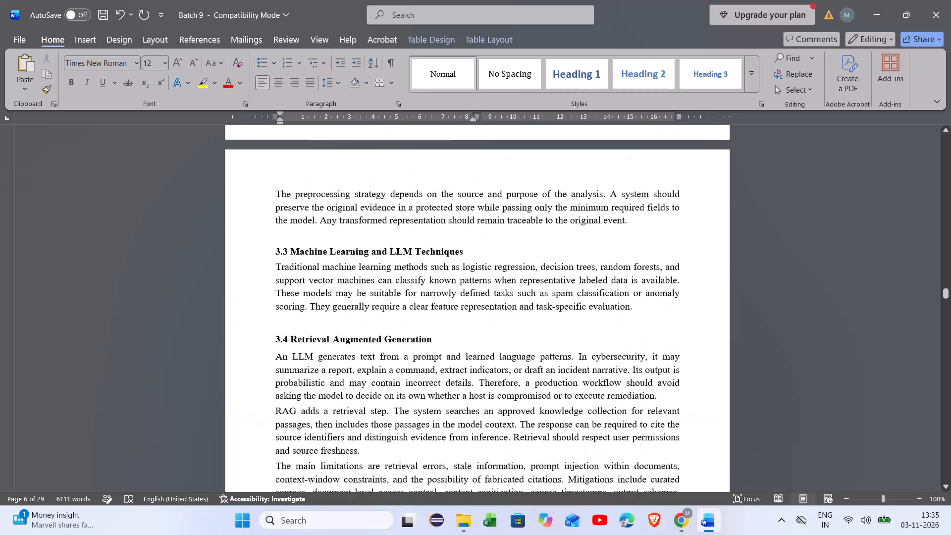
scroll(374, 393, "down", 7)
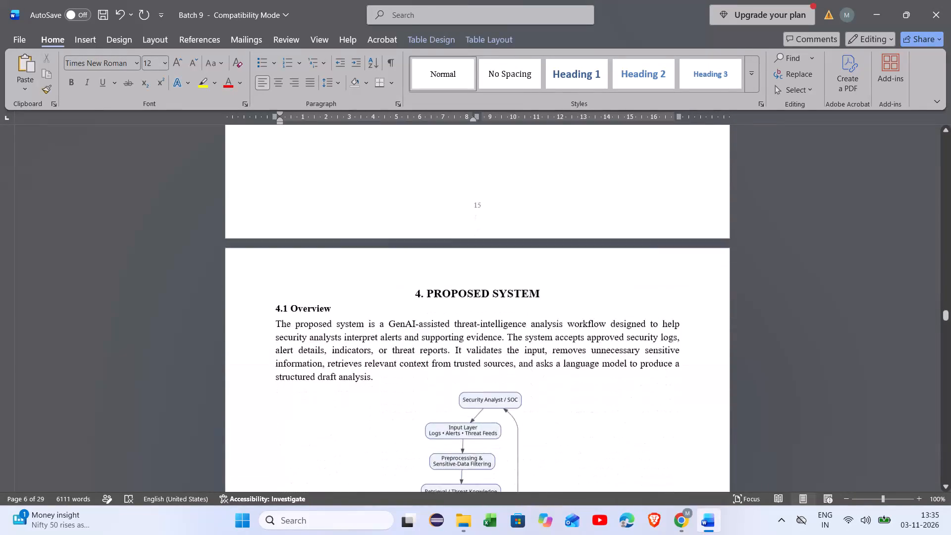
scroll(374, 393, "down", 7)
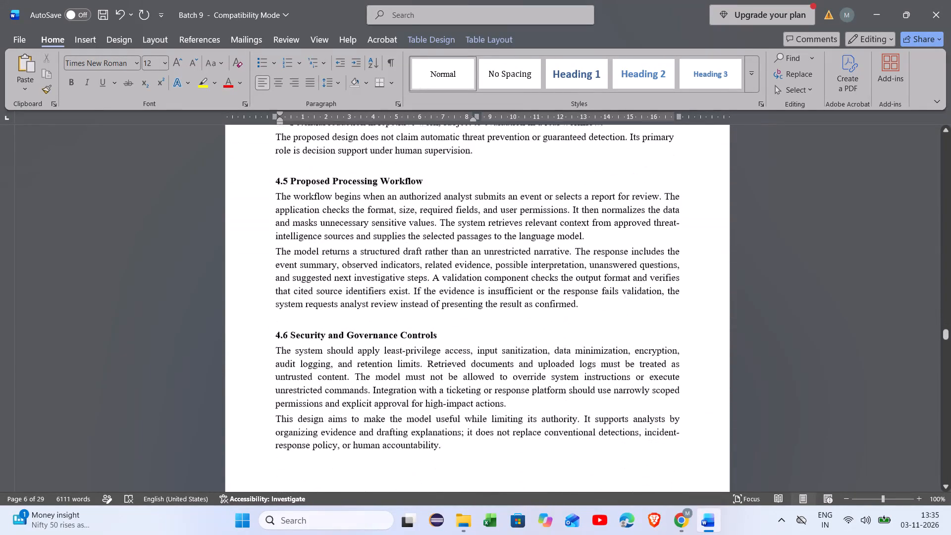
scroll(374, 393, "down", 2)
scroll(374, 393, "up", 3)
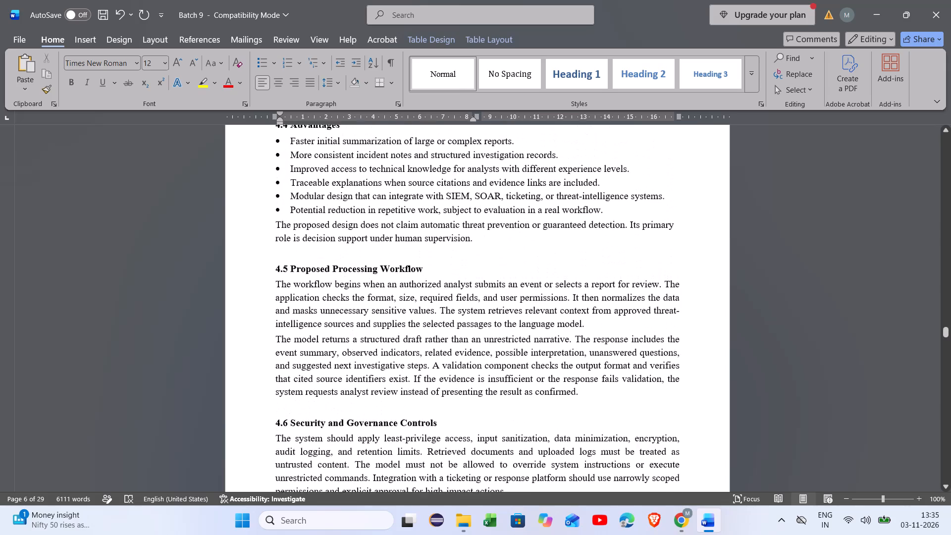
scroll(374, 393, "up", 2)
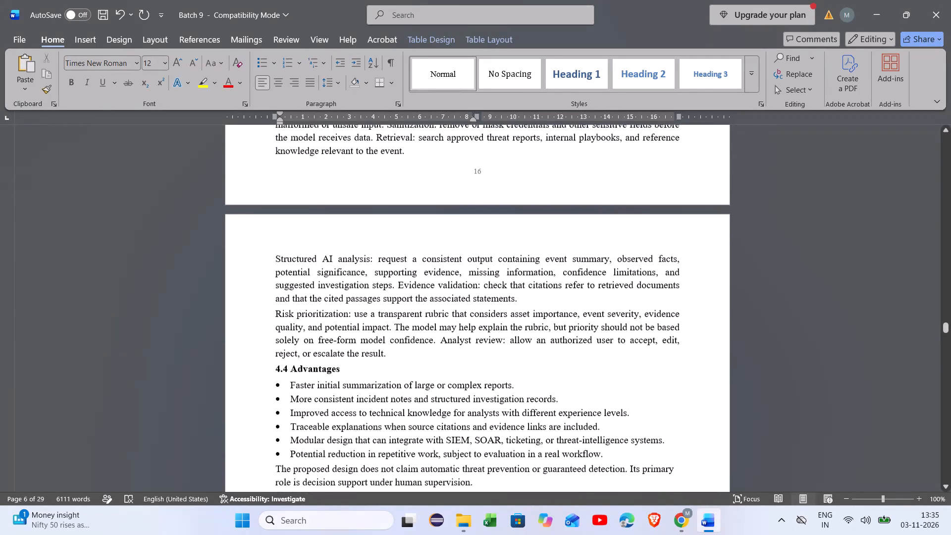
scroll(374, 393, "up", 1)
scroll(374, 393, "down", 3)
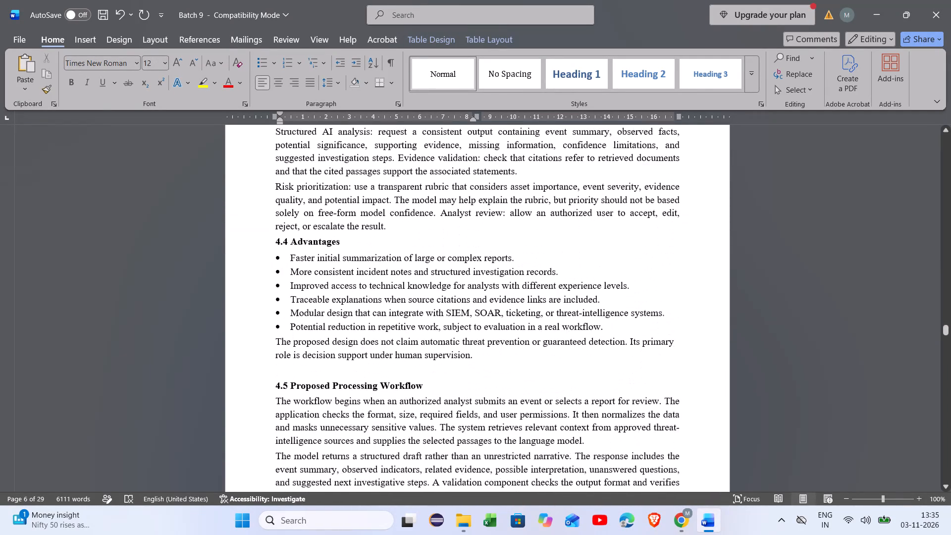
scroll(374, 393, "down", 2)
scroll(374, 393, "up", 1)
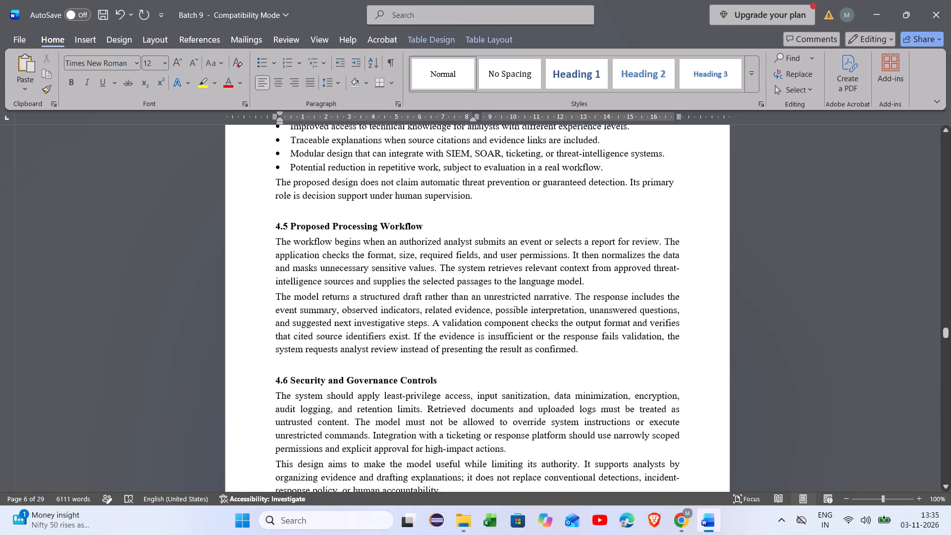
scroll(374, 393, "up", 2)
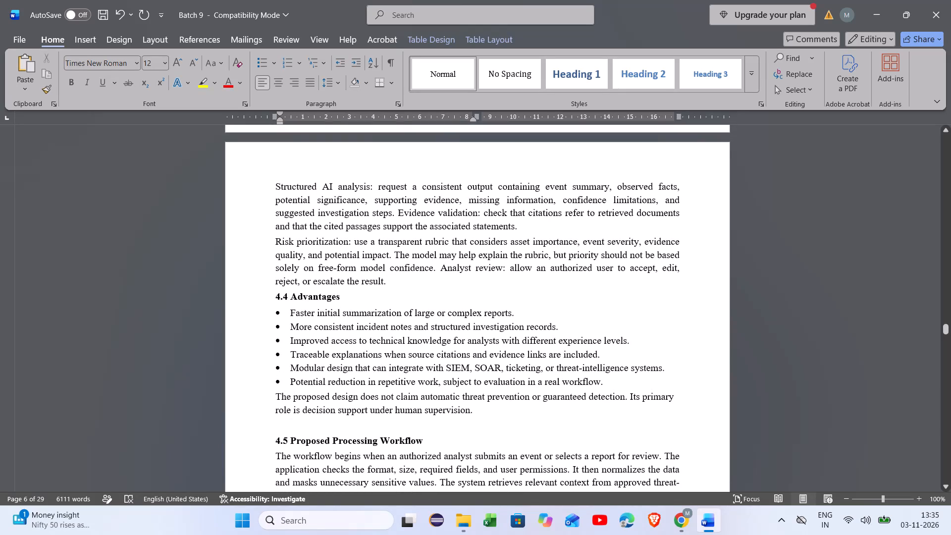
left_click_drag(423, 441, 317, 427)
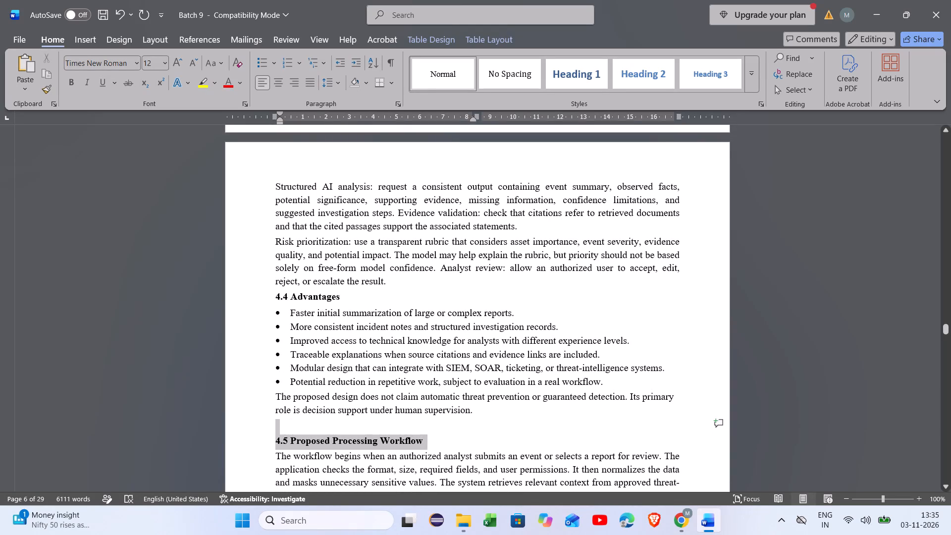
left_click_drag(317, 427, 292, 440)
key("ctrl+c")
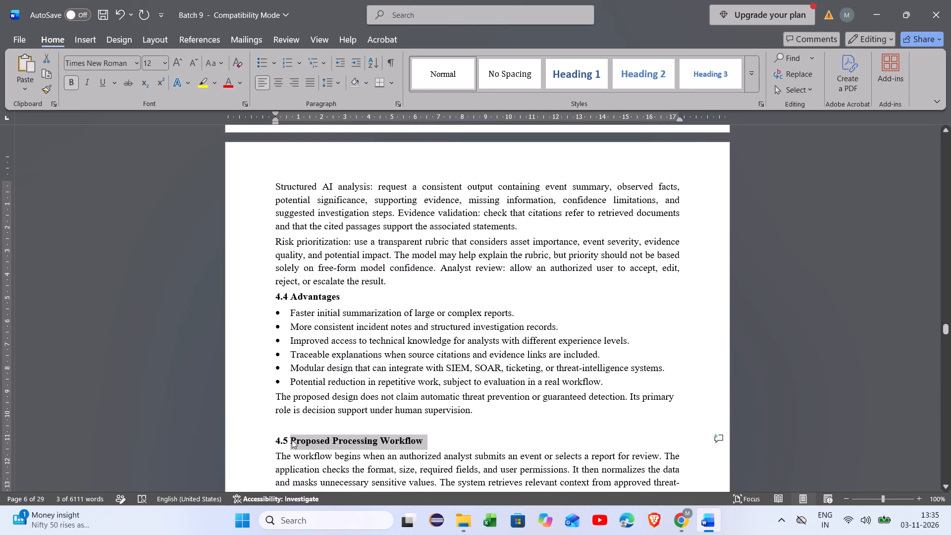
left_click(486, 433)
Replace "Key Features" in the 4.5 contents entry with the copied heading text "Proposed Processing Workflow", without an extra line break.
scroll(516, 322, "up", 10)
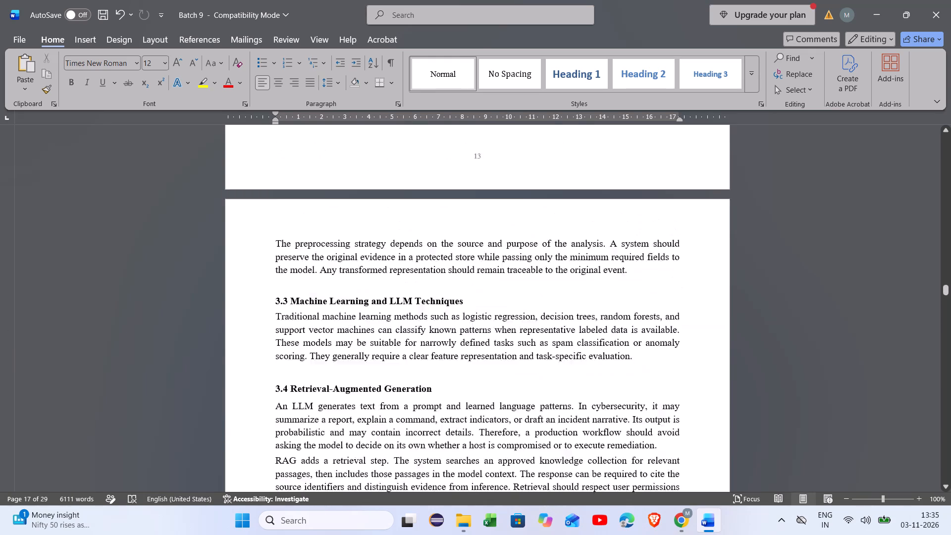
scroll(516, 322, "up", 10)
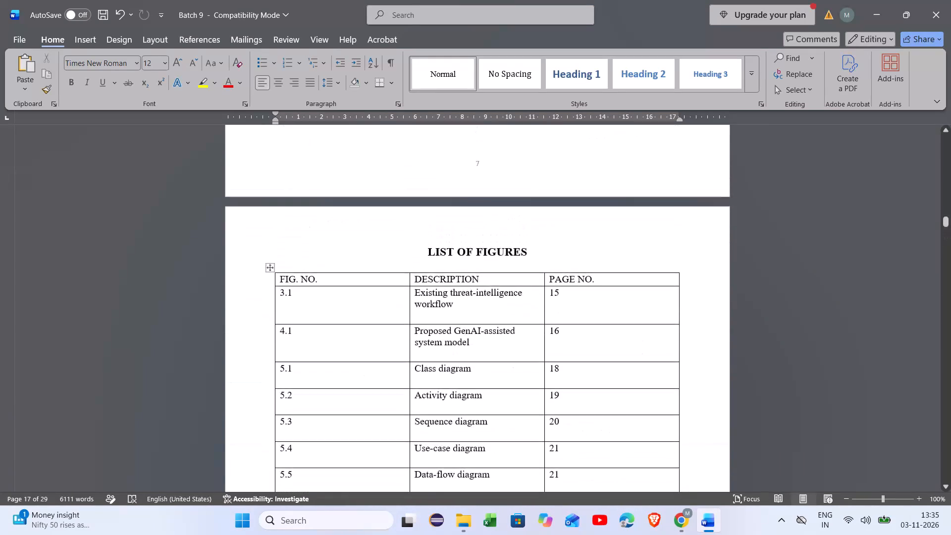
scroll(516, 322, "up", 5)
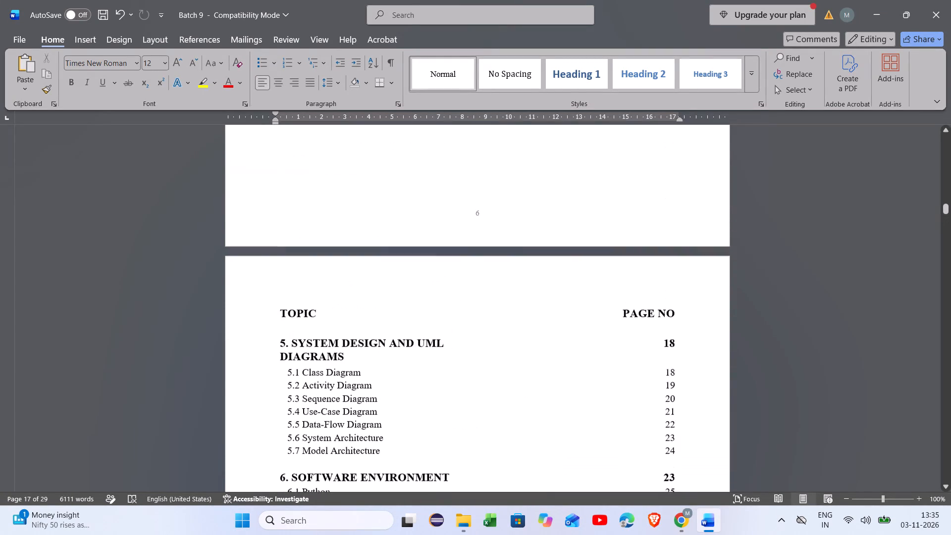
scroll(516, 322, "up", 3)
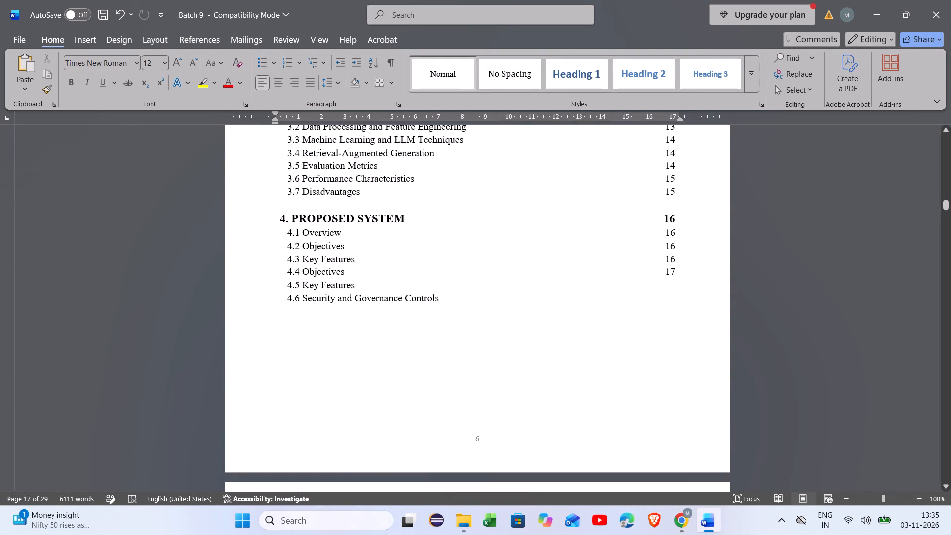
left_click_drag(358, 287, 304, 284)
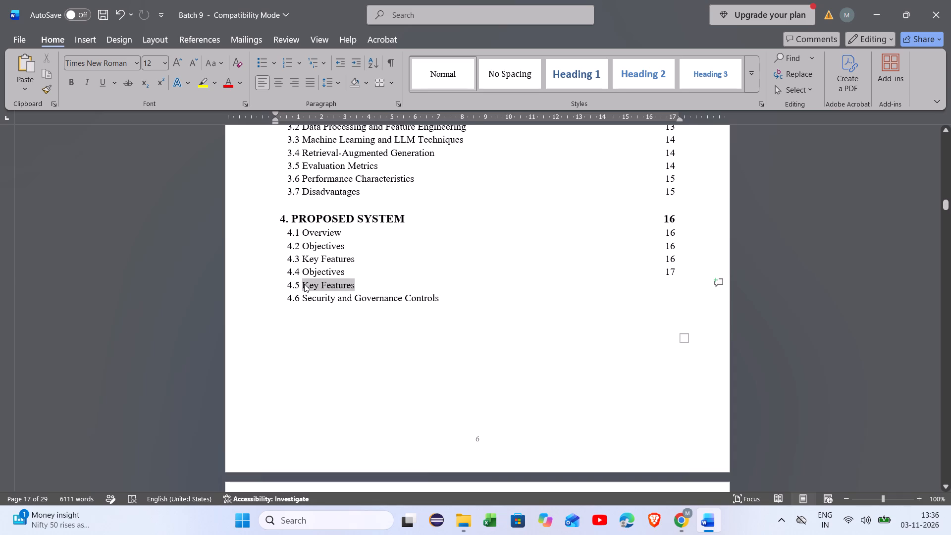
key("ctrl+v")
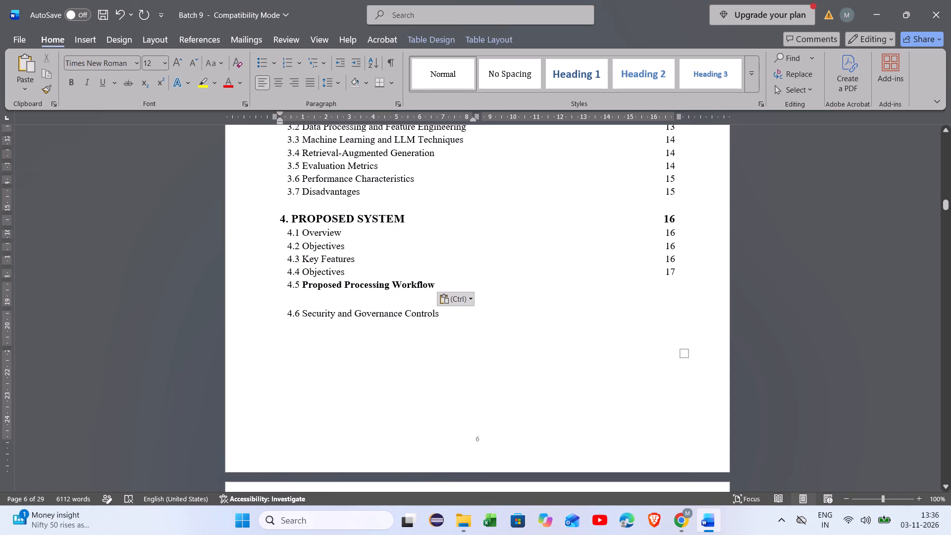
key("BackSpace")
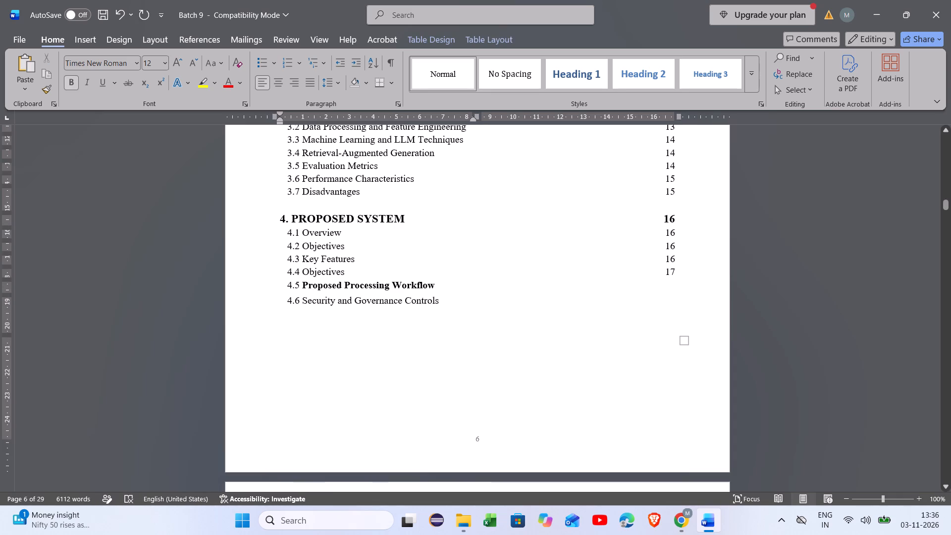
Remove the bold formatting from "Proposed Processing Workflow" in the 4.5 contents entry.
left_click_drag(435, 286, 432, 285)
left_click_drag(432, 285, 316, 283)
left_click(324, 263)
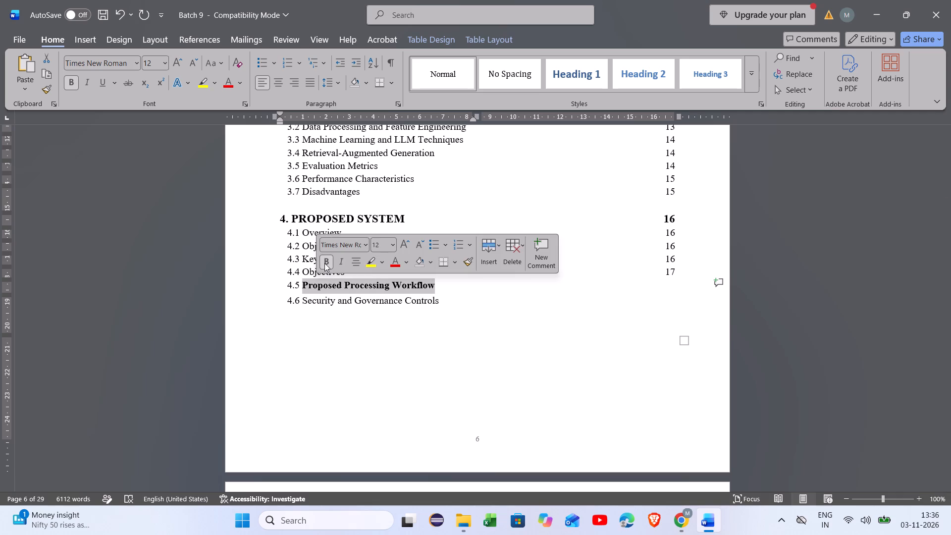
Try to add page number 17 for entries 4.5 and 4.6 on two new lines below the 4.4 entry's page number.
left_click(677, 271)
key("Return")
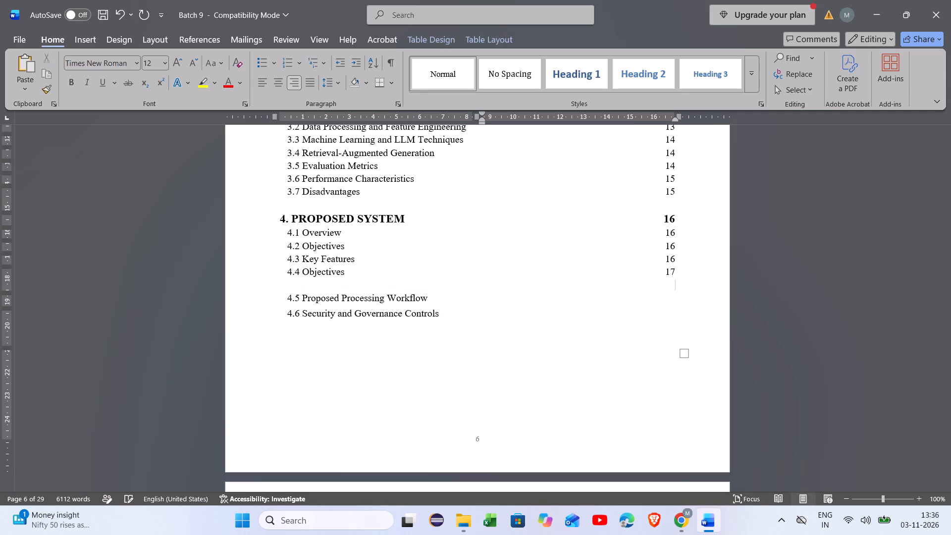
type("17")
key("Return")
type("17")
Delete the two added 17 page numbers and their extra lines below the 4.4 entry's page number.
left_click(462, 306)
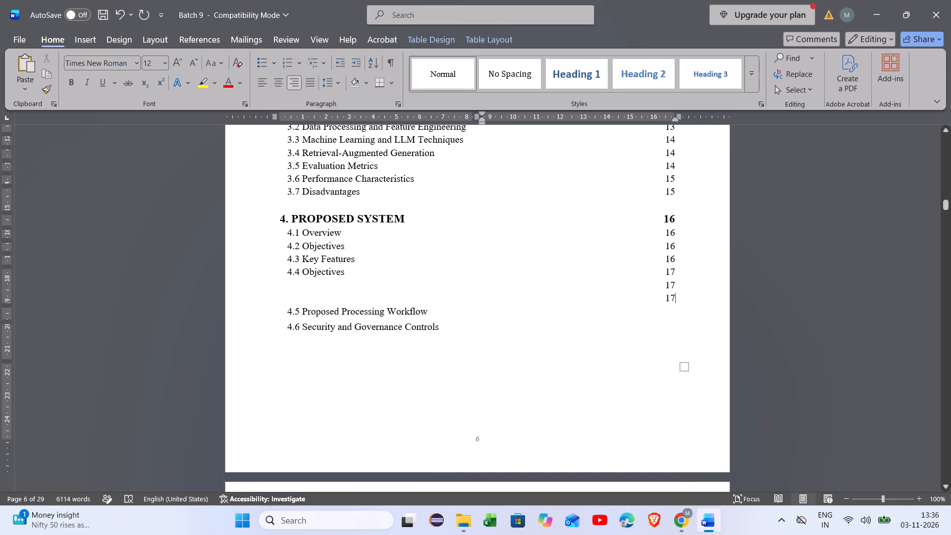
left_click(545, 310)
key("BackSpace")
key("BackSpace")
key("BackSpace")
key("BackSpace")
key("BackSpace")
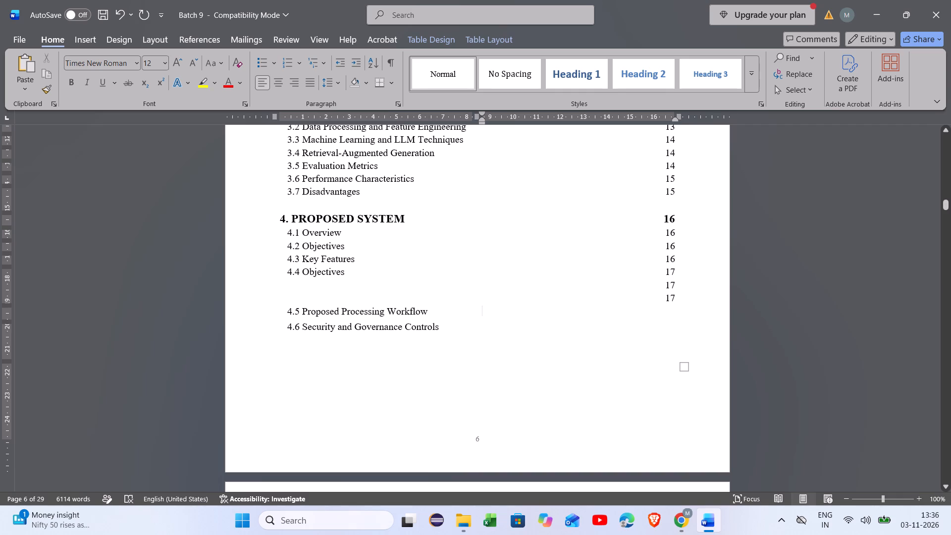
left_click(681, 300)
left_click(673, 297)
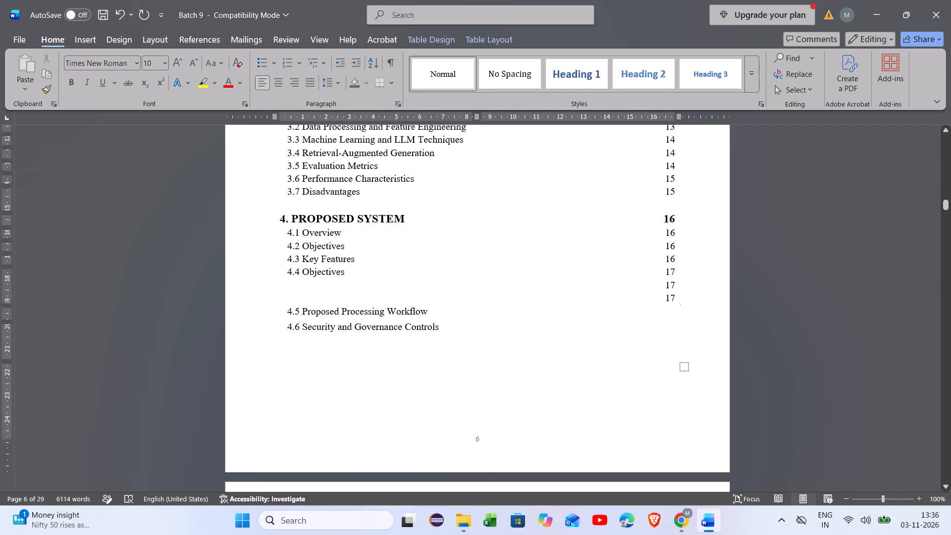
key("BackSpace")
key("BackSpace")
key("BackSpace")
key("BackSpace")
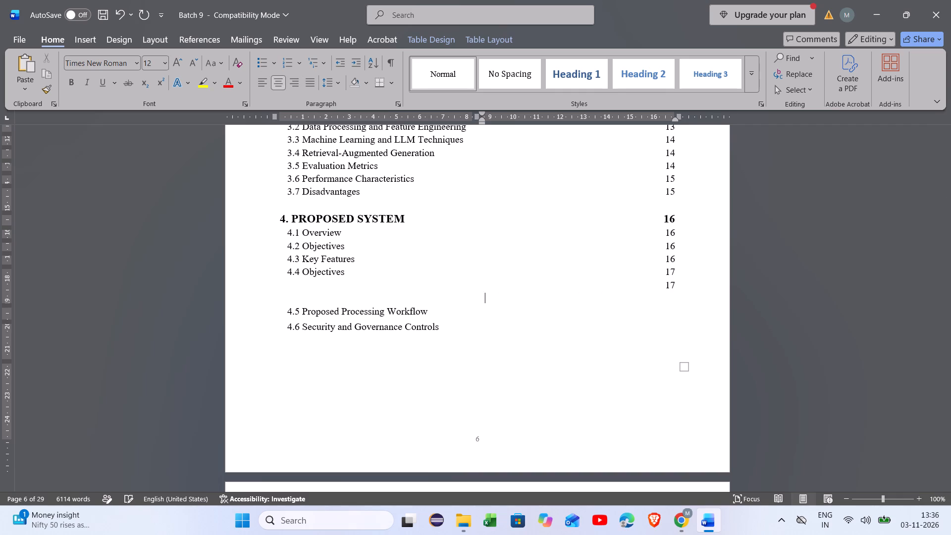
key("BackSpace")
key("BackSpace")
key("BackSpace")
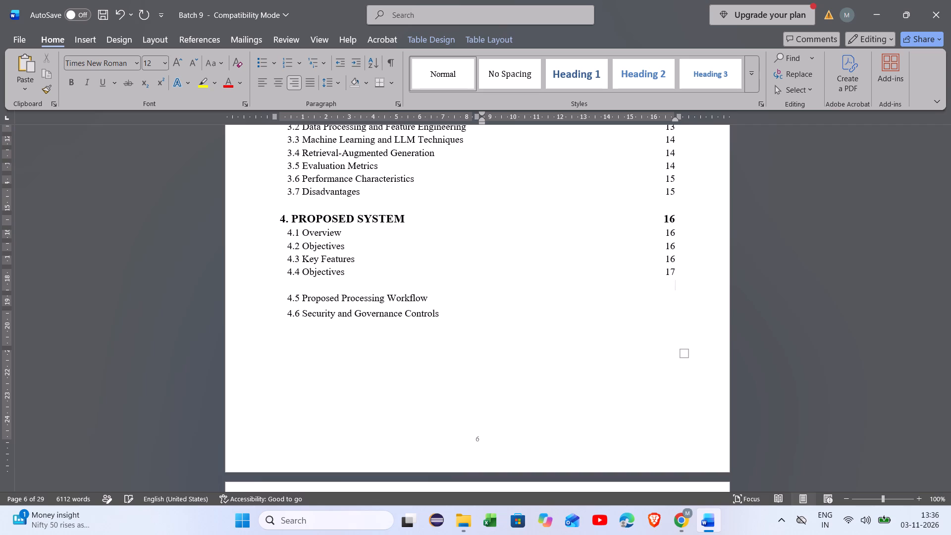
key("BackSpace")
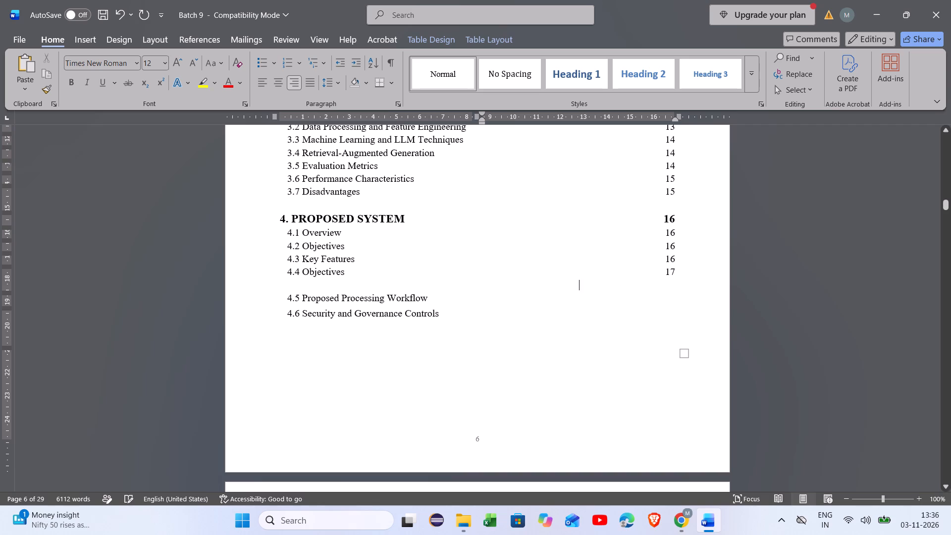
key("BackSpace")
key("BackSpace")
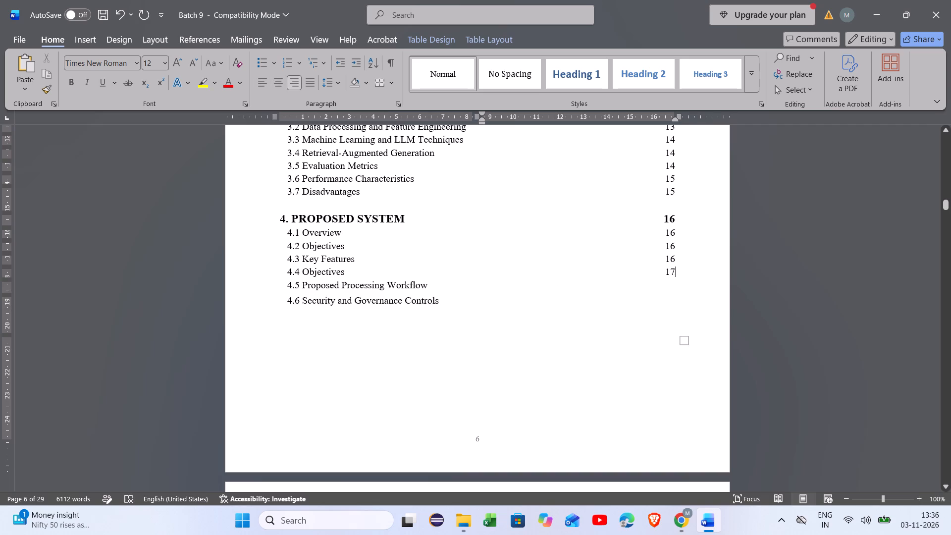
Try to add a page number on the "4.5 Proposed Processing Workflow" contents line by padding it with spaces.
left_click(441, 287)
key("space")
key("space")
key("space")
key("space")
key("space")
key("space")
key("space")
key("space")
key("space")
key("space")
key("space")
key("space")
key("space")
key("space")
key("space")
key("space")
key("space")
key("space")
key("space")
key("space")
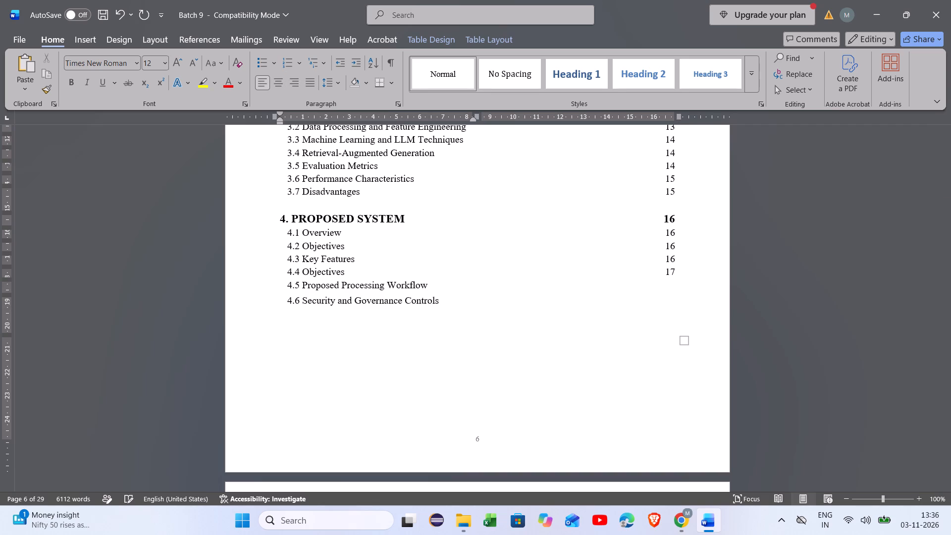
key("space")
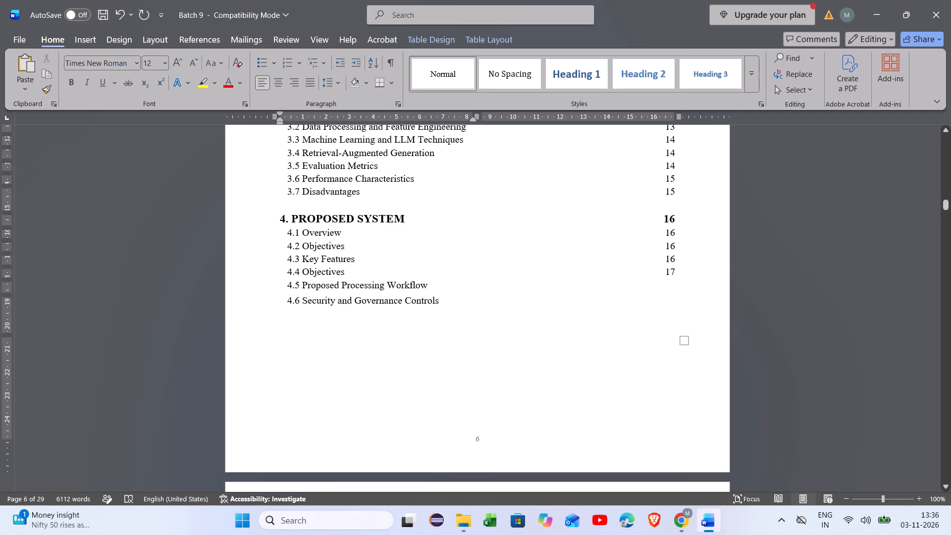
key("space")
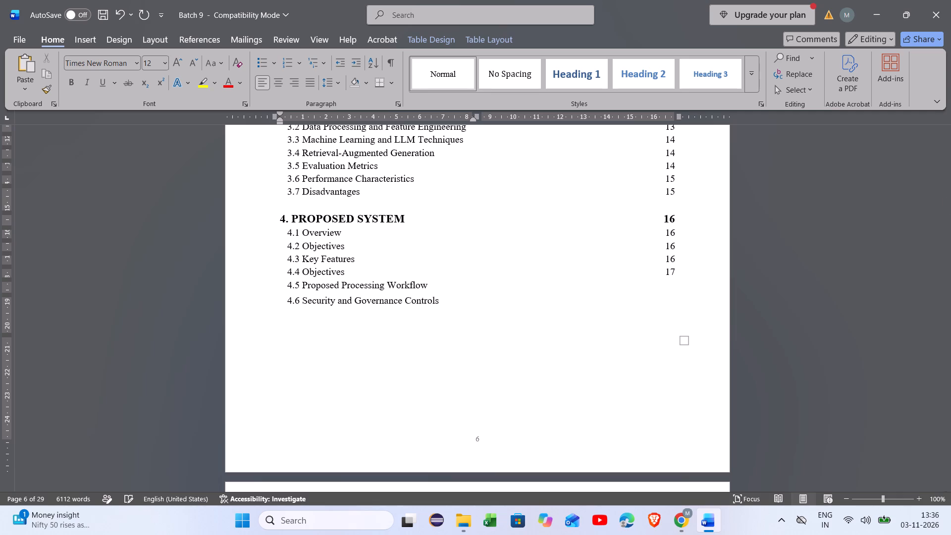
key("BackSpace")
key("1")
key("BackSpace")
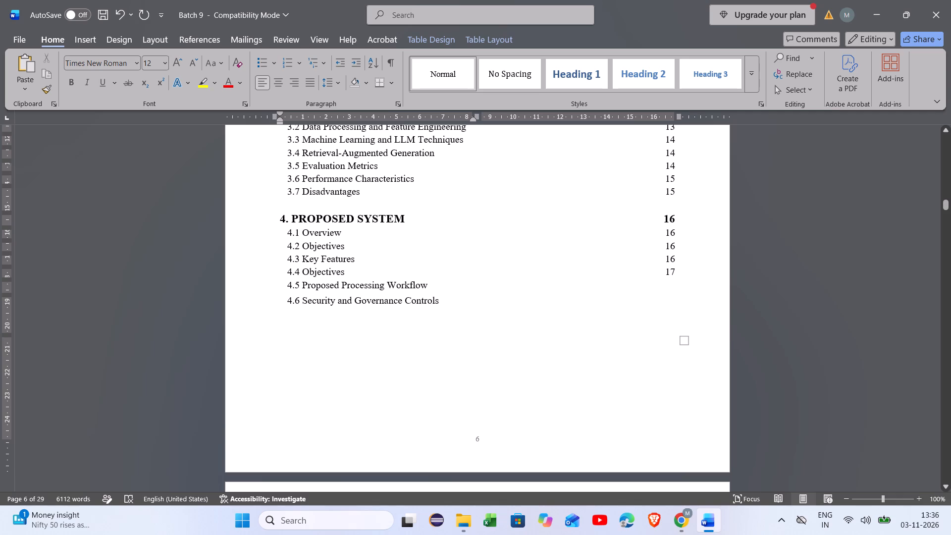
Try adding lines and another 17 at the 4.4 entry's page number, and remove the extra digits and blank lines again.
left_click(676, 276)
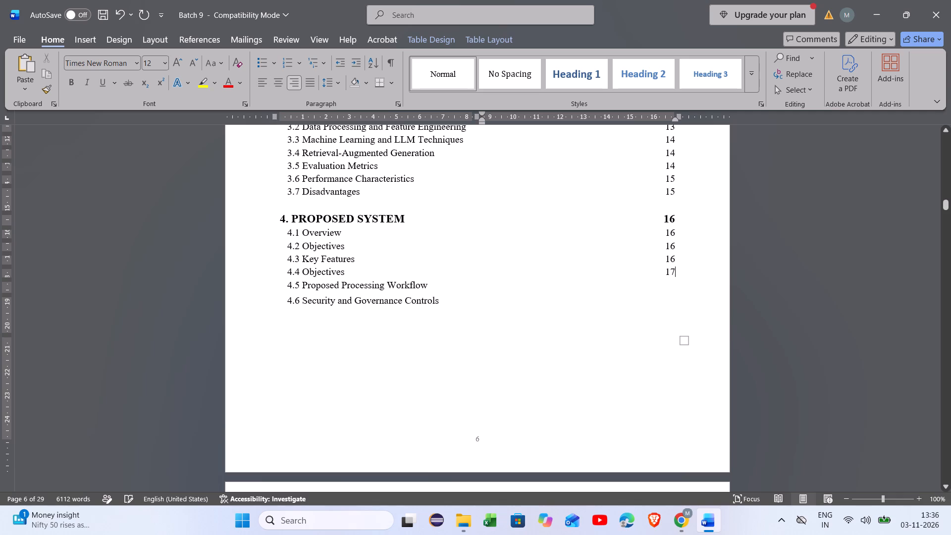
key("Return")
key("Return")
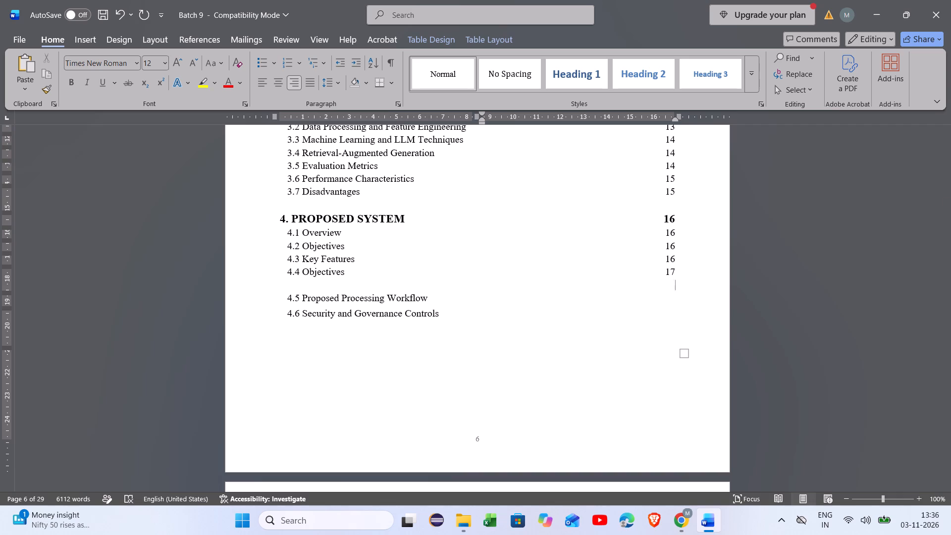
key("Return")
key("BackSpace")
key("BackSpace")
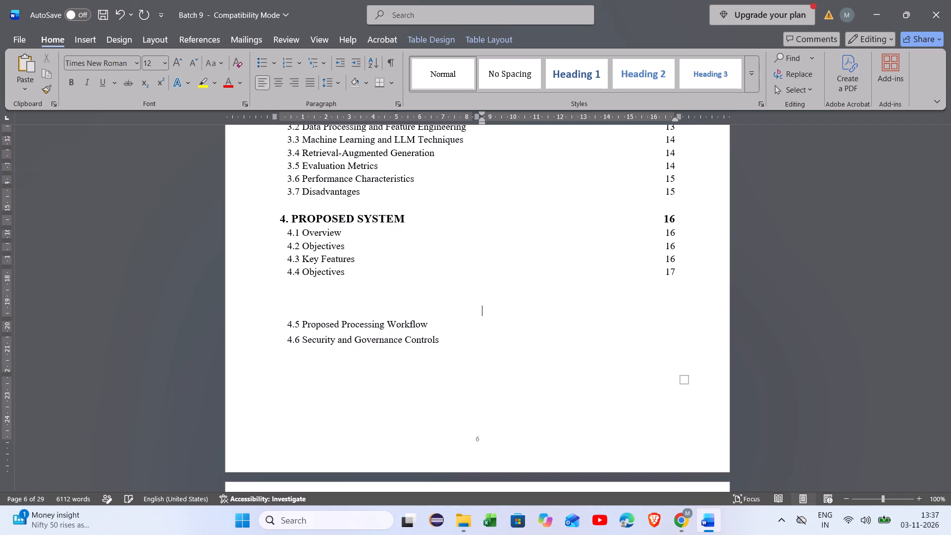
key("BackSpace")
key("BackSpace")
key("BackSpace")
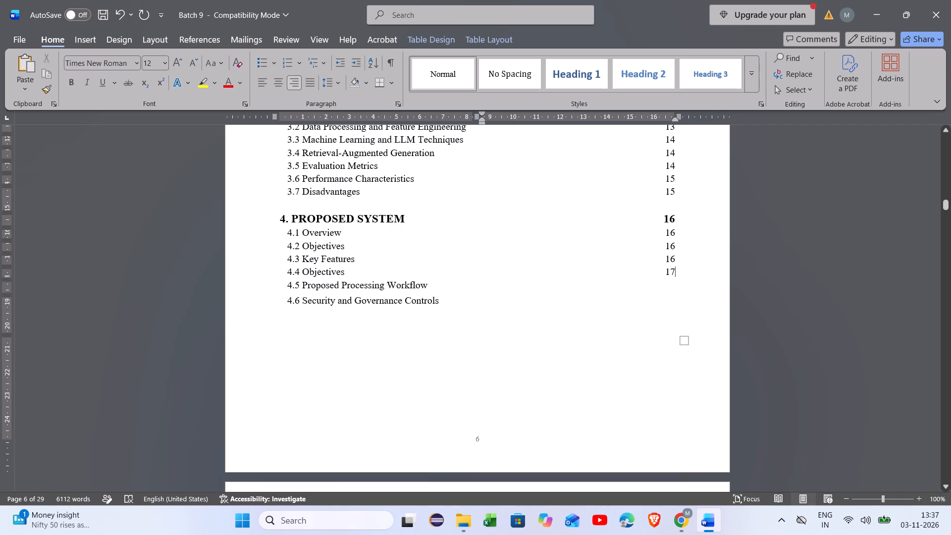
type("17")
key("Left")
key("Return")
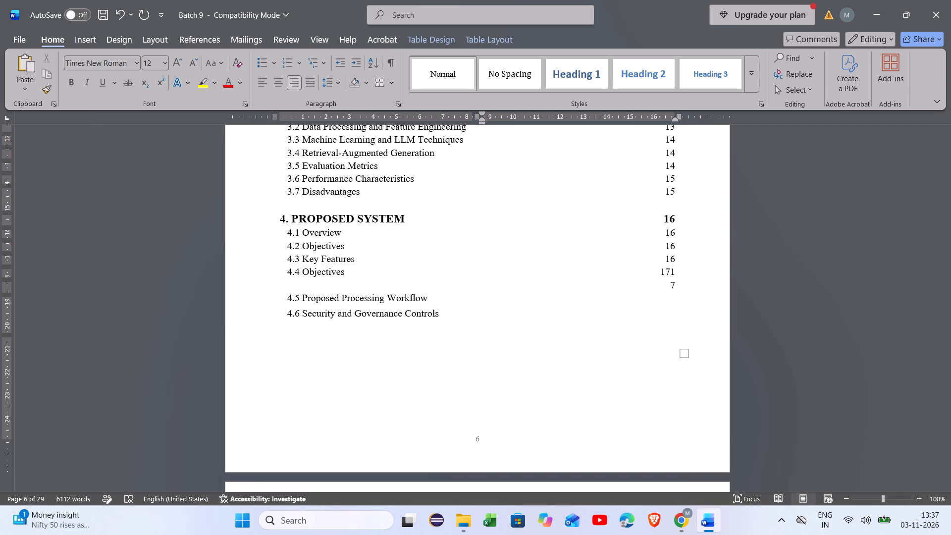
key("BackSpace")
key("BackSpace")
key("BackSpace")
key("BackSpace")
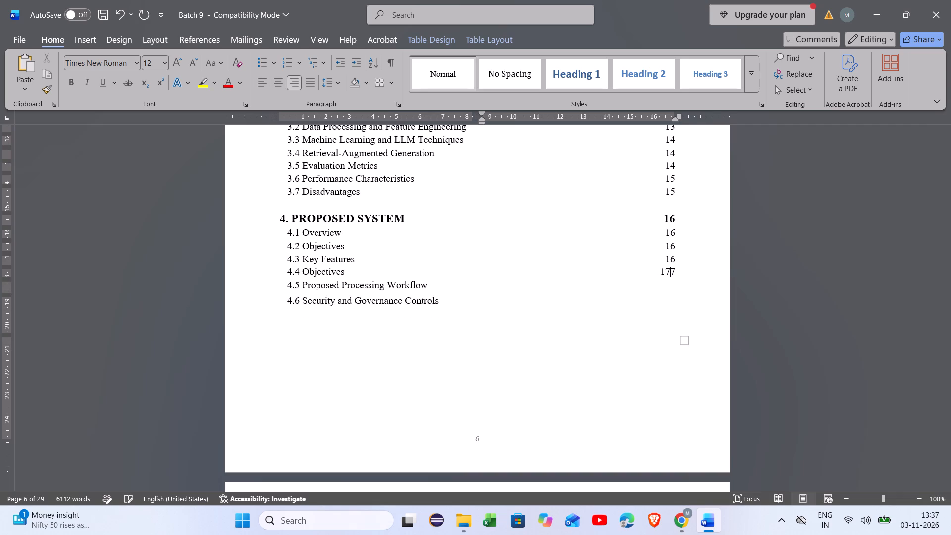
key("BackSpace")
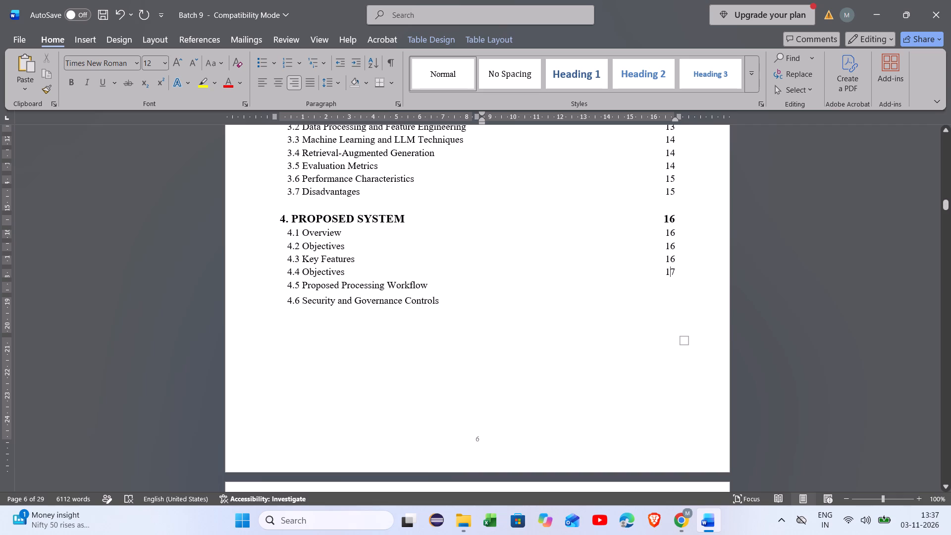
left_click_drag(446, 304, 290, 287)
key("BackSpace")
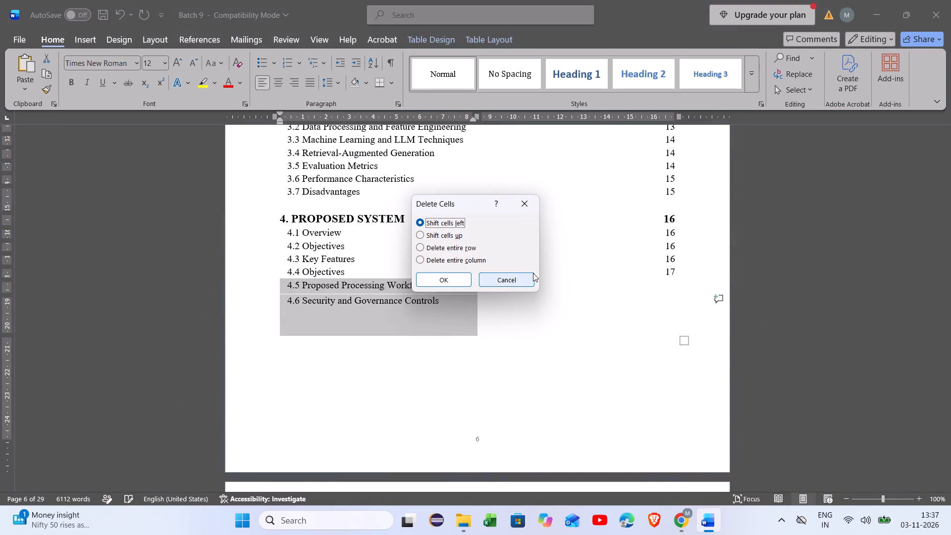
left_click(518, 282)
Delete the text of the "4.6 Security and Governance Controls" entry from the contents table.
left_click(454, 304)
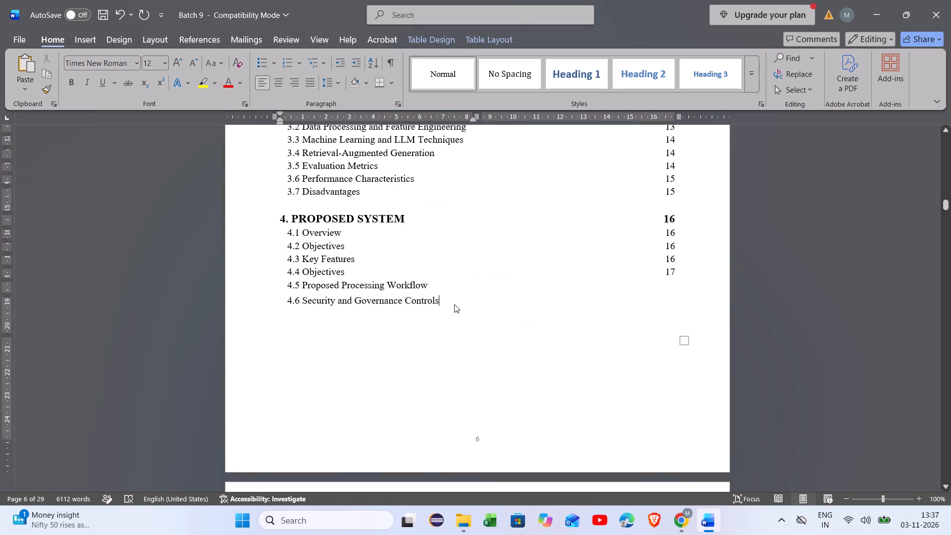
key("BackSpace")
key("BackSpace")
key("BackSpace")
key("BackSpace")
key("BackSpace")
key("BackSpace")
key("BackSpace")
key("BackSpace")
key("BackSpace")
key("BackSpace")
key("BackSpace")
key("BackSpace")
key("BackSpace")
key("BackSpace")
key("BackSpace")
key("BackSpace")
key("BackSpace")
key("BackSpace")
key("BackSpace")
key("BackSpace")
key("BackSpace")
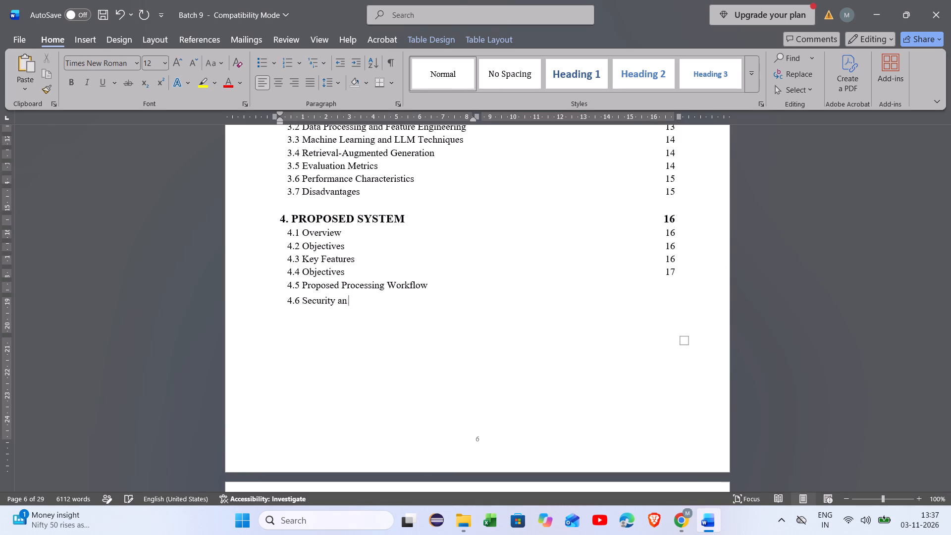
key("BackSpace")
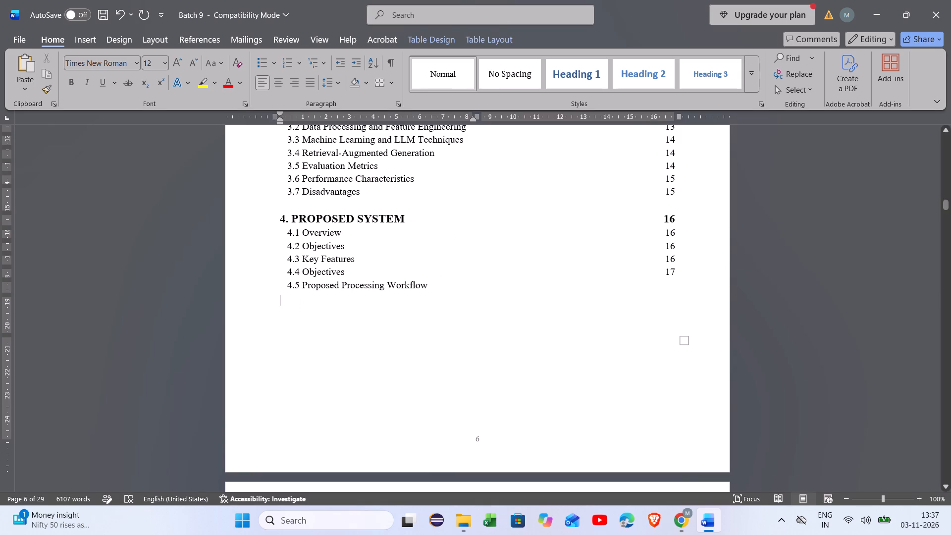
Delete the text of the "4.5 Proposed Processing Workflow" entry from the contents table.
left_click(434, 290)
key("BackSpace")
key("BackSpace")
key("BackSpace")
key("BackSpace")
key("BackSpace")
key("BackSpace")
key("BackSpace")
key("BackSpace")
key("BackSpace")
key("BackSpace")
key("BackSpace")
key("BackSpace")
key("BackSpace")
key("BackSpace")
key("BackSpace")
key("BackSpace")
key("BackSpace")
key("BackSpace")
key("BackSpace")
key("BackSpace")
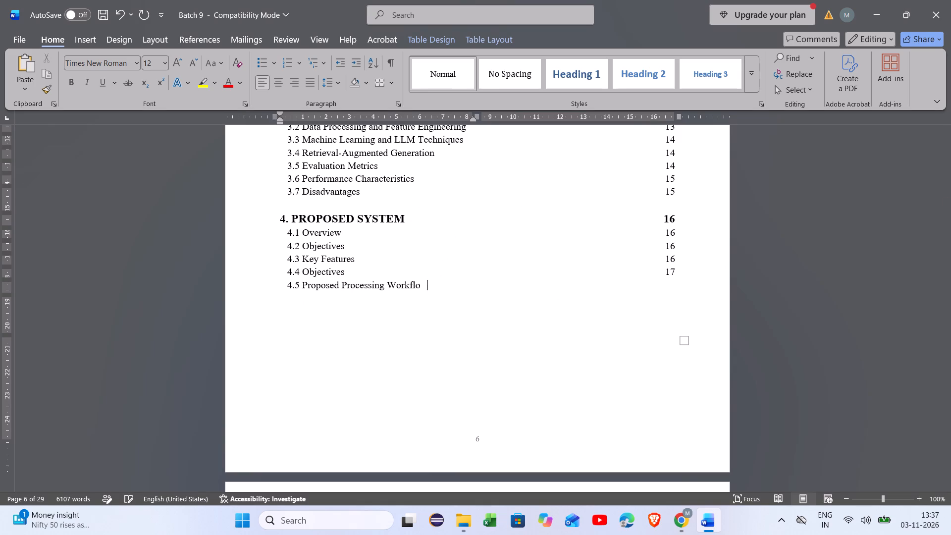
key("BackSpace")
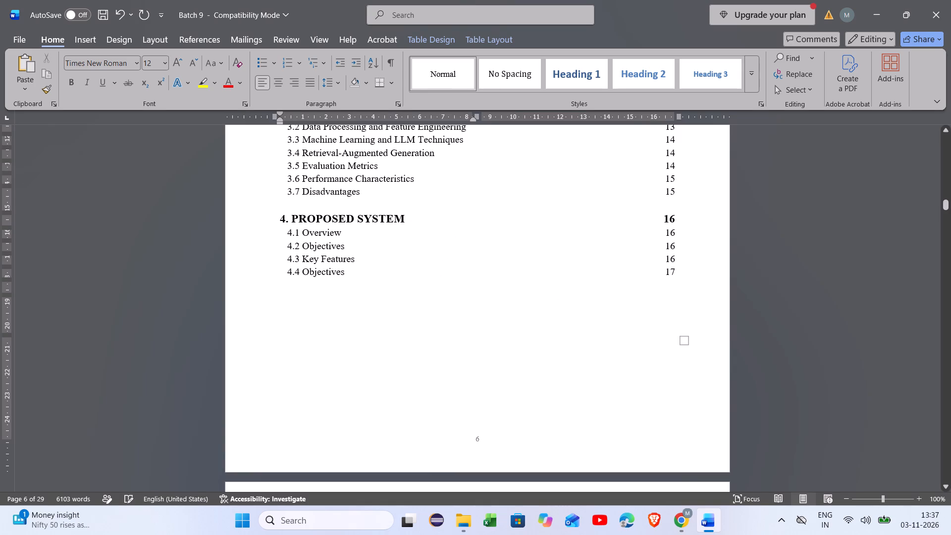
Check on which pages the chapter 5 heading and sections 5.1 to 5.3 appear in the report body.
scroll(498, 340, "down", 2)
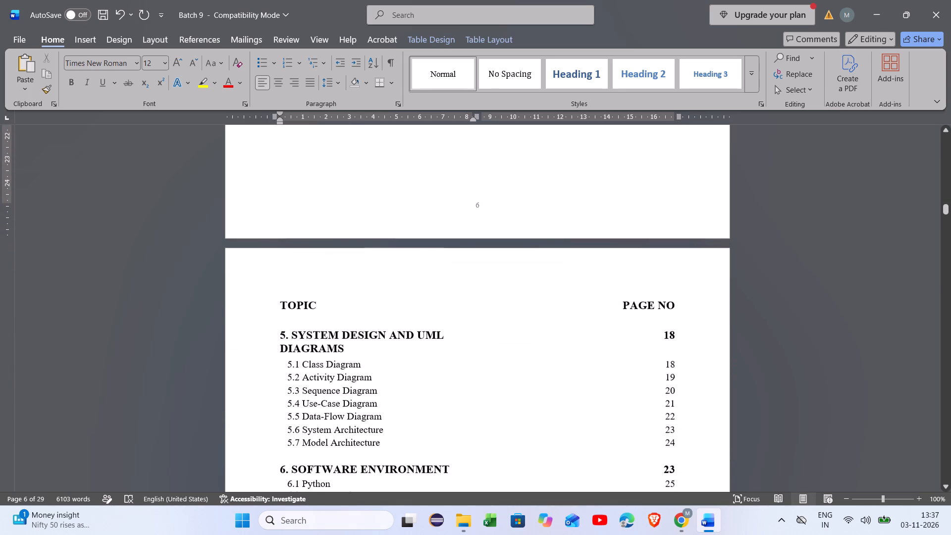
scroll(498, 340, "down", 1)
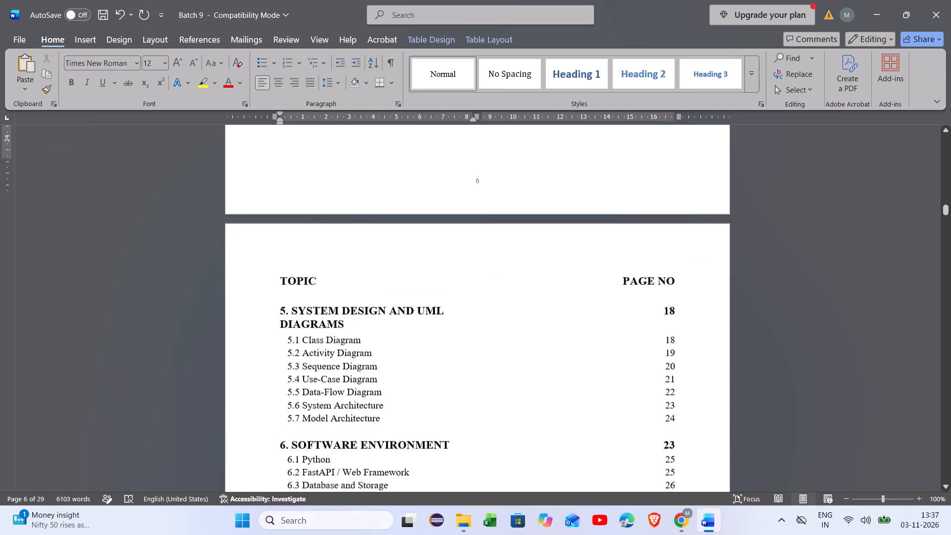
scroll(498, 340, "down", 1)
scroll(559, 357, "down", 5)
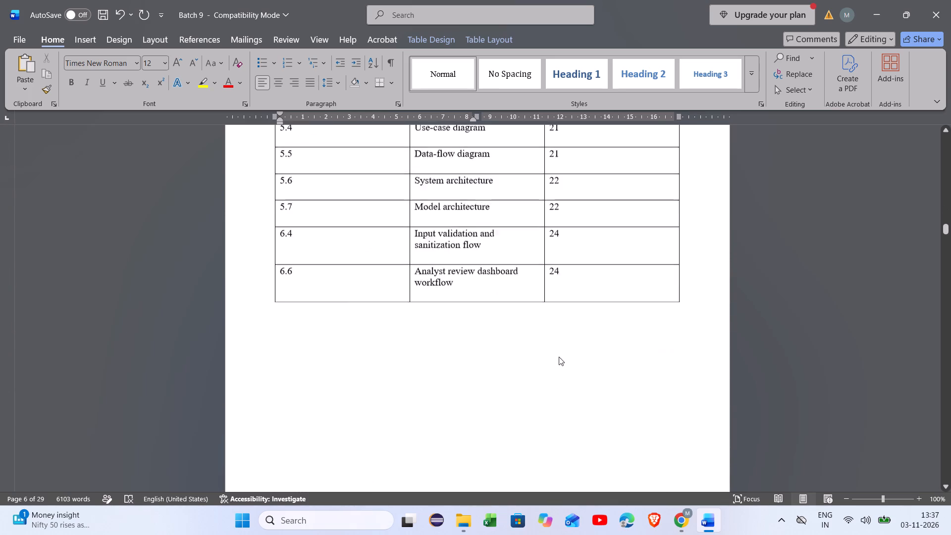
scroll(559, 357, "down", 17)
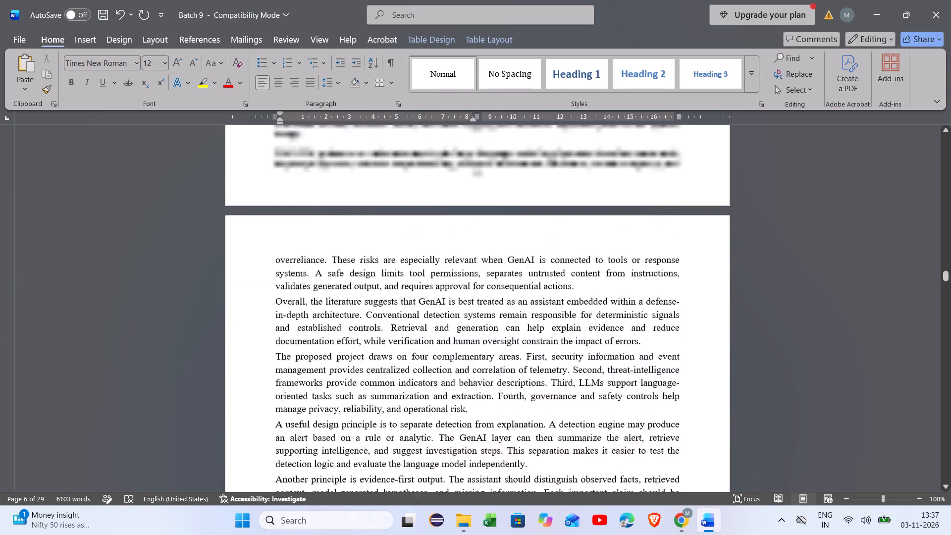
scroll(559, 357, "down", 14)
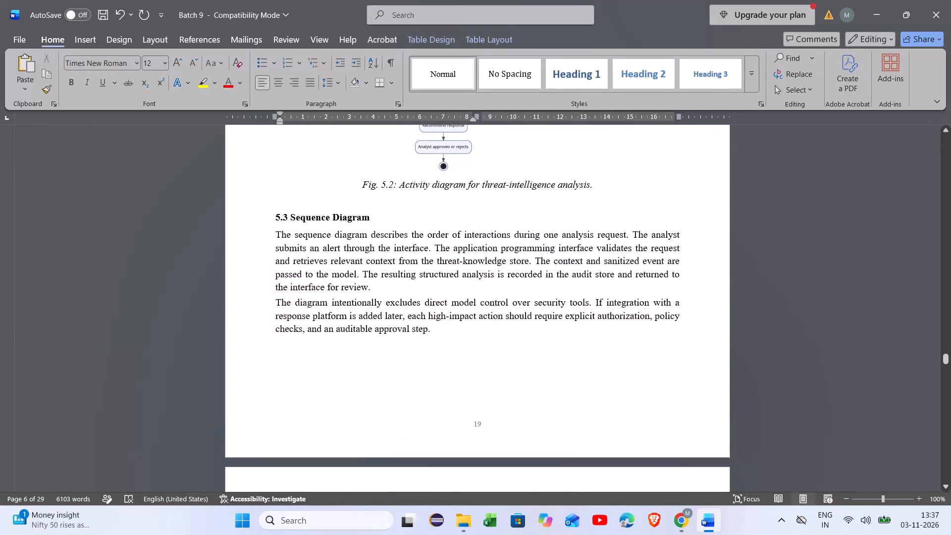
scroll(559, 357, "down", 1)
scroll(559, 357, "up", 4)
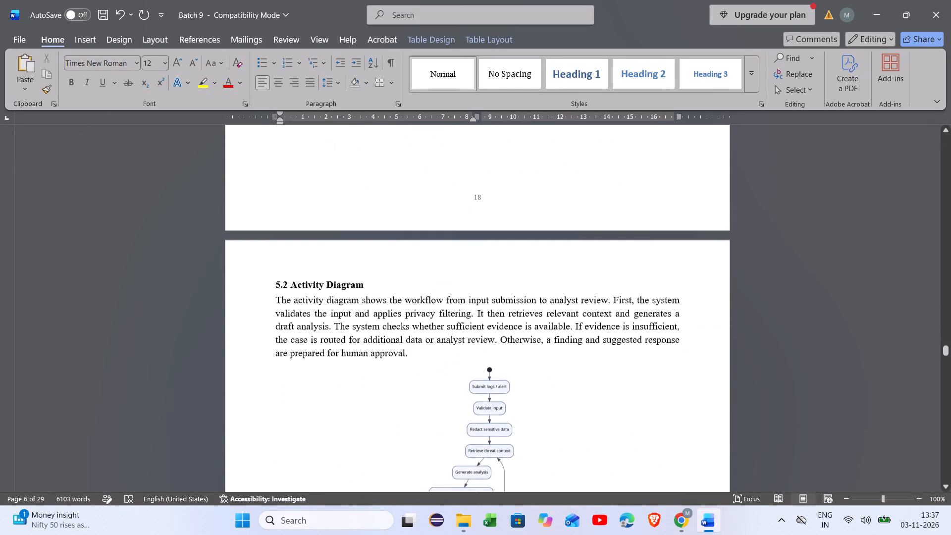
scroll(559, 357, "up", 2)
scroll(559, 357, "right", 1)
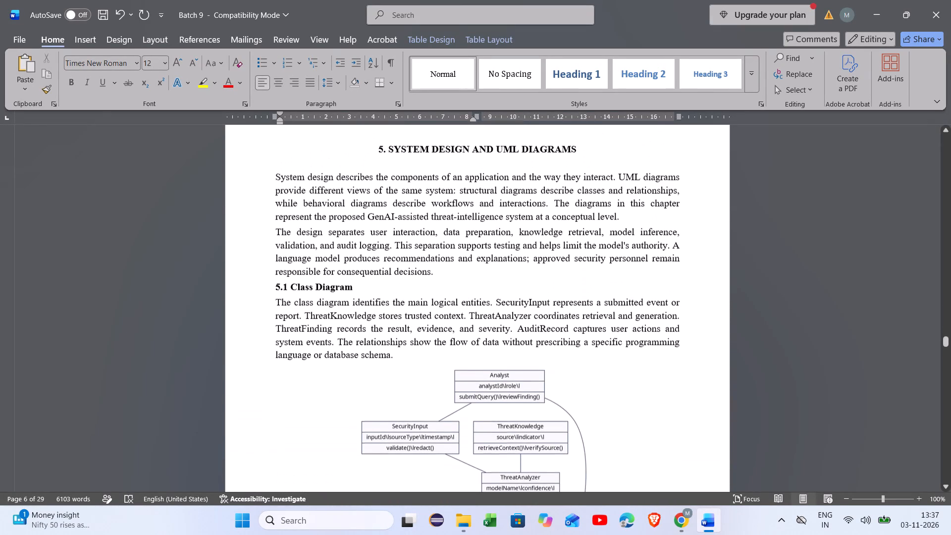
scroll(559, 357, "right", 1)
scroll(559, 357, "down", 2)
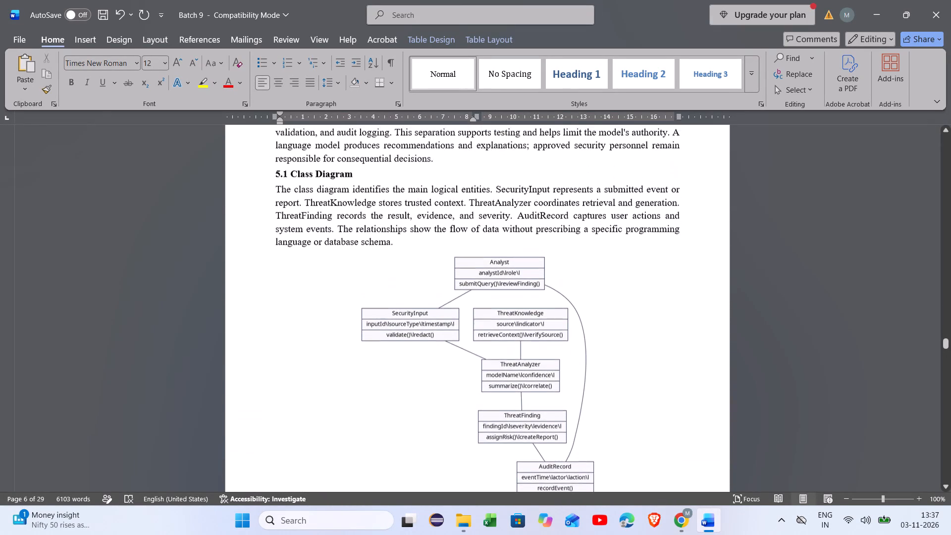
scroll(559, 357, "down", 3)
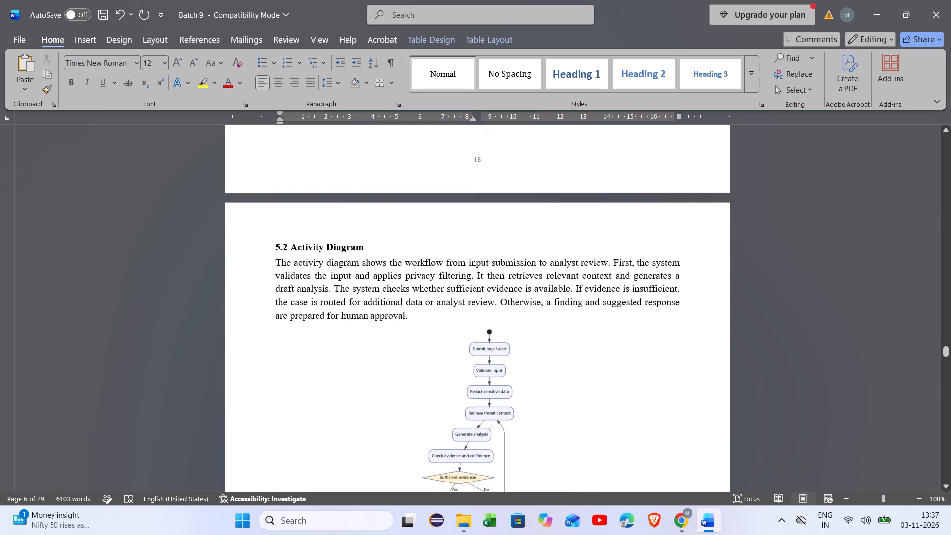
scroll(559, 357, "down", 2)
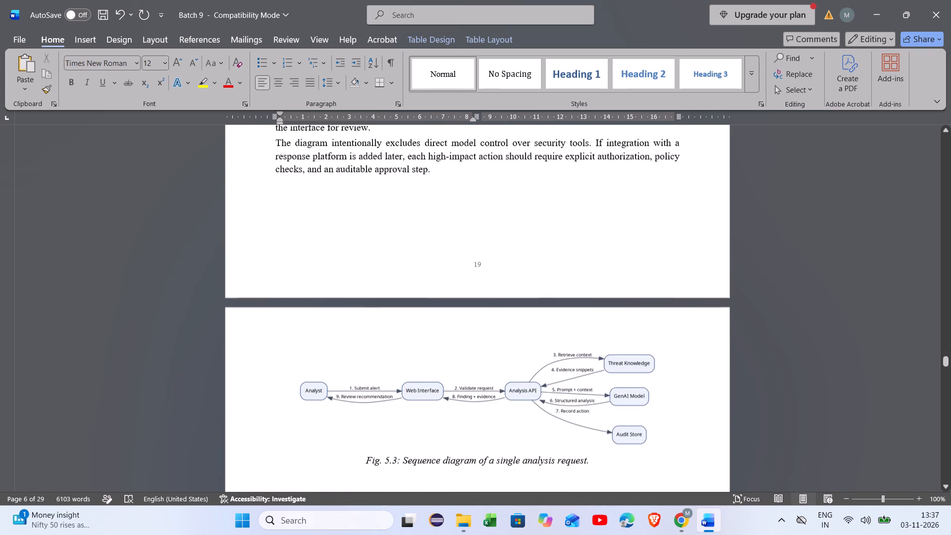
Set the page number of the "5.3 Sequence Diagram" entry in the contents table to 19.
scroll(519, 219, "up", 18)
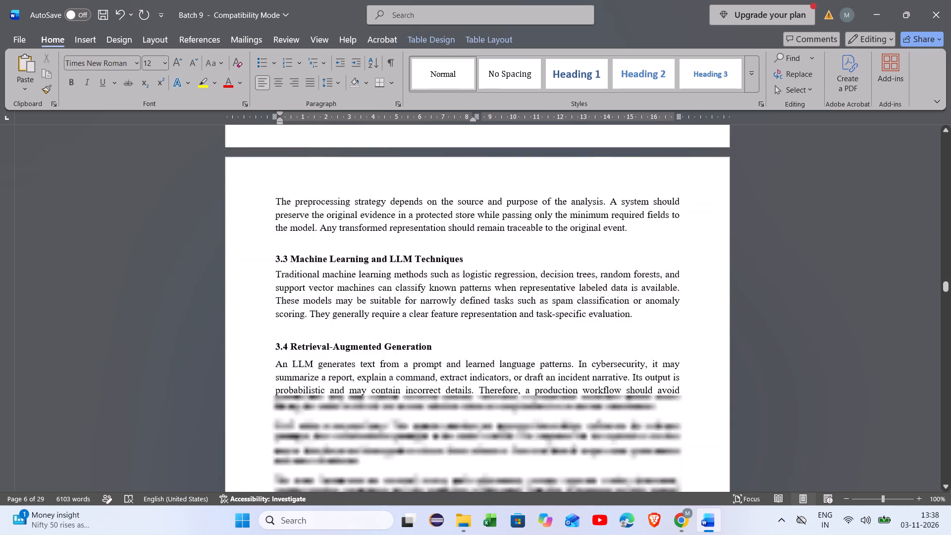
scroll(519, 219, "up", 5)
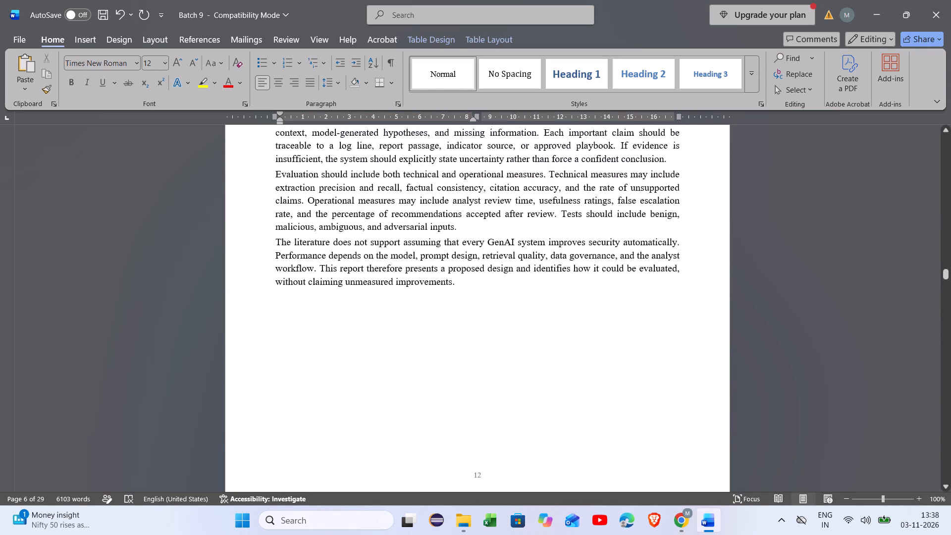
scroll(519, 219, "up", 6)
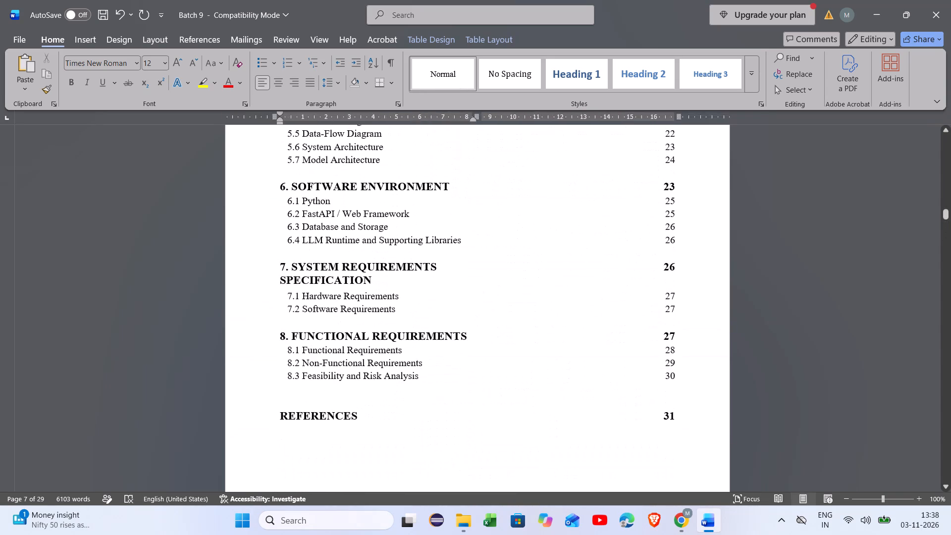
scroll(521, 224, "up", 2)
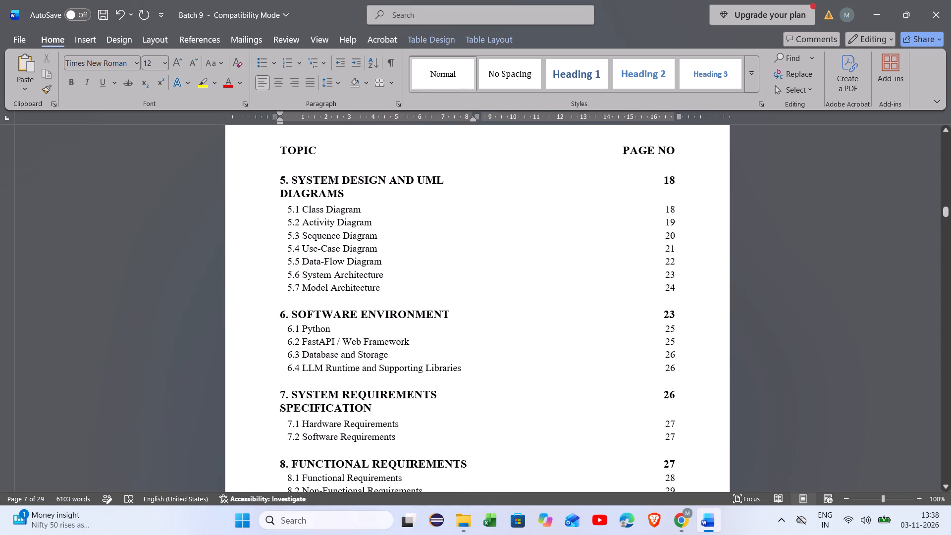
left_click(675, 233)
key("BackSpace")
key("BackSpace")
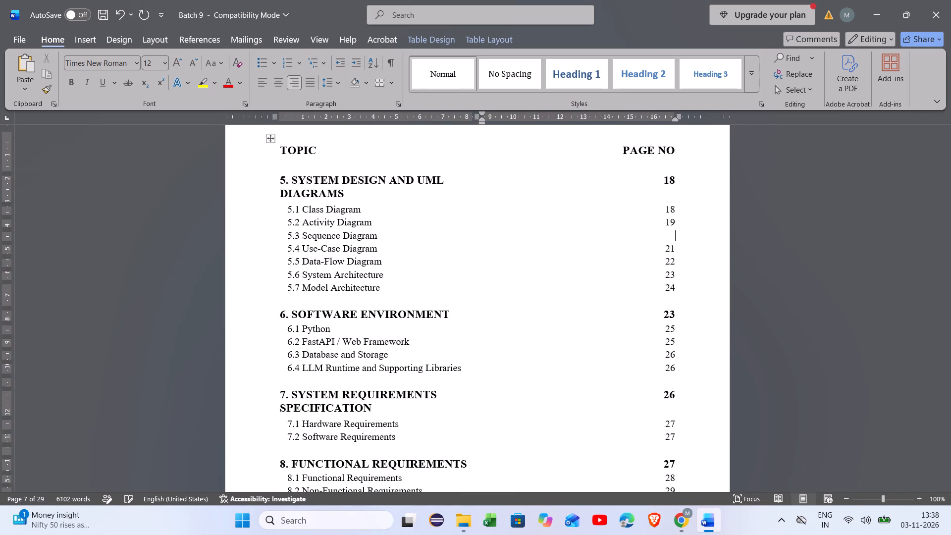
type("19")
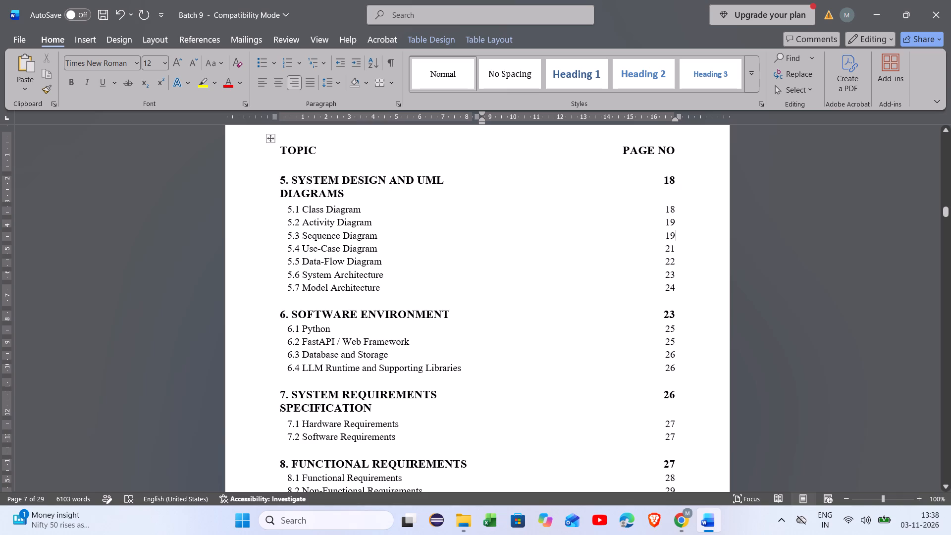
Set the page numbers of the "5.4 Use-Case Diagram" and "5.5 Data-Flow Diagram" entries in the contents table to 20.
left_click(676, 254)
key("BackSpace")
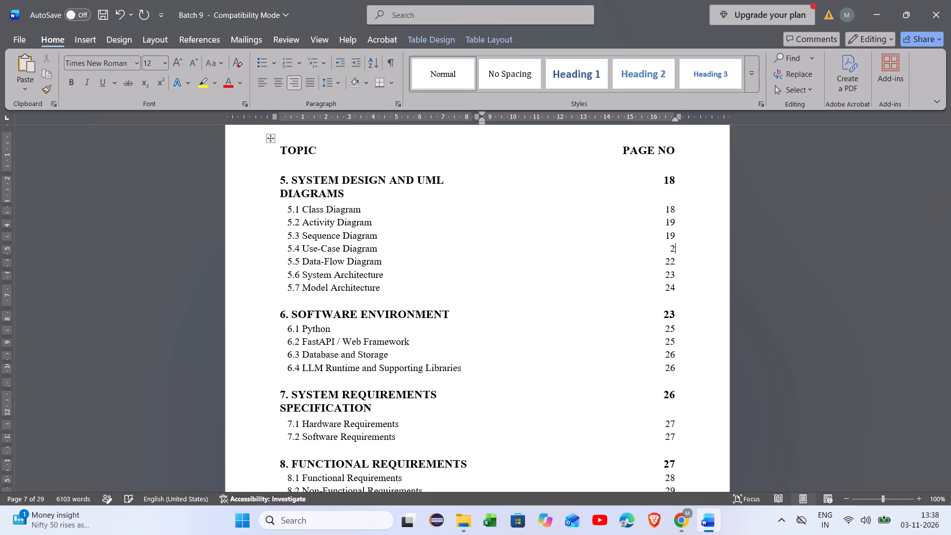
key("0")
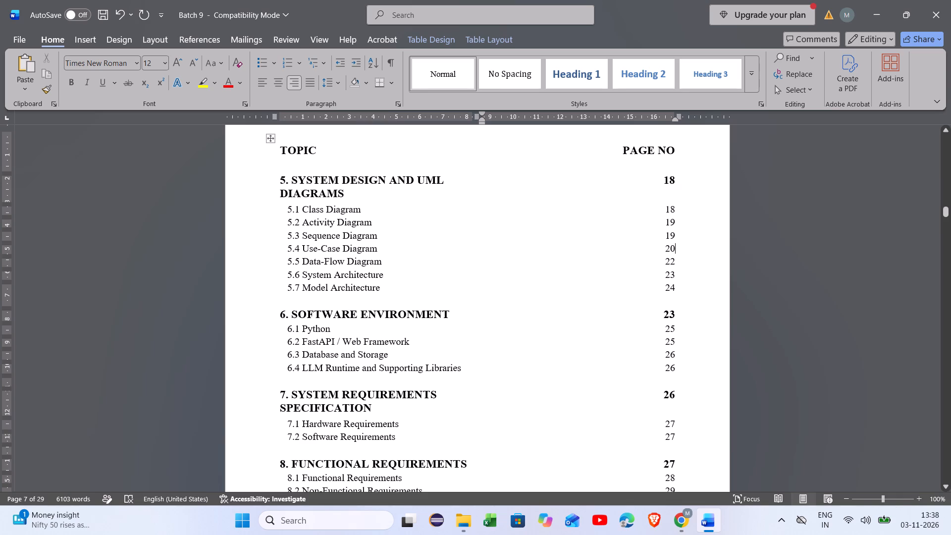
left_click(678, 263)
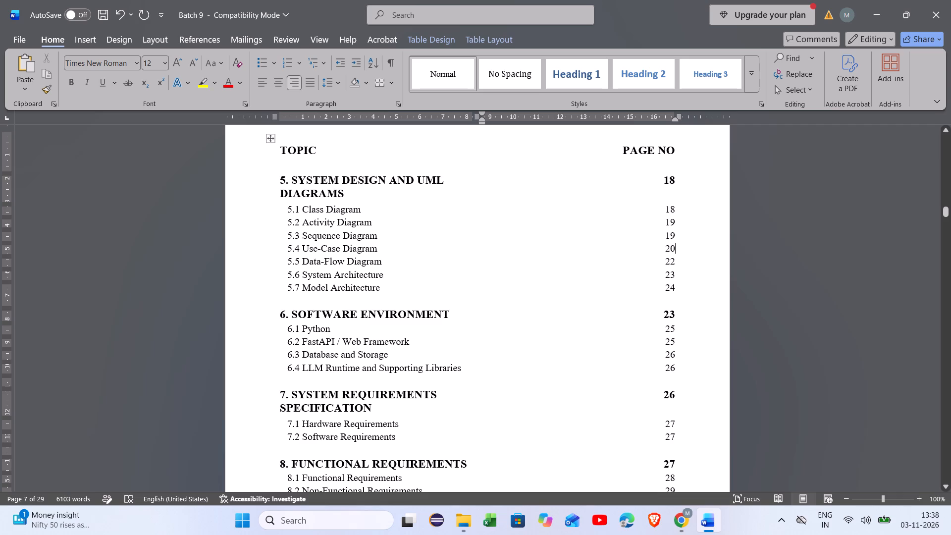
left_click(675, 260)
key("BackSpace")
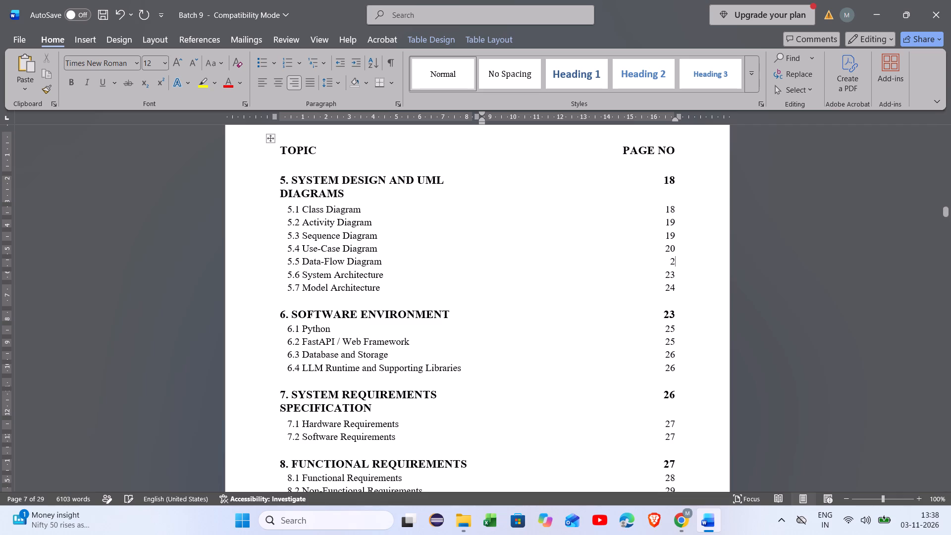
key("0")
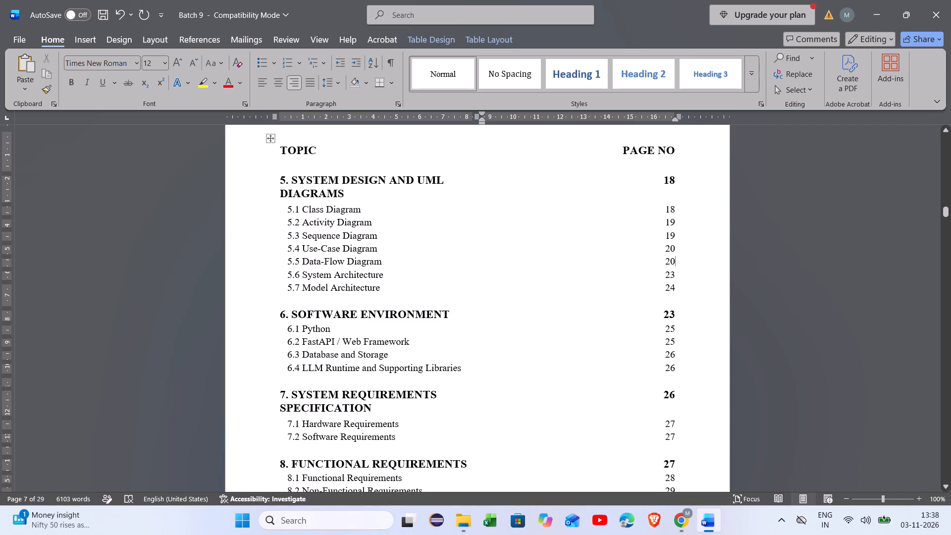
Check the headings, figure captions and page numbers of sections 5.4 to 5.6 in the report body.
scroll(536, 389, "down", 20)
scroll(536, 389, "down", 20)
scroll(536, 389, "down", 20)
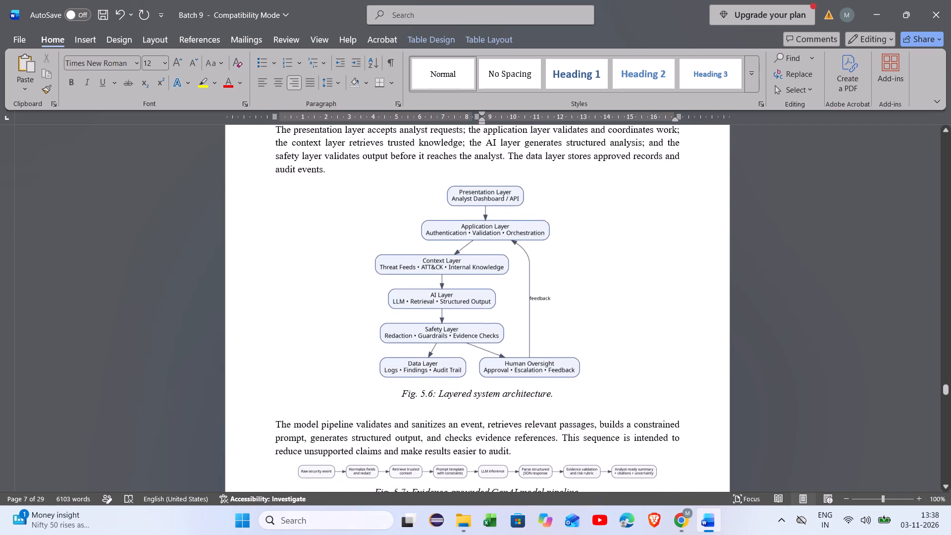
scroll(536, 389, "up", 3)
scroll(536, 389, "right", 2)
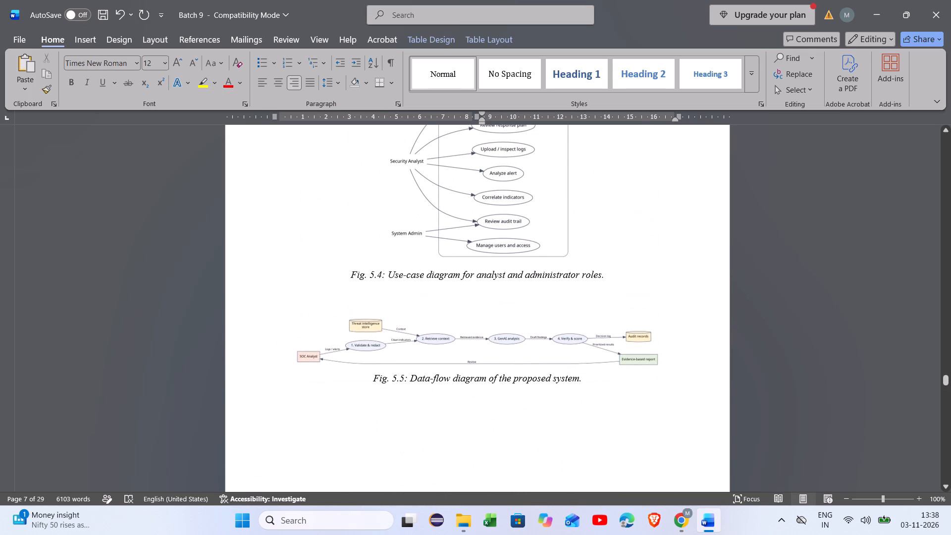
scroll(536, 389, "right", 1)
scroll(536, 389, "up", 1)
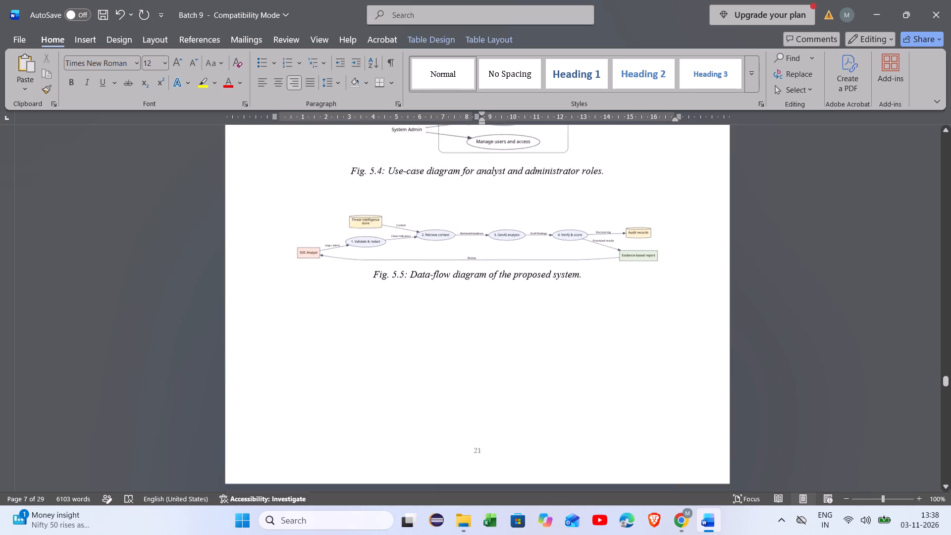
scroll(536, 389, "up", 6)
scroll(536, 389, "down", 1)
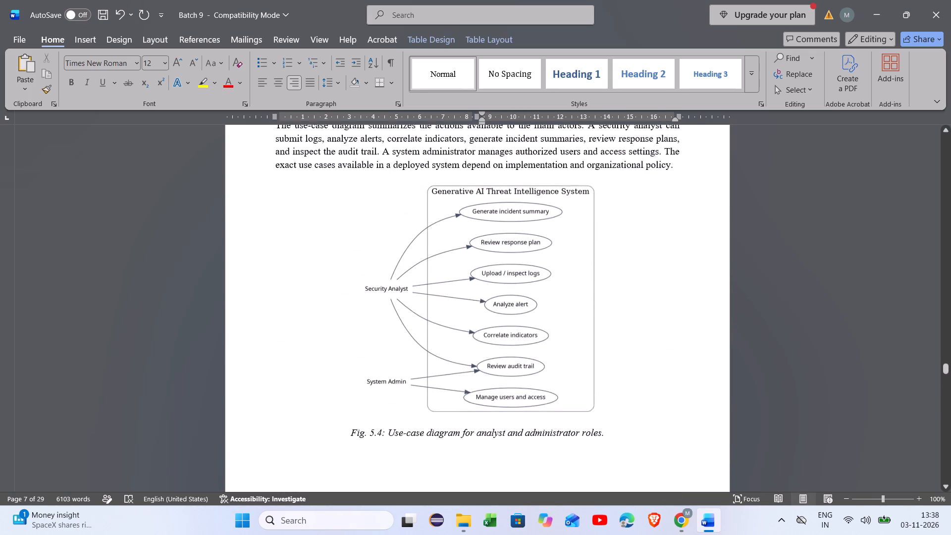
scroll(536, 389, "down", 2)
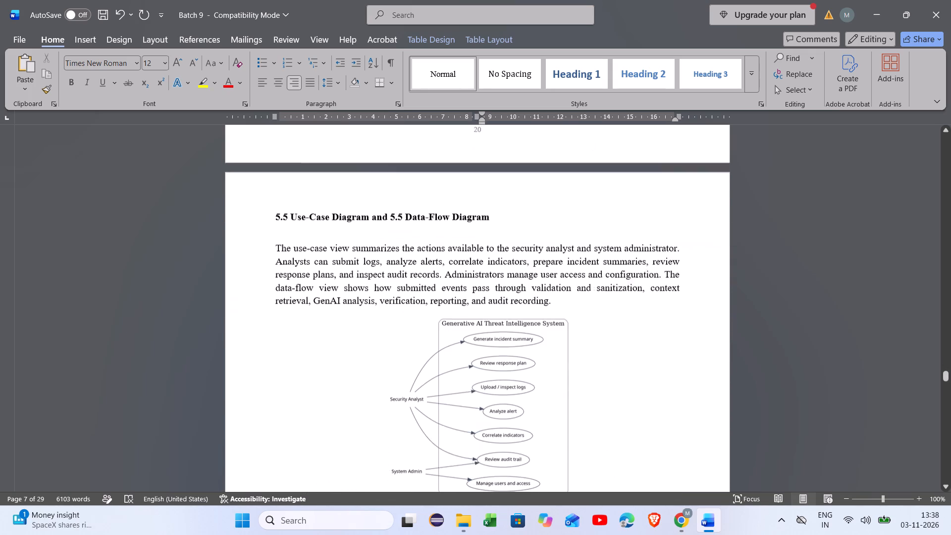
scroll(536, 389, "down", 1)
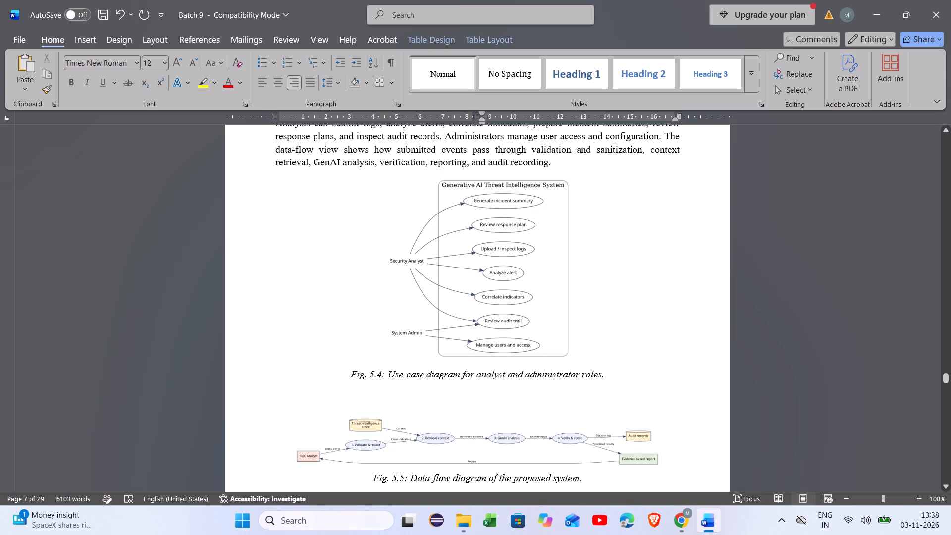
Renumber the captions below the combined use-case and data-flow heading: the use-case figure to 5.5 and the data-flow figure to 5.6.
left_click(384, 372)
key("BackSpace")
key("5")
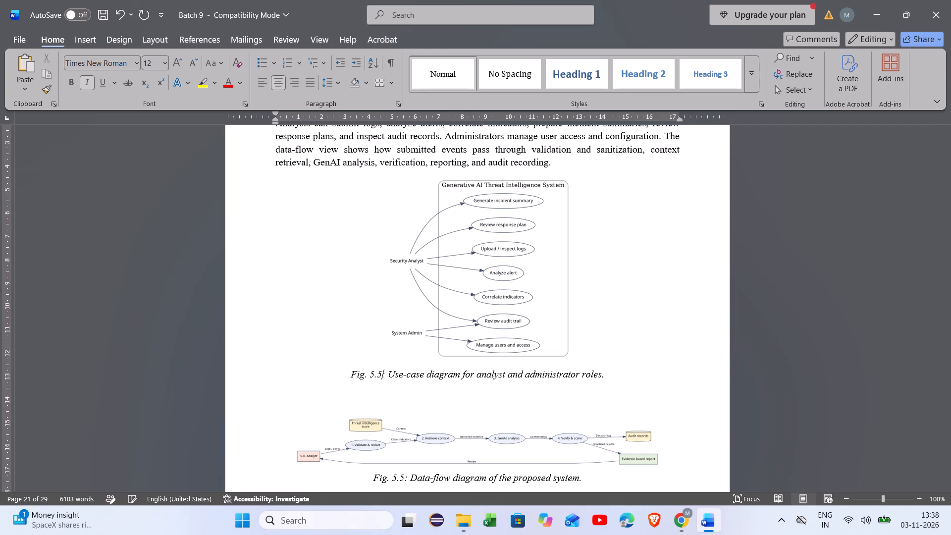
scroll(383, 408, "down", 1)
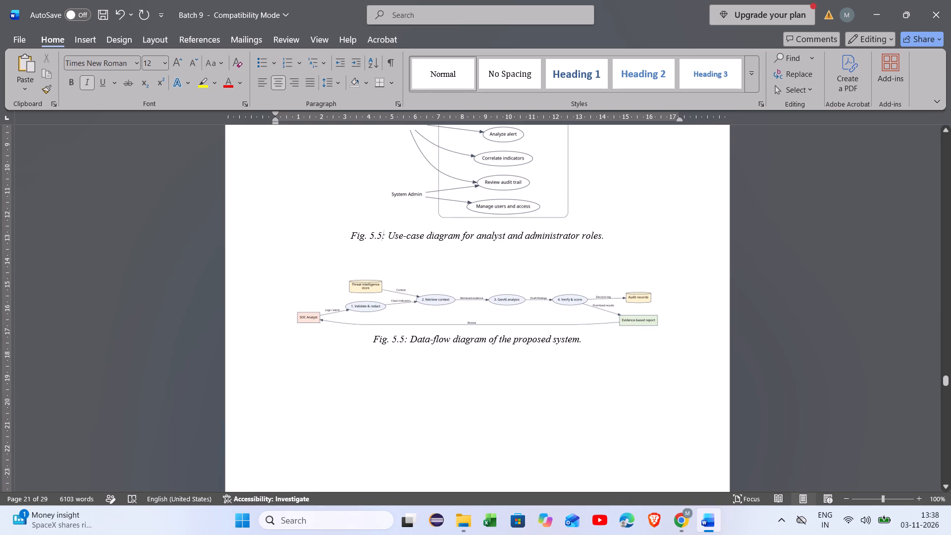
left_click(403, 338)
key("BackSpace")
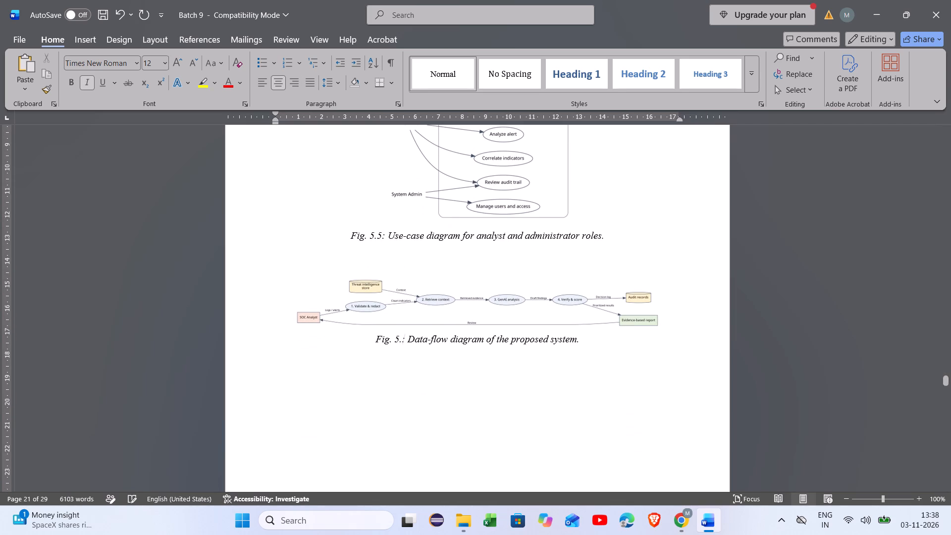
key("6")
Compare the section and figure numbering across the chapter 5 pages, from the class diagram to the model pipeline figure.
scroll(403, 338, "down", 2)
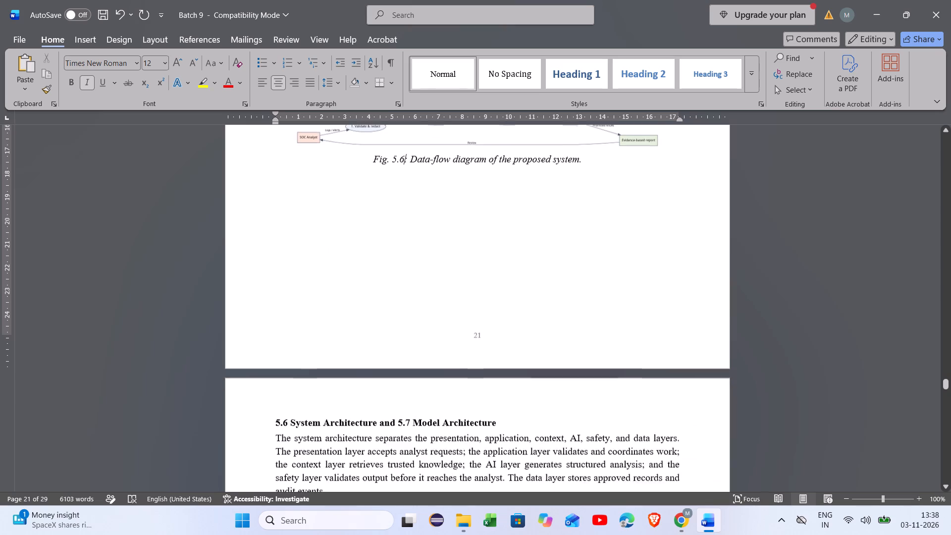
scroll(403, 338, "down", 3)
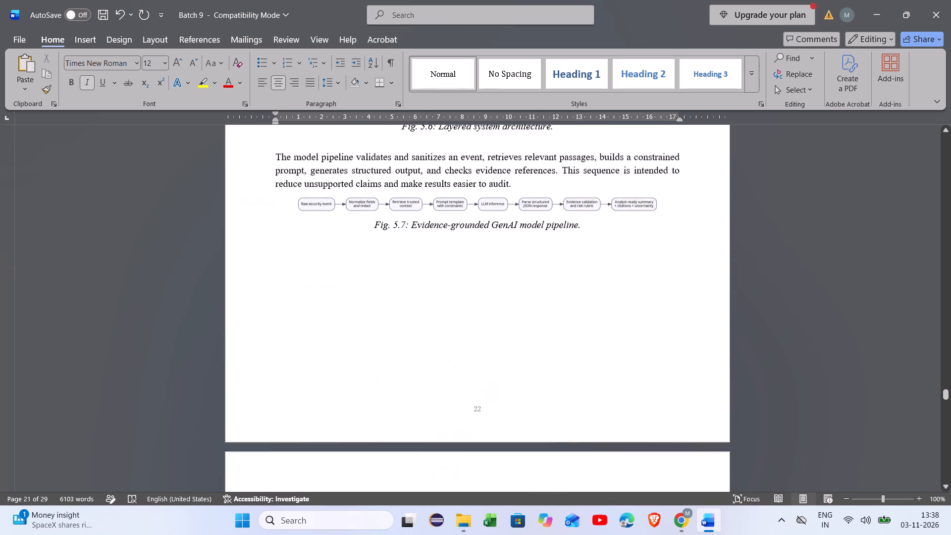
scroll(403, 338, "up", 2)
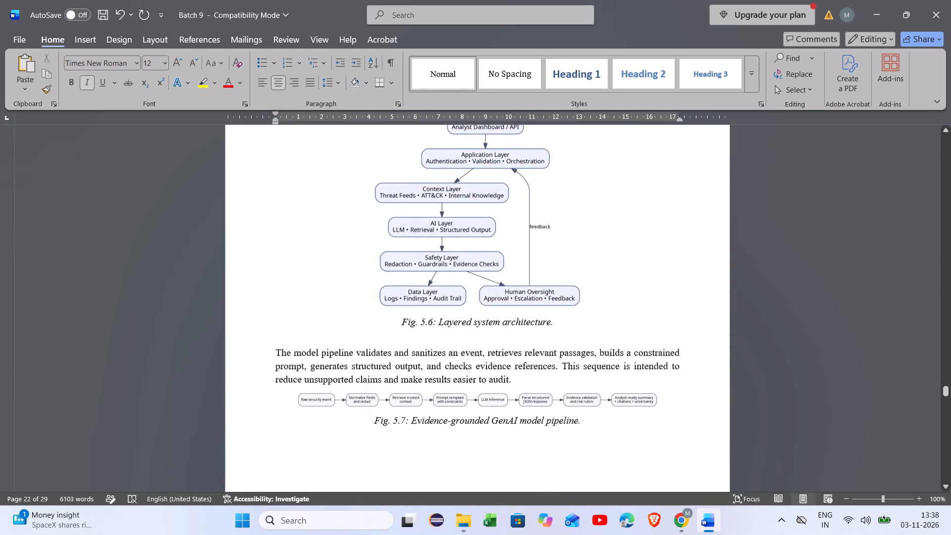
scroll(423, 335, "down", 2)
scroll(423, 335, "up", 7)
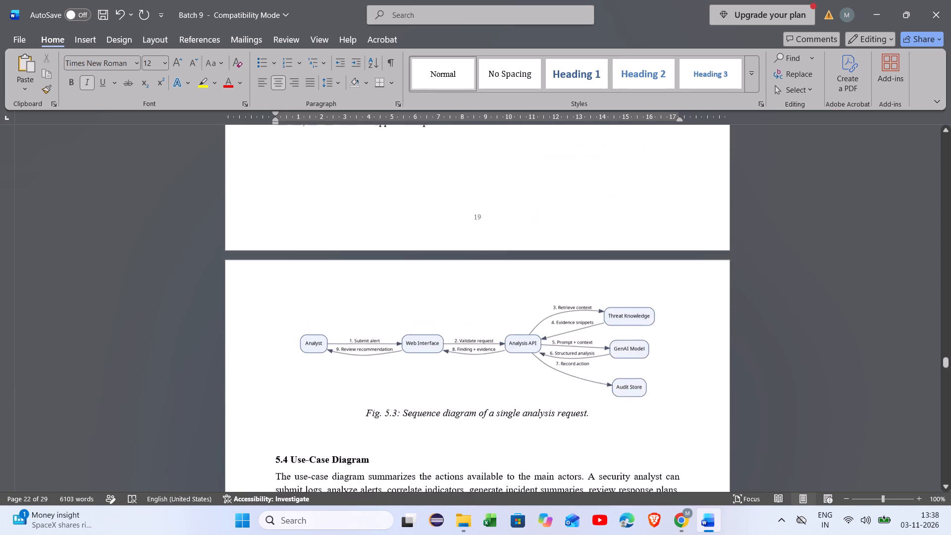
scroll(423, 335, "up", 6)
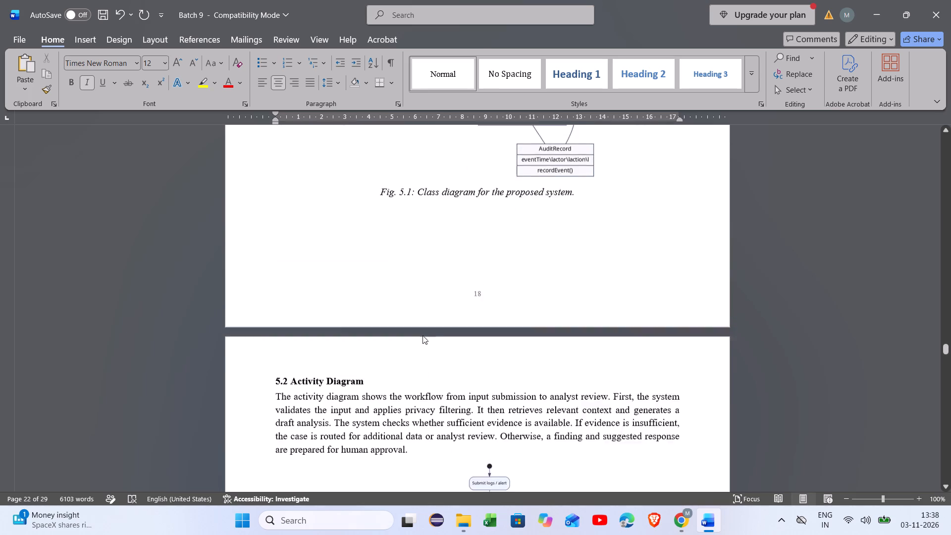
scroll(423, 335, "up", 1)
scroll(423, 335, "down", 4)
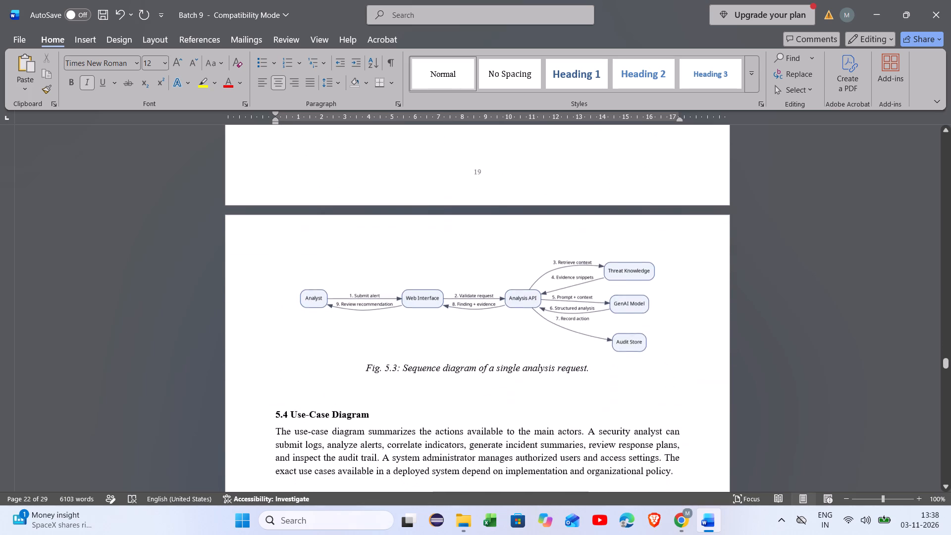
scroll(423, 335, "down", 4)
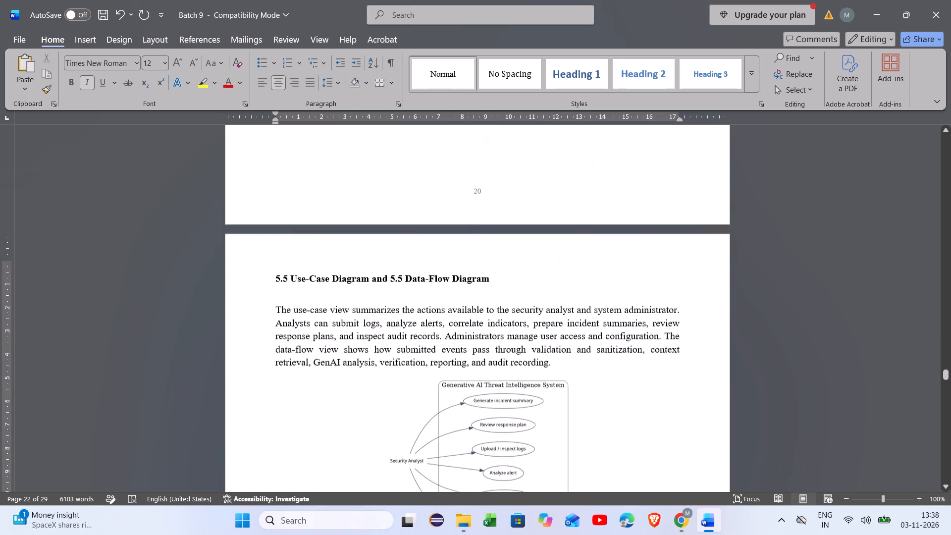
scroll(423, 335, "down", 2)
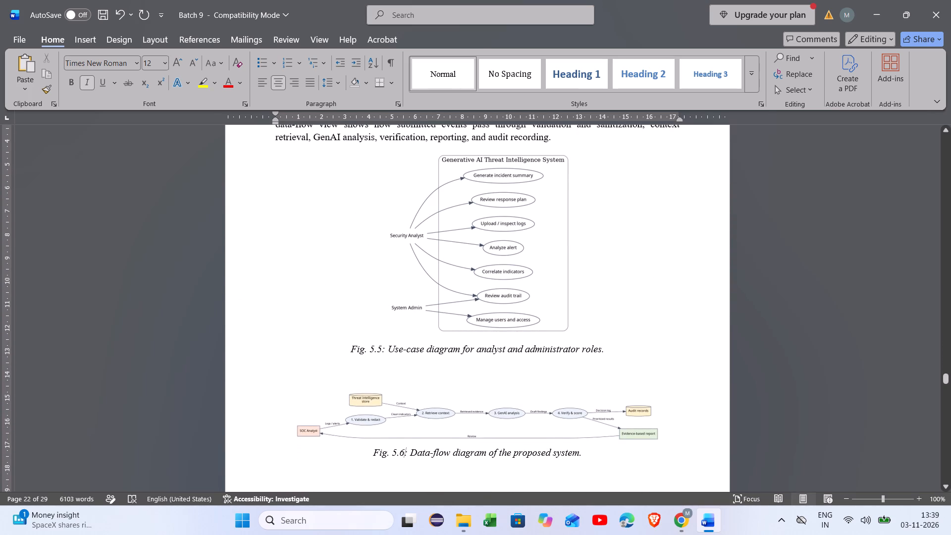
scroll(396, 429, "down", 5)
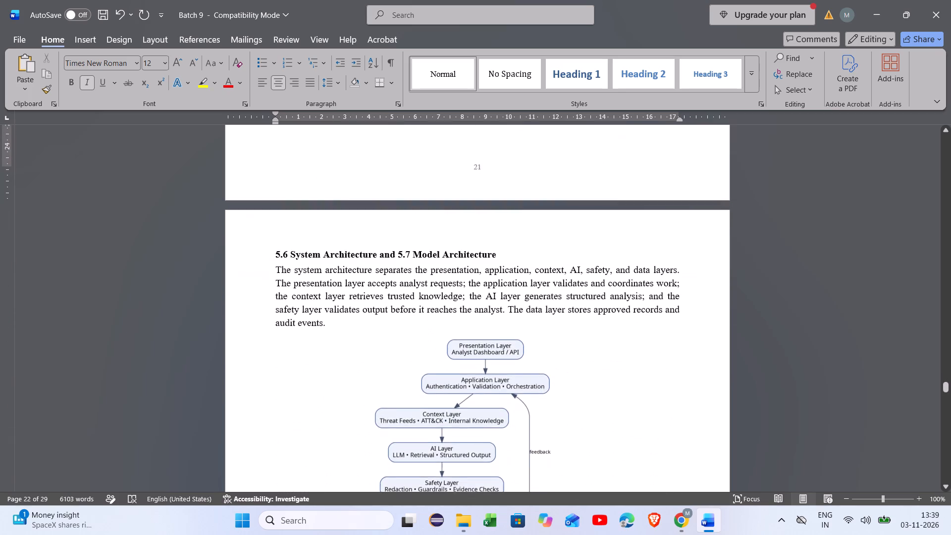
scroll(396, 429, "down", 2)
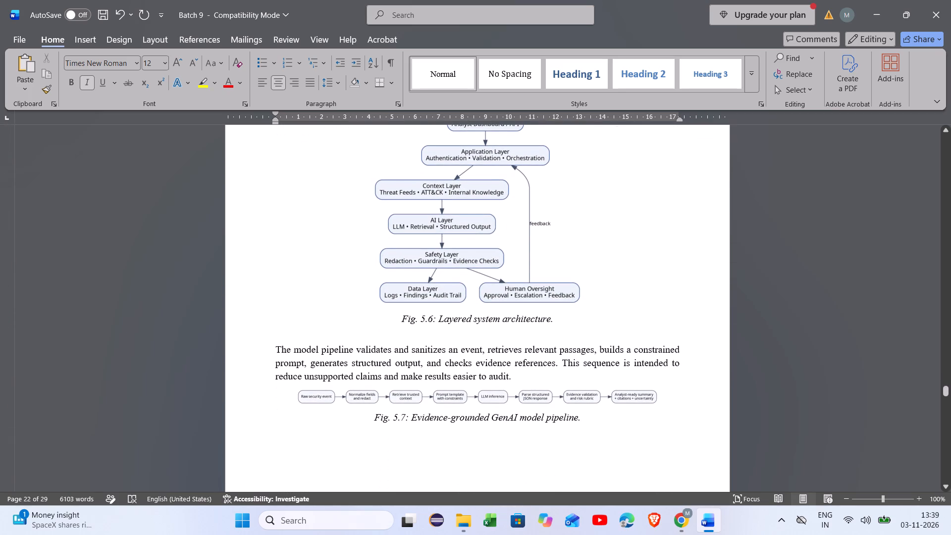
scroll(396, 429, "down", 1)
scroll(442, 334, "up", 1)
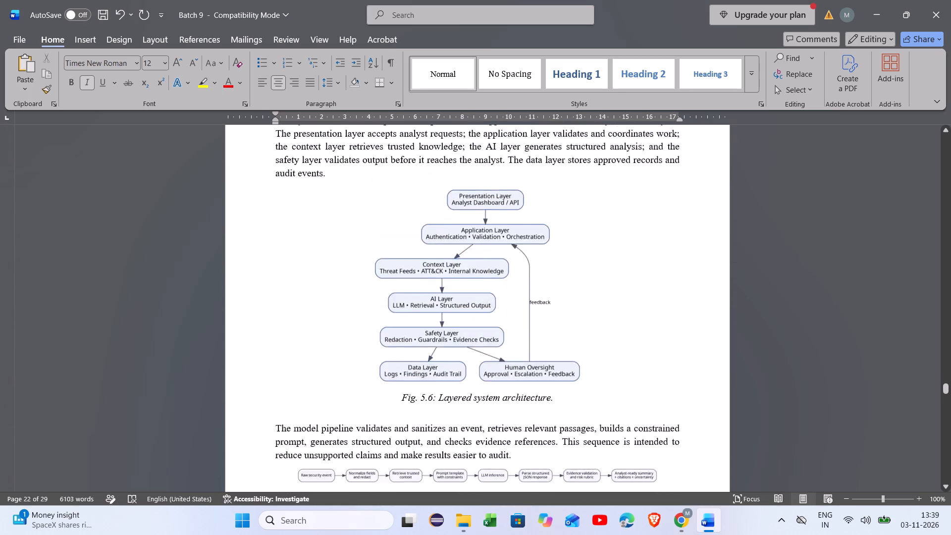
scroll(442, 334, "up", 1)
scroll(442, 334, "down", 2)
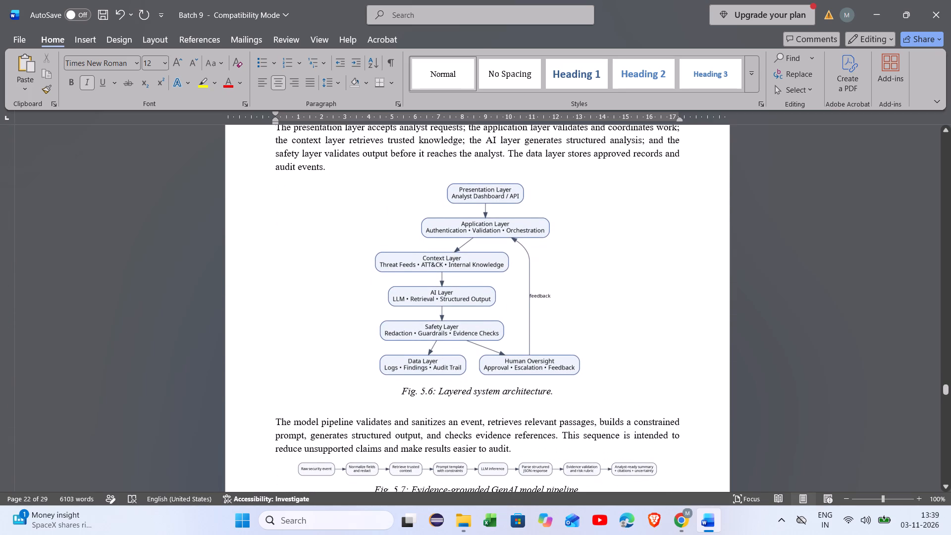
scroll(432, 391, "up", 3)
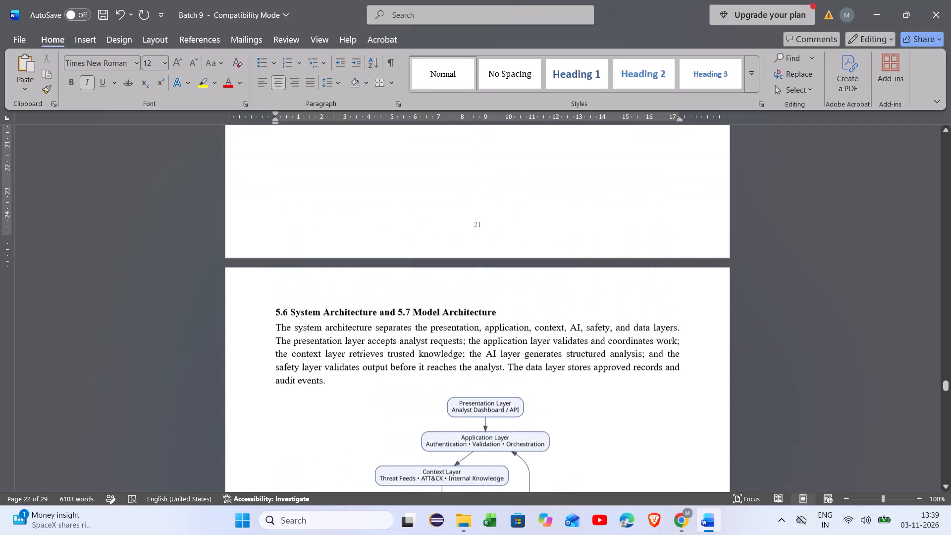
scroll(432, 391, "up", 4)
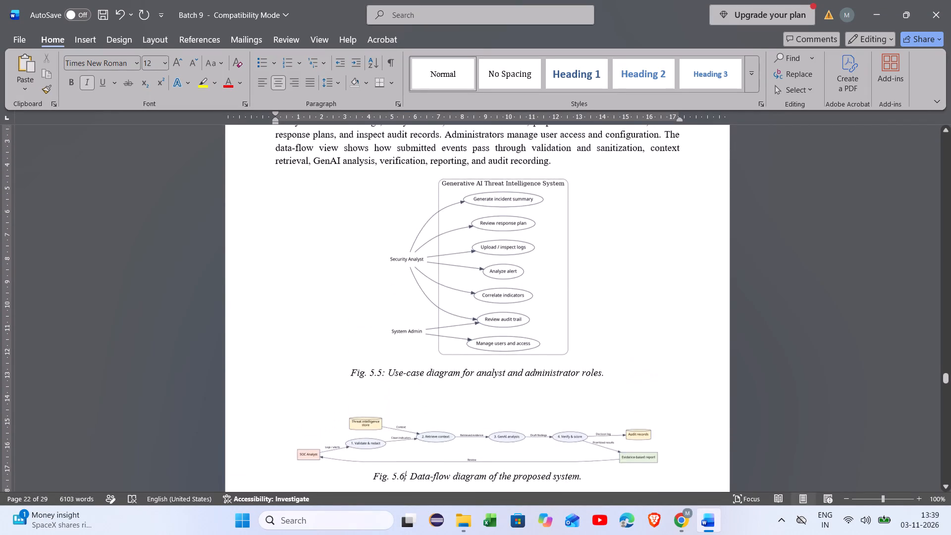
Change the Data-Flow Diagram number in the combined "Use-Case Diagram and Data-Flow Diagram" heading to 5.6.
scroll(432, 391, "up", 3)
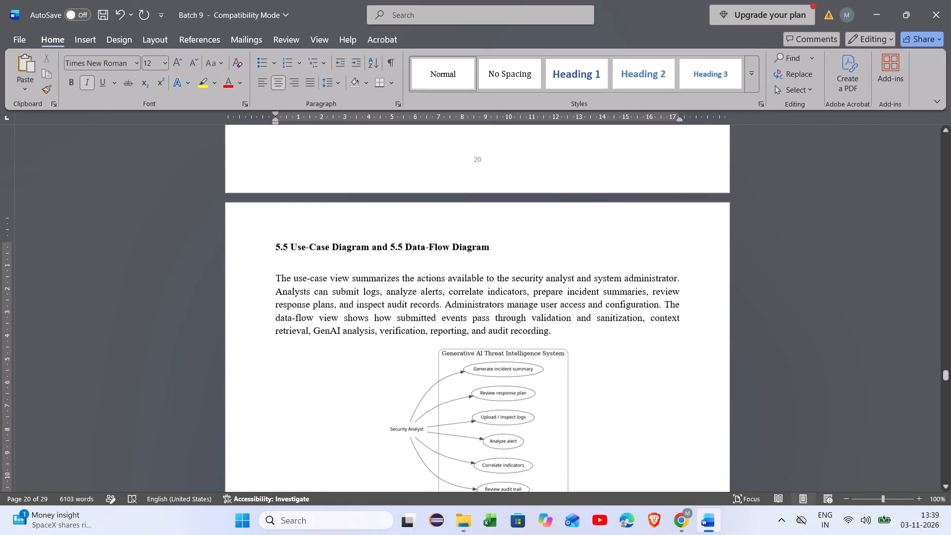
left_click(402, 249)
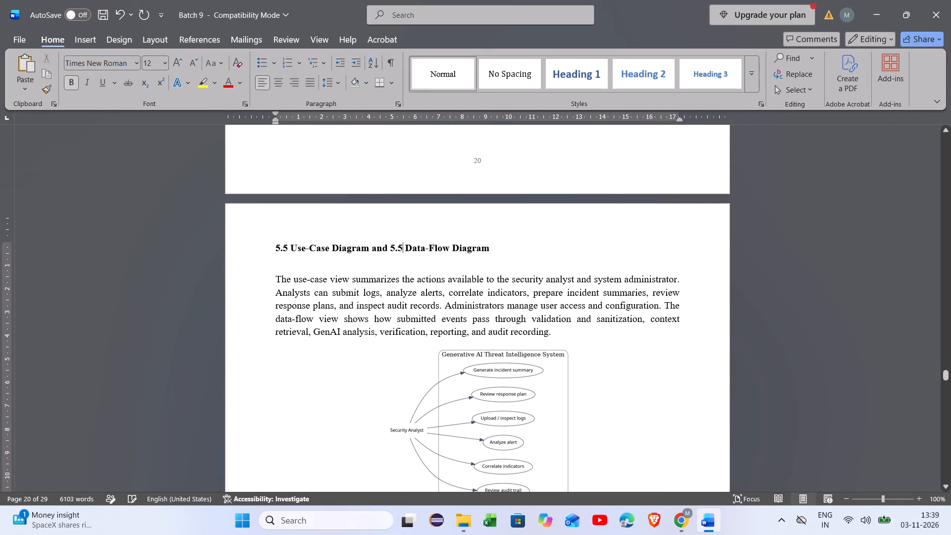
key("BackSpace")
key("6")
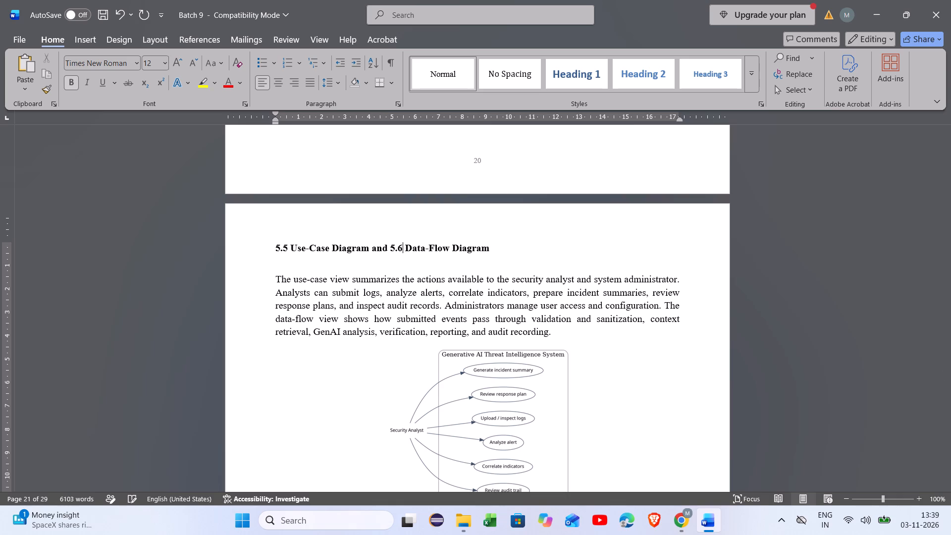
Renumber the combined system and model architecture heading: System Architecture to 5.7 and Model Architecture to 5.8.
scroll(402, 249, "down", 3)
scroll(367, 352, "down", 1)
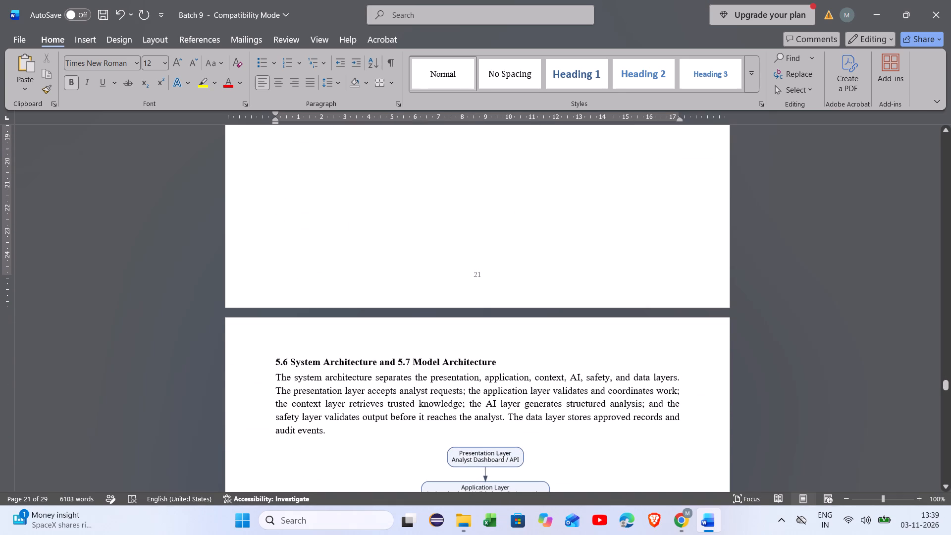
left_click(285, 363)
key("BackSpace")
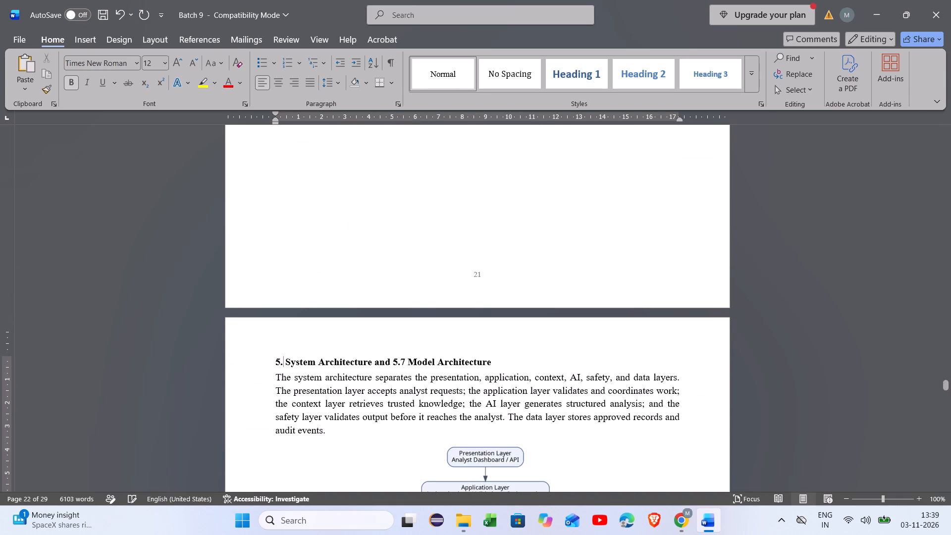
key("7")
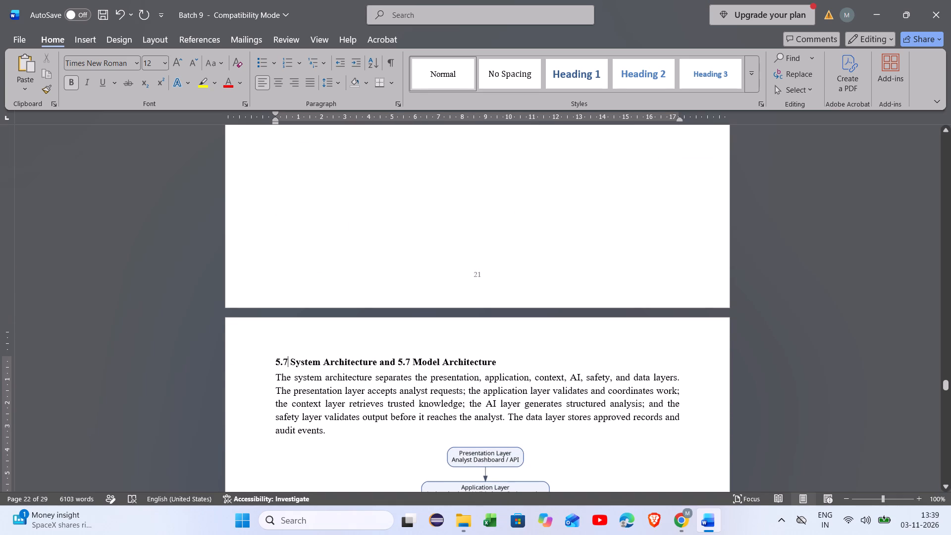
left_click(410, 364)
key("BackSpace")
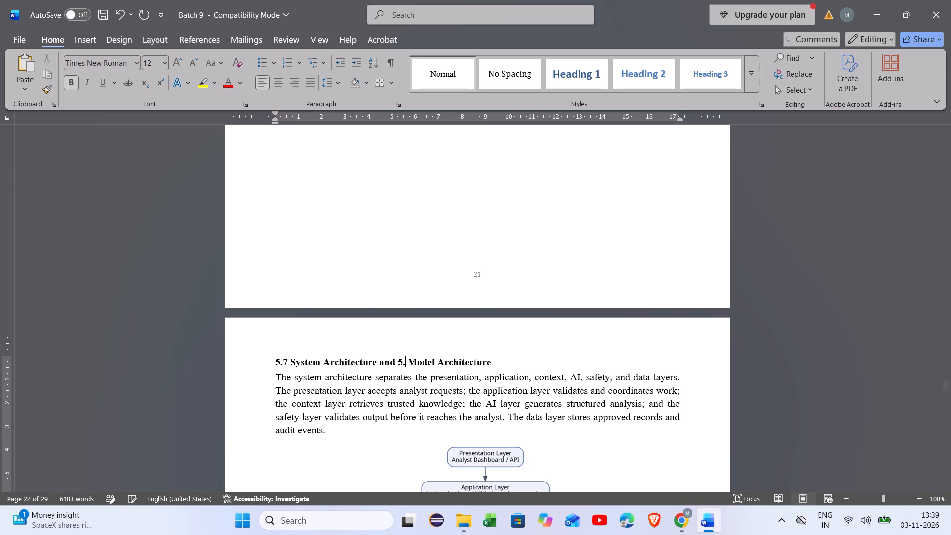
key("8")
Renumber the captions below the architecture heading: the layered system architecture figure to 5.7 and the GenAI model pipeline figure to 5.8.
scroll(391, 371, "down", 1)
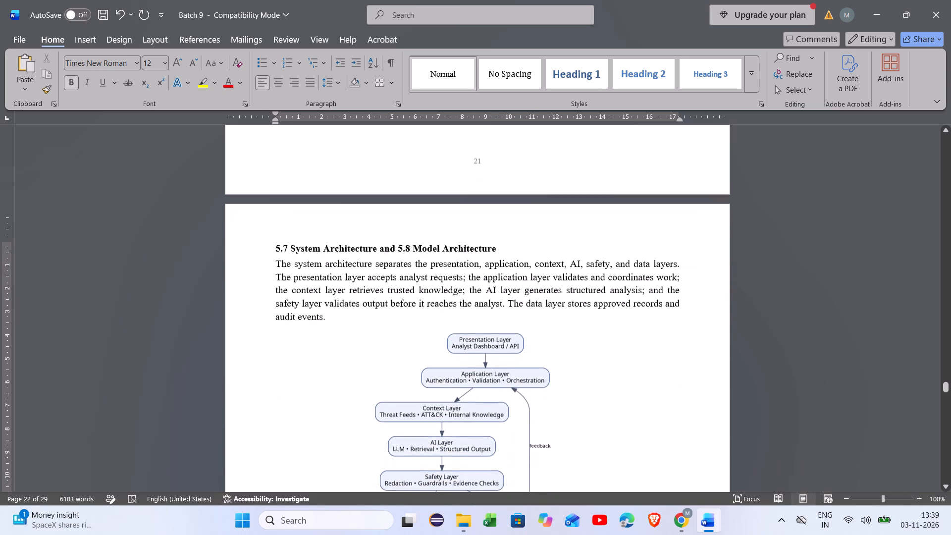
scroll(391, 371, "down", 3)
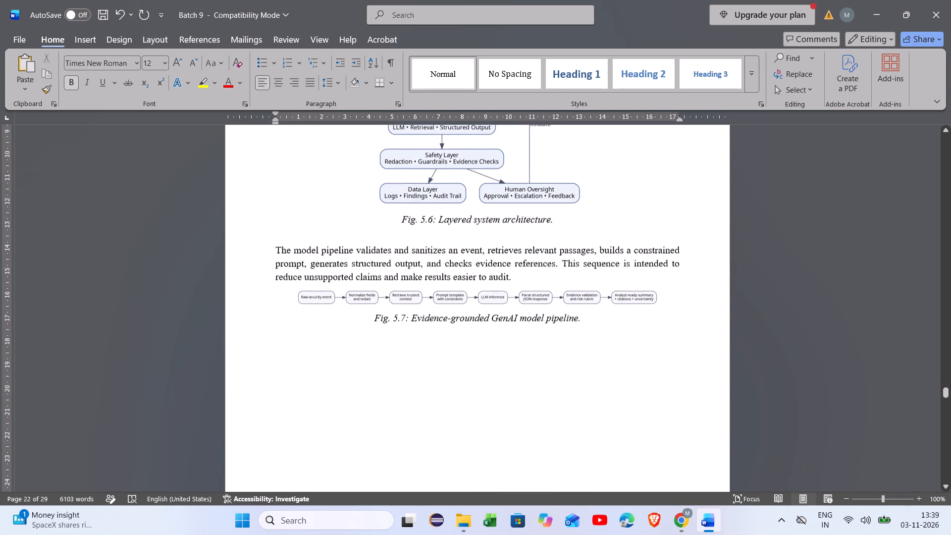
scroll(391, 373, "up", 2)
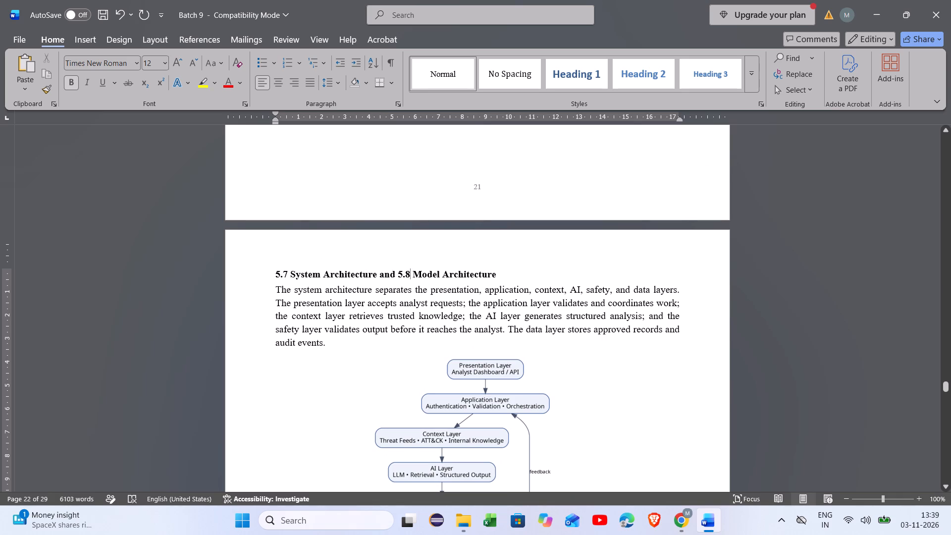
scroll(424, 283, "up", 3)
scroll(424, 283, "down", 2)
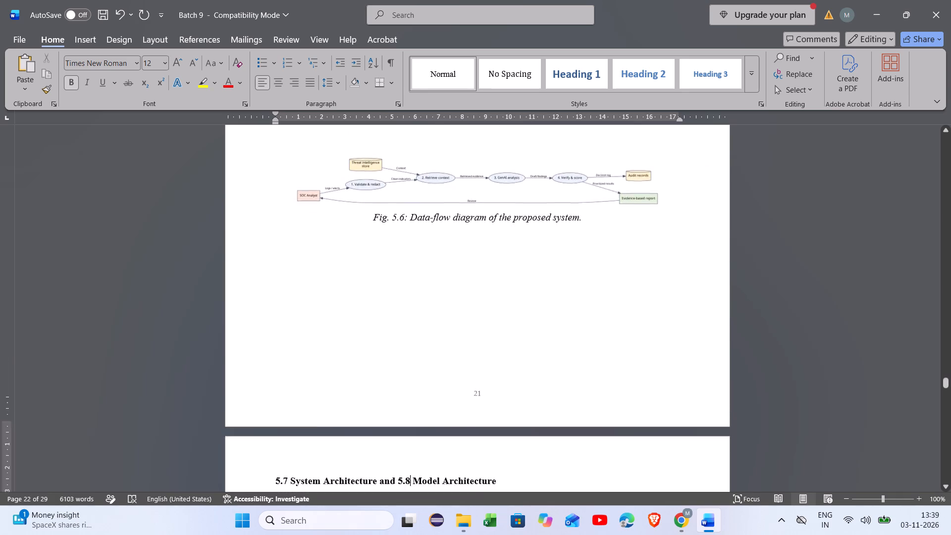
scroll(424, 283, "down", 1)
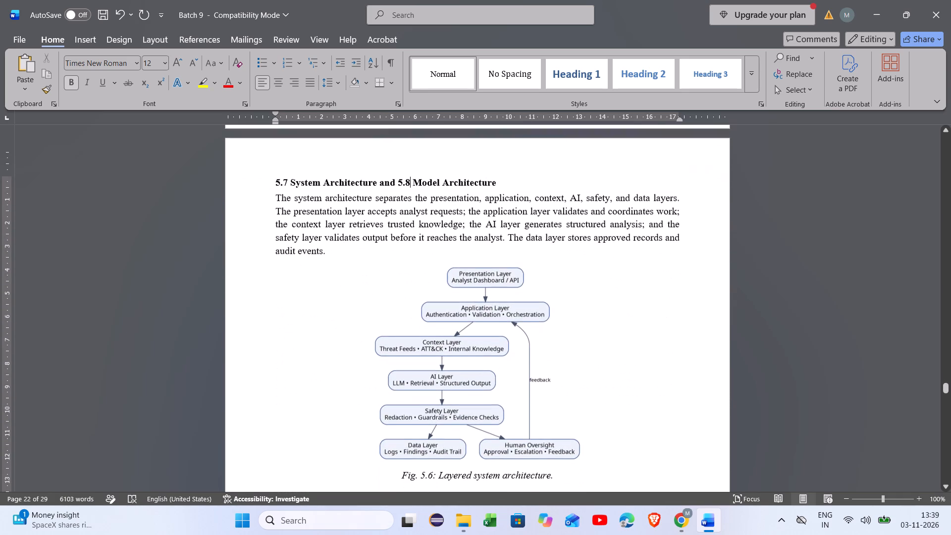
scroll(433, 407, "down", 1)
left_click(433, 335)
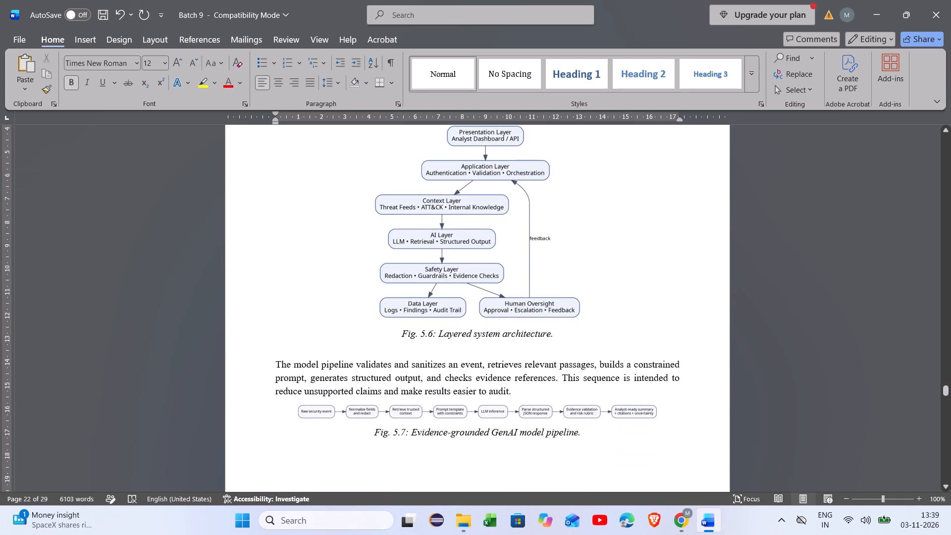
key("BackSpace")
key("7")
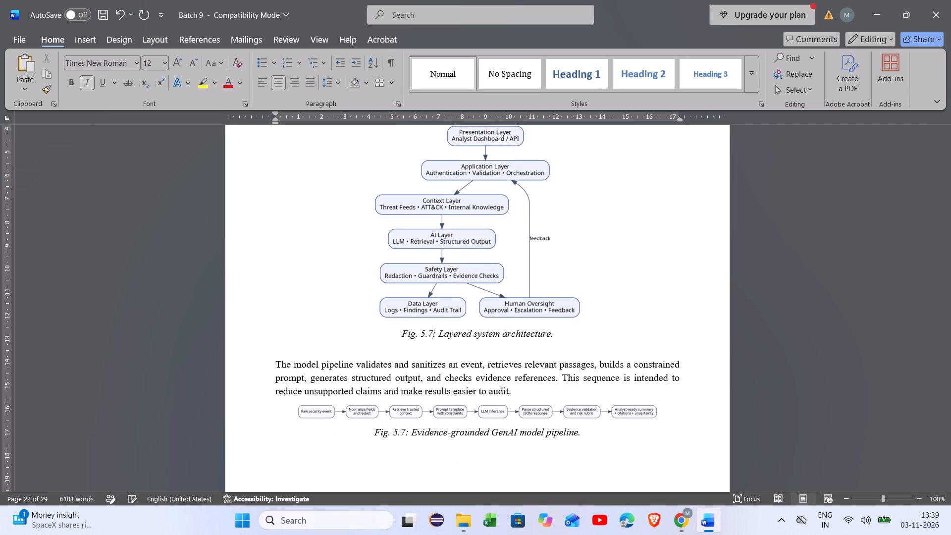
left_click(405, 430)
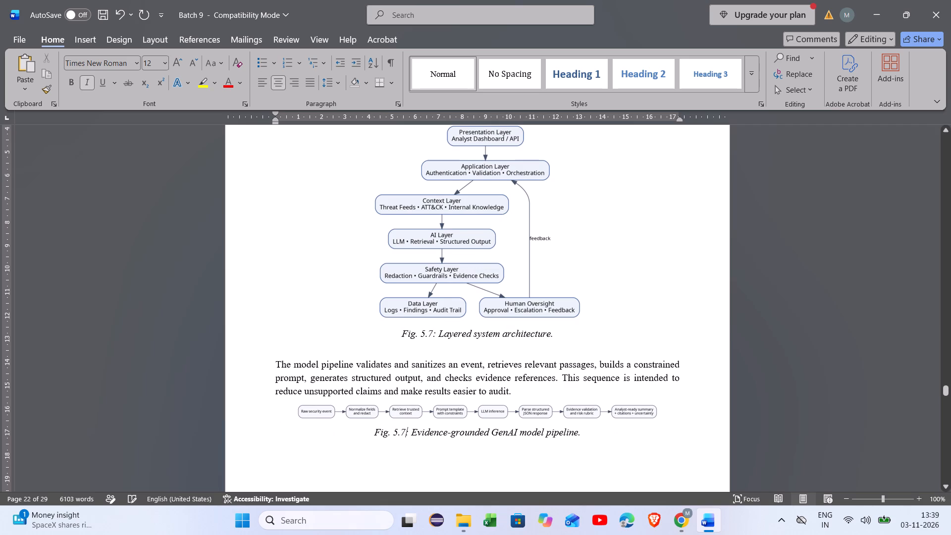
key("BackSpace")
key("8")
Check the section headings and figure caption numbering in chapter 6, Software Environment, through section 6.5.
scroll(435, 392, "down", 1)
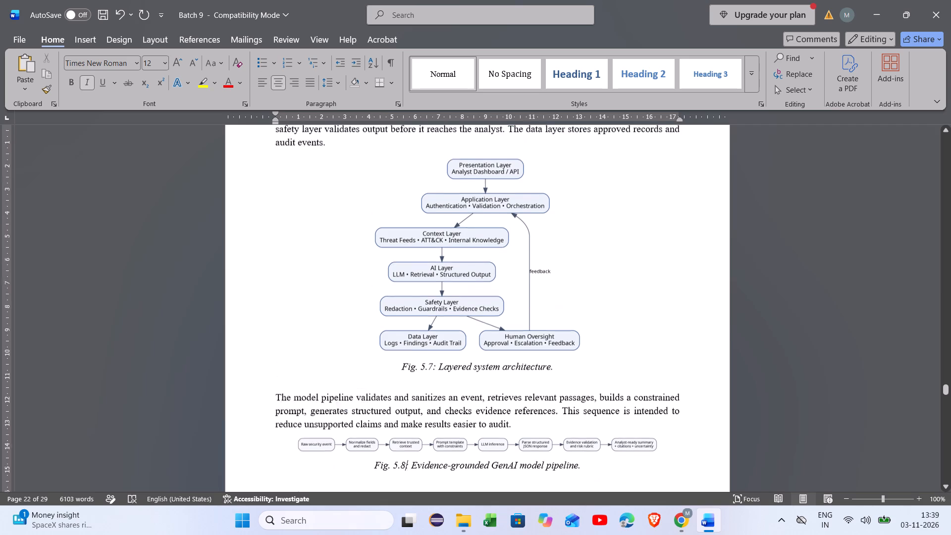
scroll(435, 392, "down", 2)
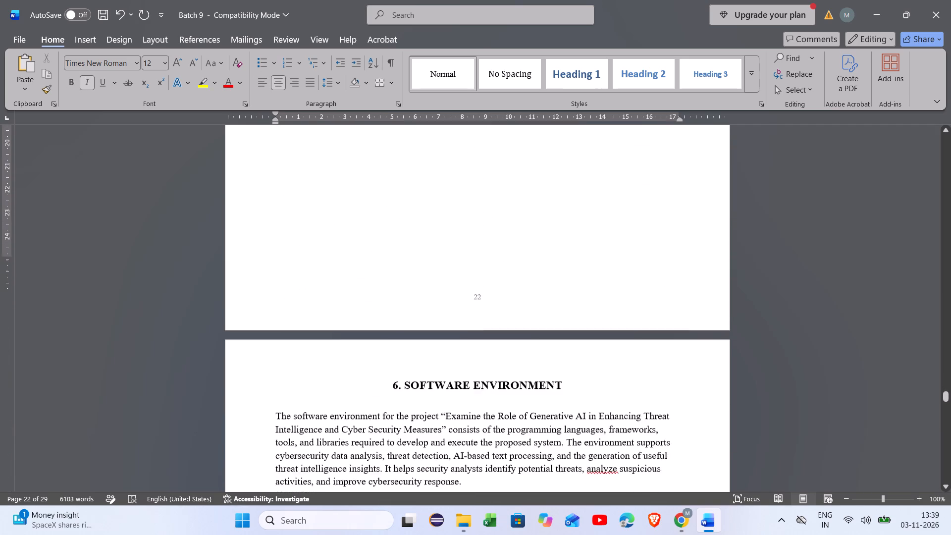
scroll(435, 392, "down", 3)
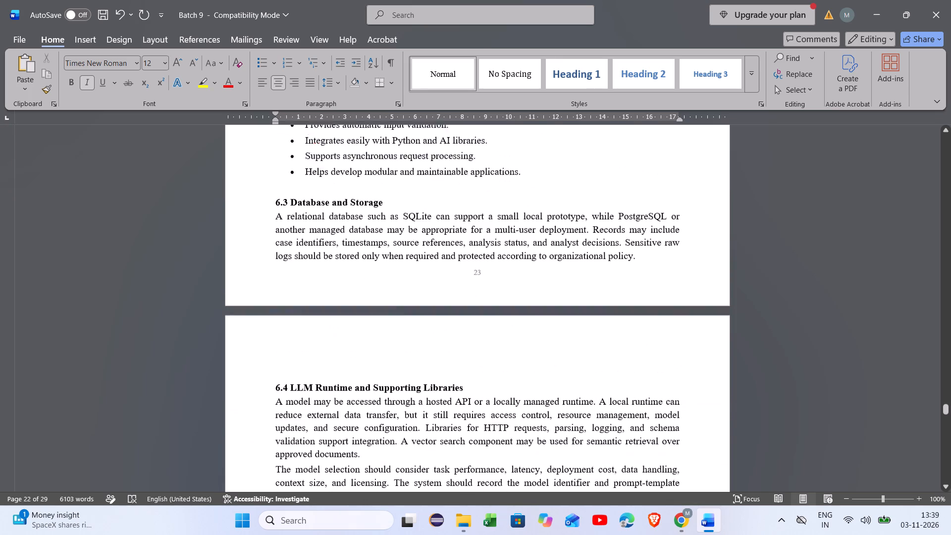
scroll(435, 392, "down", 2)
scroll(435, 392, "right", 1)
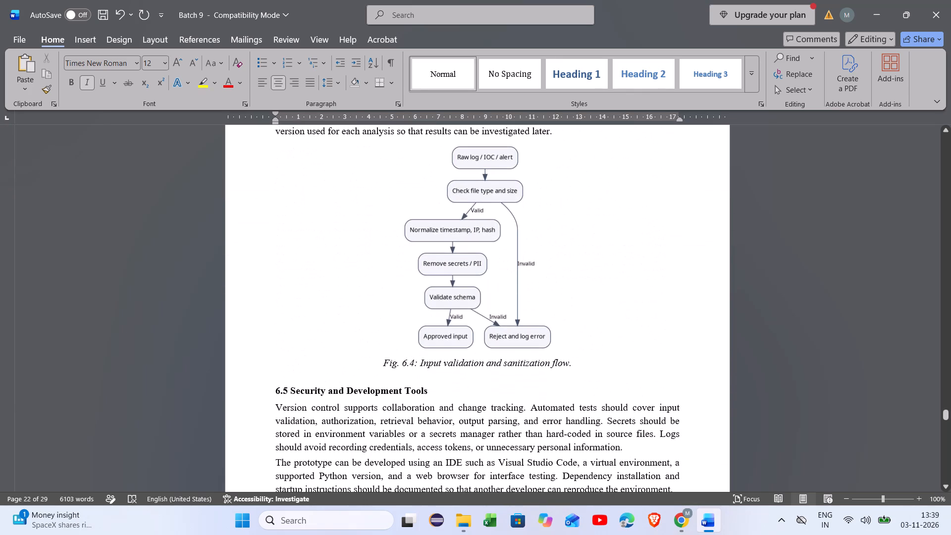
scroll(435, 392, "up", 4)
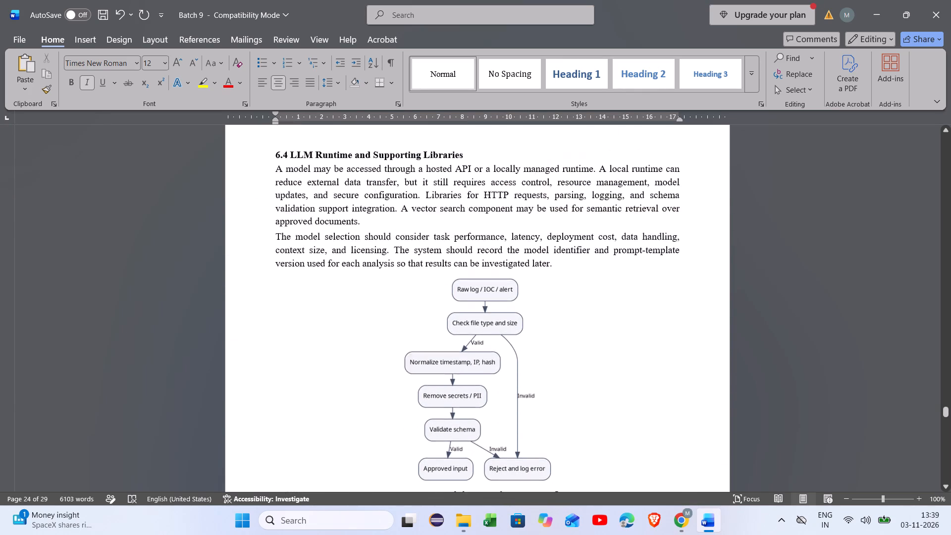
scroll(435, 392, "up", 3)
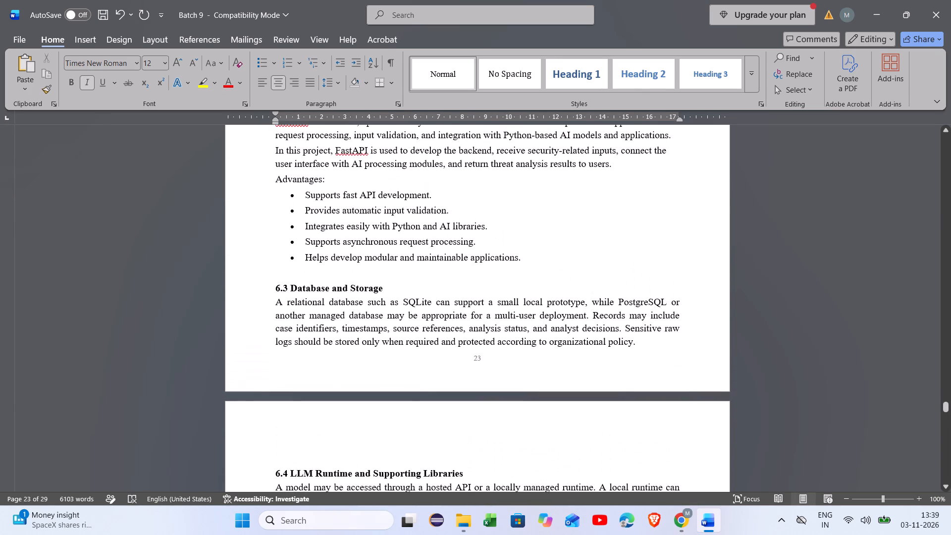
scroll(435, 392, "up", 3)
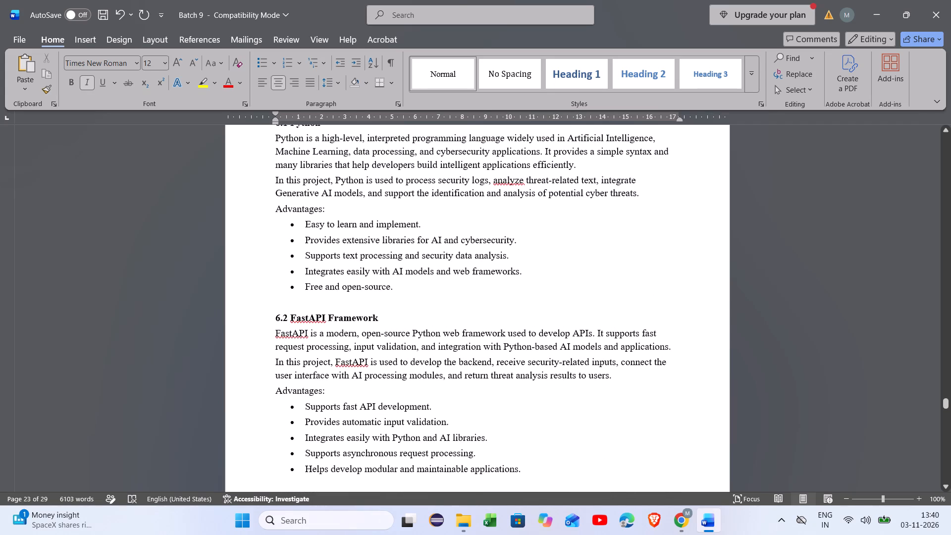
Recheck the heading, figure caption and page numbering across chapter 5, from the class diagram to the model pipeline figure.
scroll(335, 296, "up", 8)
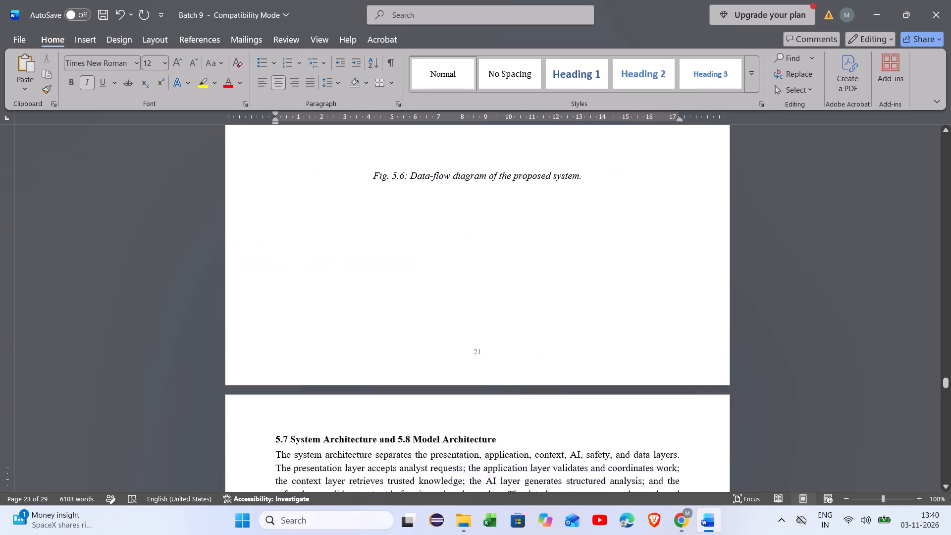
scroll(335, 296, "down", 2)
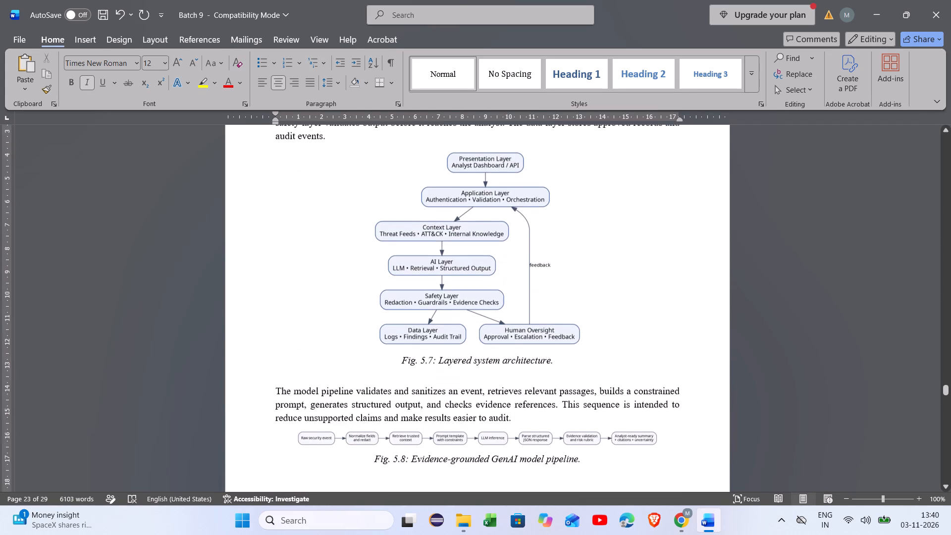
scroll(335, 296, "up", 7)
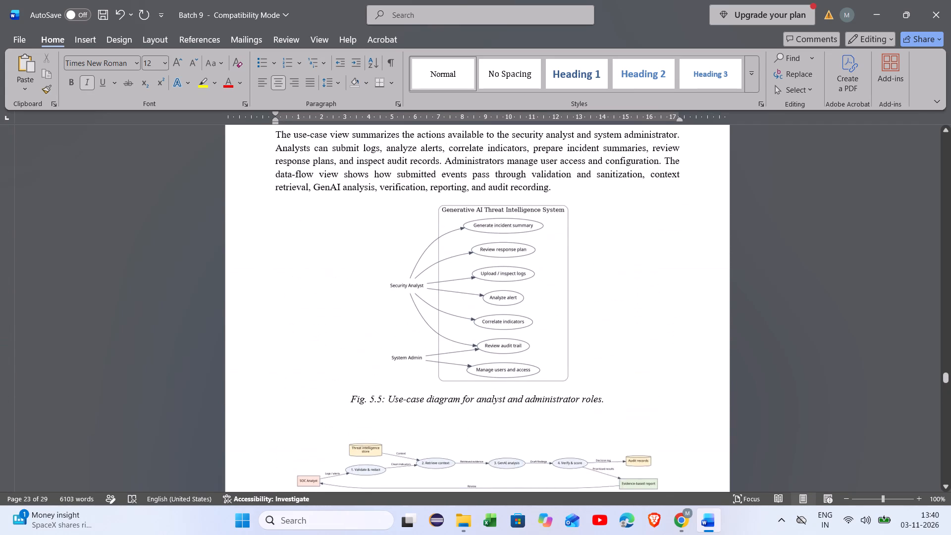
scroll(335, 296, "up", 6)
scroll(335, 296, "up", 20)
scroll(335, 296, "up", 20)
scroll(335, 296, "up", 4)
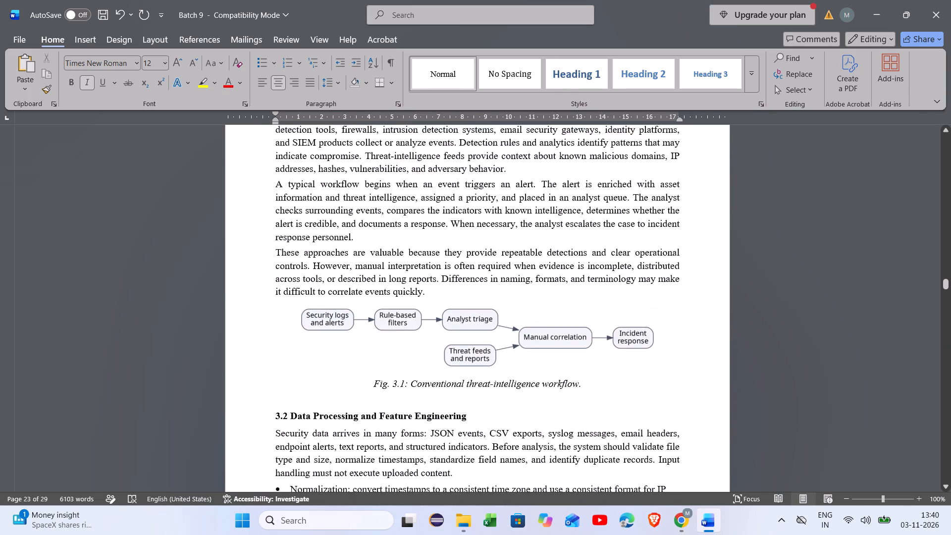
scroll(335, 296, "up", 5)
scroll(335, 296, "down", 5)
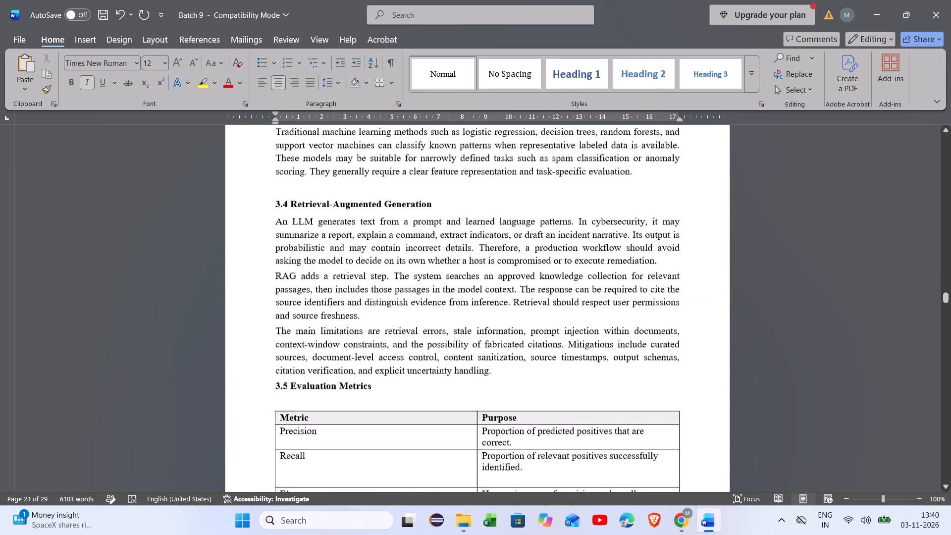
scroll(335, 296, "down", 7)
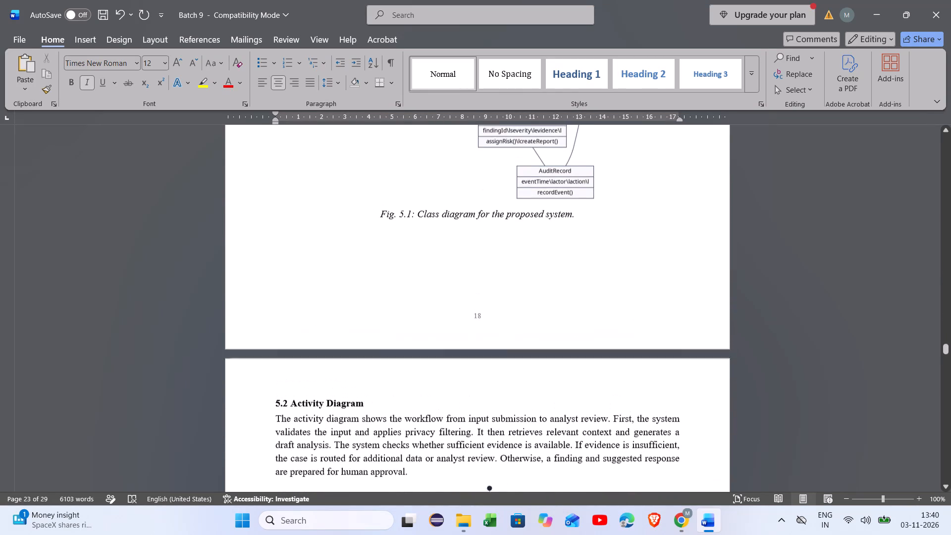
scroll(335, 296, "down", 2)
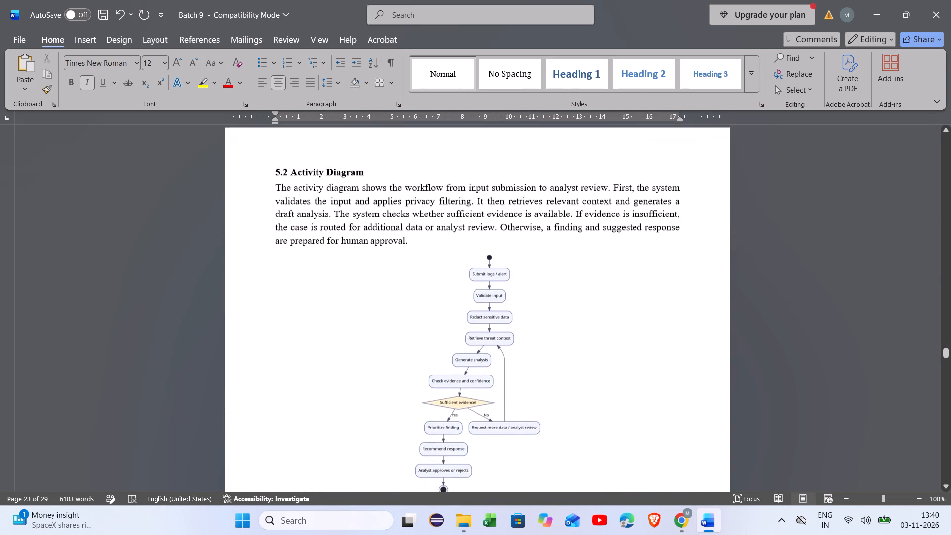
scroll(335, 296, "down", 4)
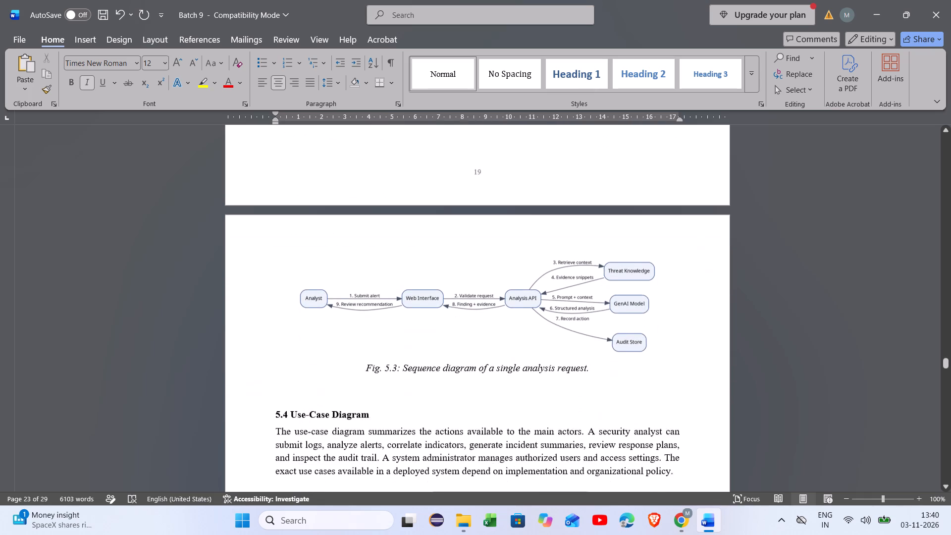
scroll(335, 296, "down", 2)
scroll(335, 296, "up", 1)
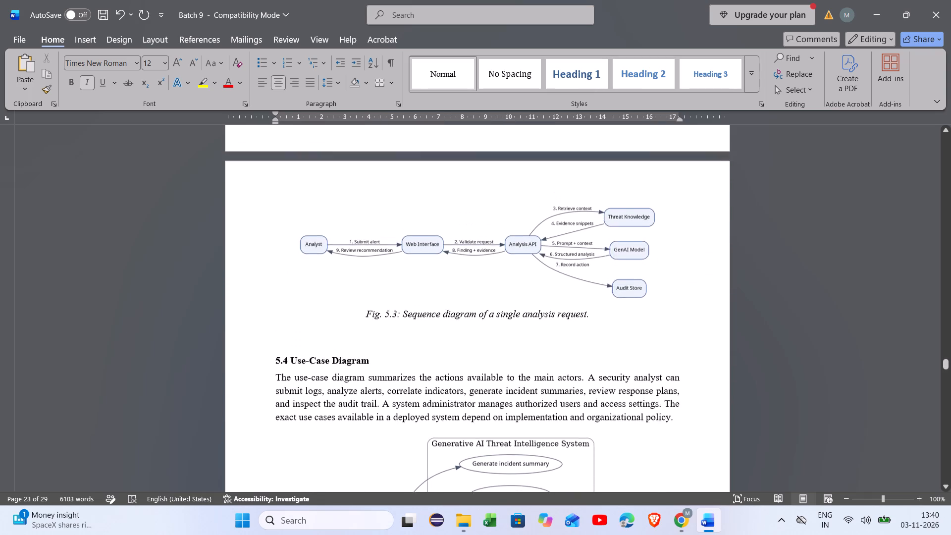
scroll(335, 296, "up", 2)
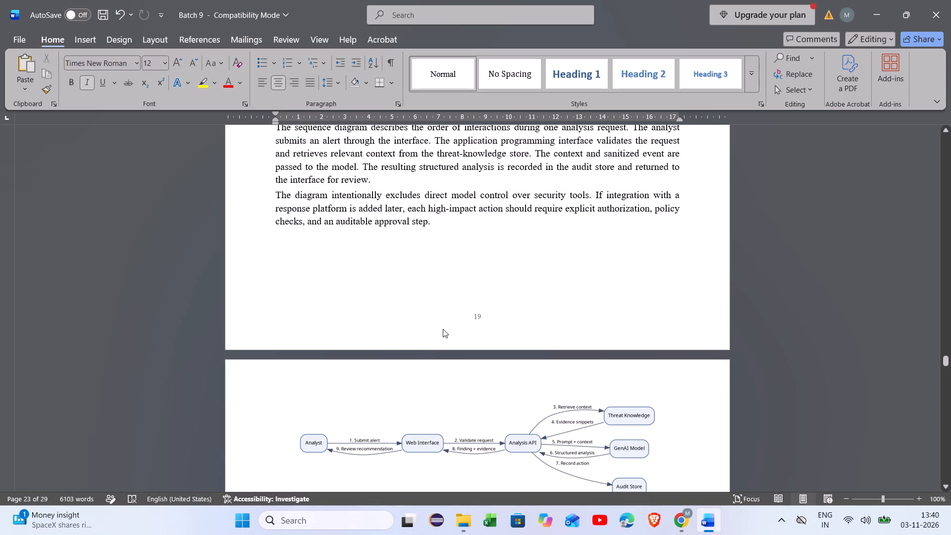
scroll(473, 281, "up", 3)
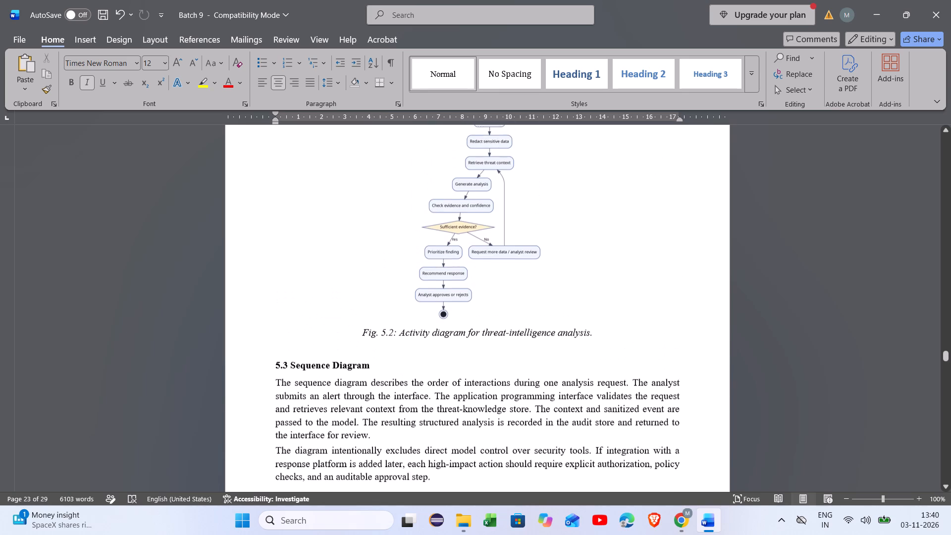
scroll(473, 281, "up", 4)
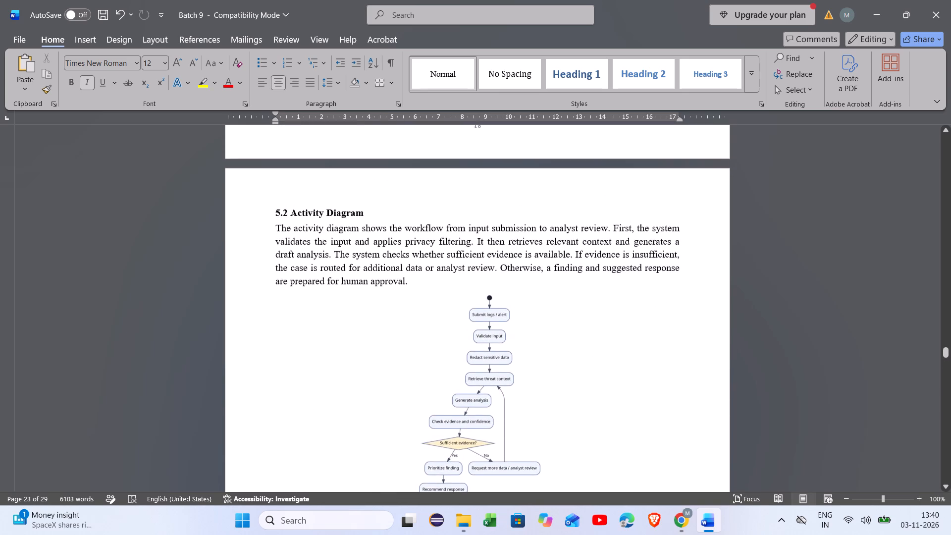
scroll(473, 281, "up", 1)
scroll(473, 281, "down", 3)
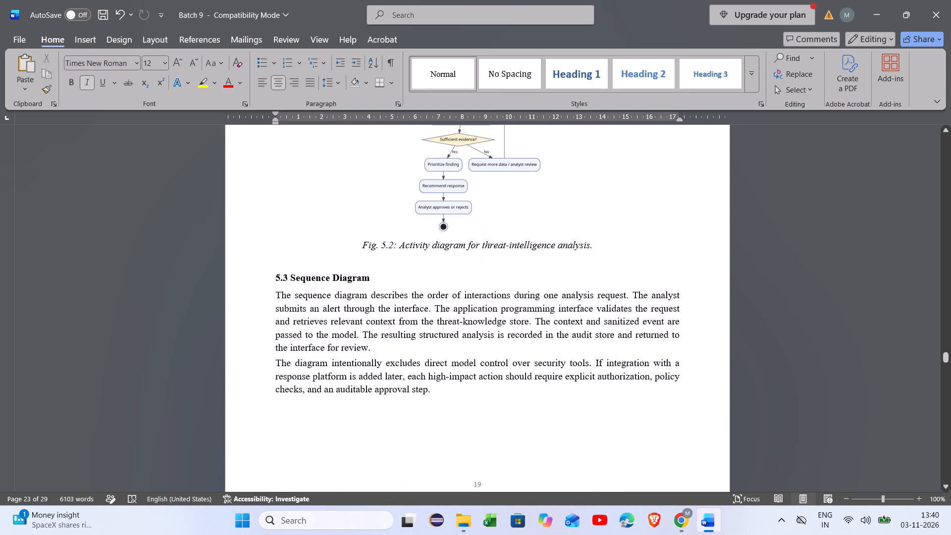
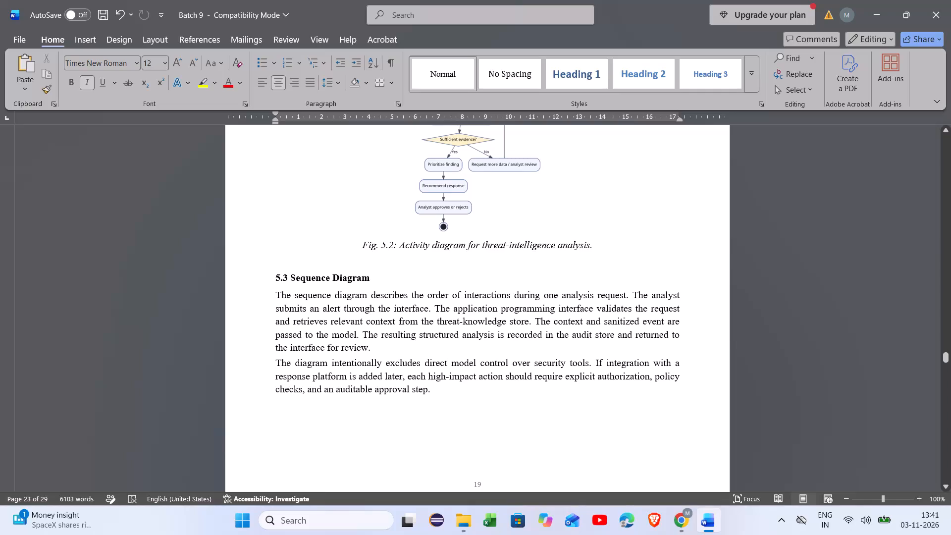
Check the headings, figure captions and page layout of sections 5.2 Activity Diagram and 5.3 Sequence Diagram.
scroll(487, 380, "down", 2)
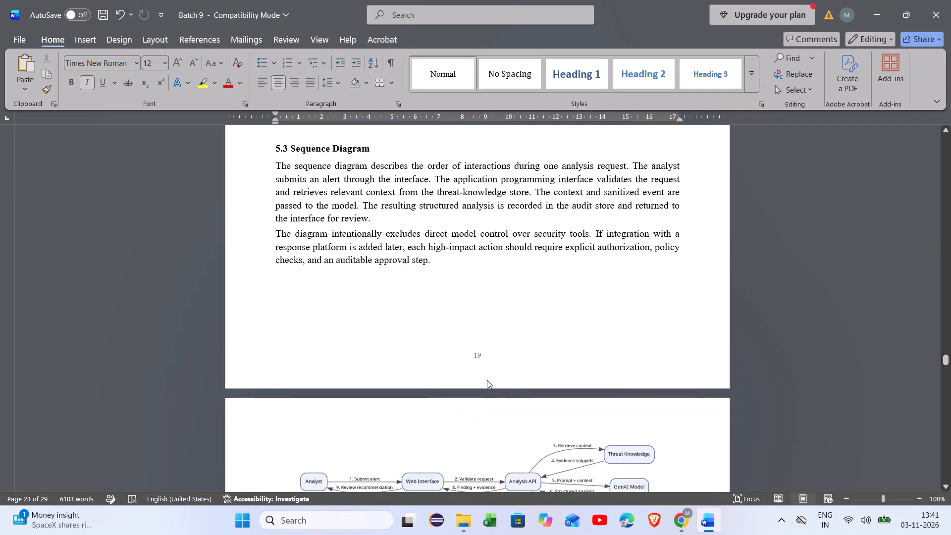
scroll(487, 380, "down", 2)
scroll(487, 380, "up", 2)
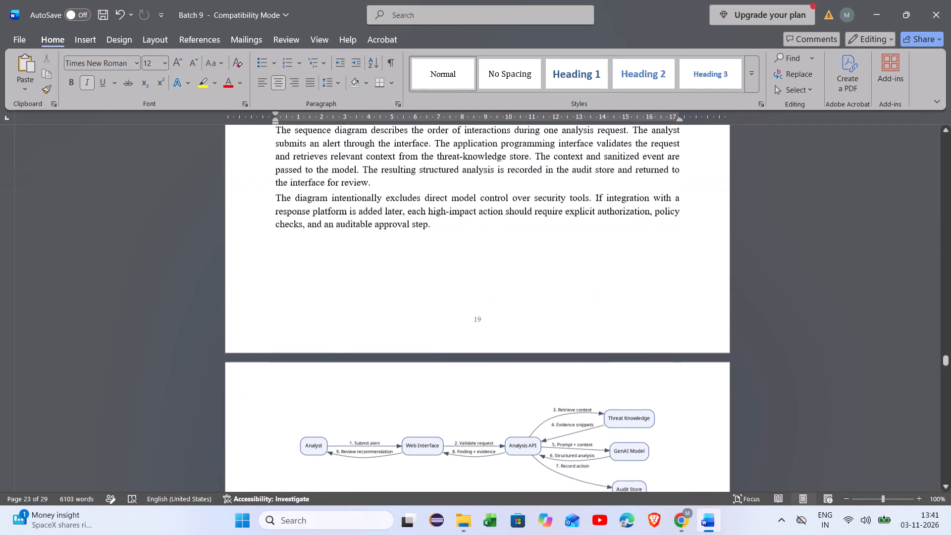
scroll(487, 380, "down", 1)
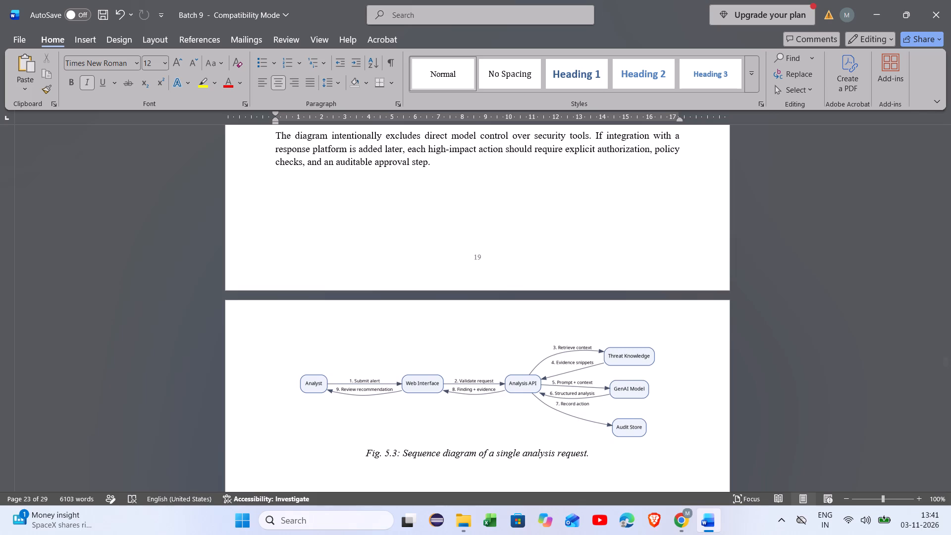
scroll(487, 380, "up", 1)
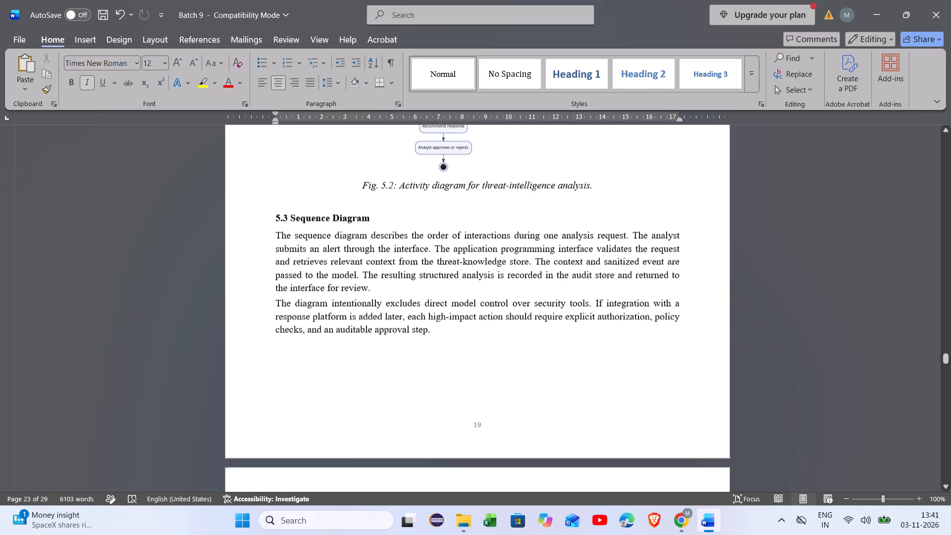
scroll(487, 380, "up", 3)
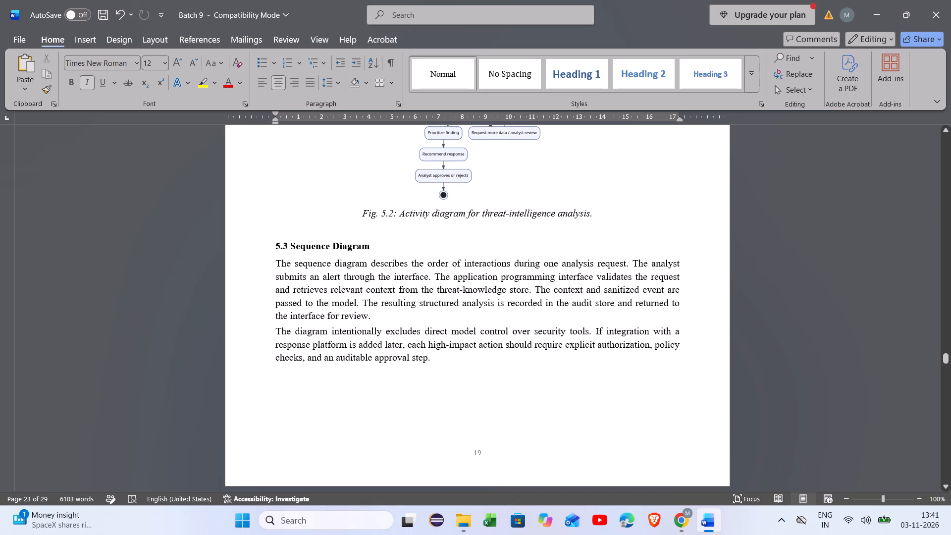
scroll(487, 380, "up", 1)
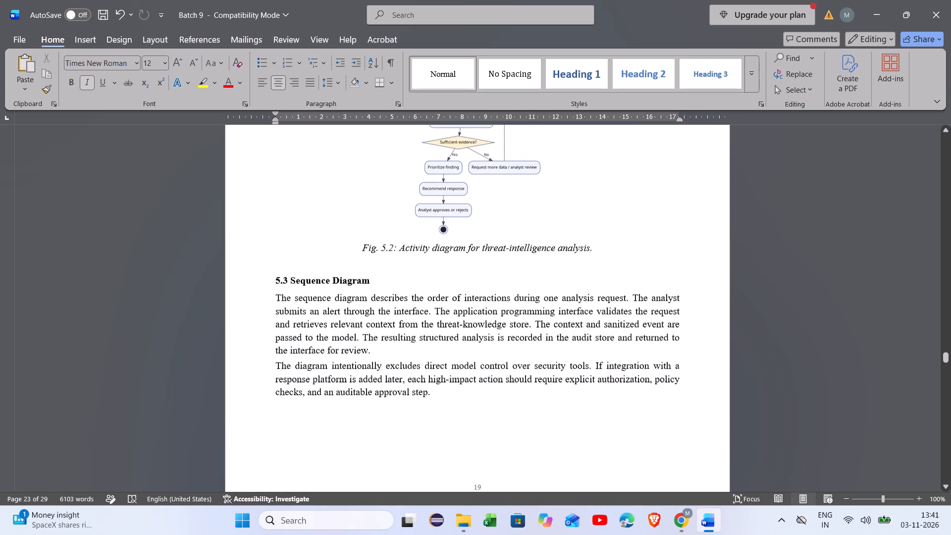
scroll(487, 380, "up", 2)
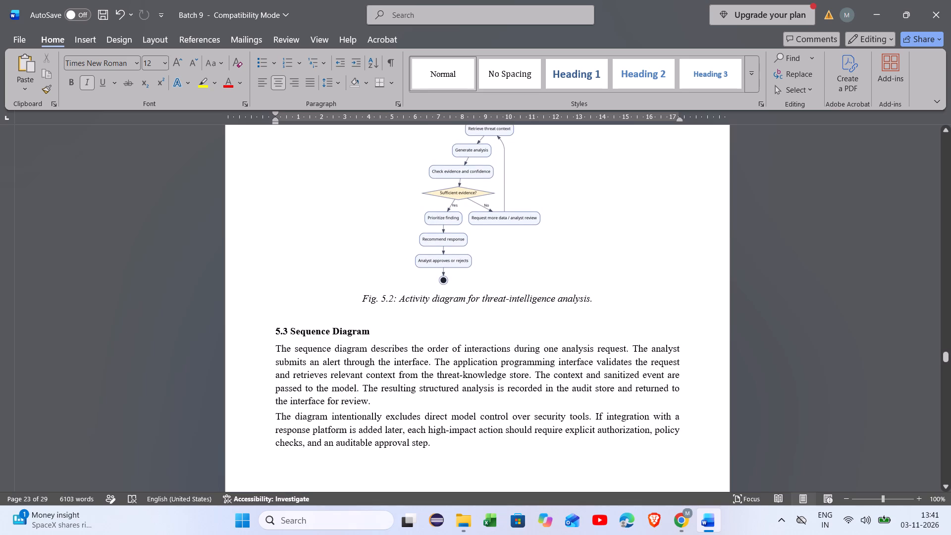
scroll(419, 326, "up", 1)
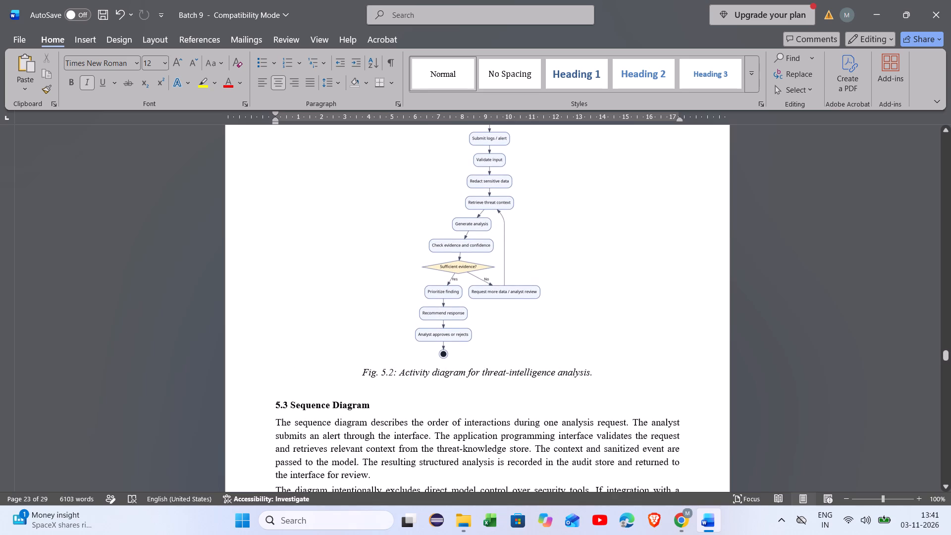
scroll(394, 343, "down", 1)
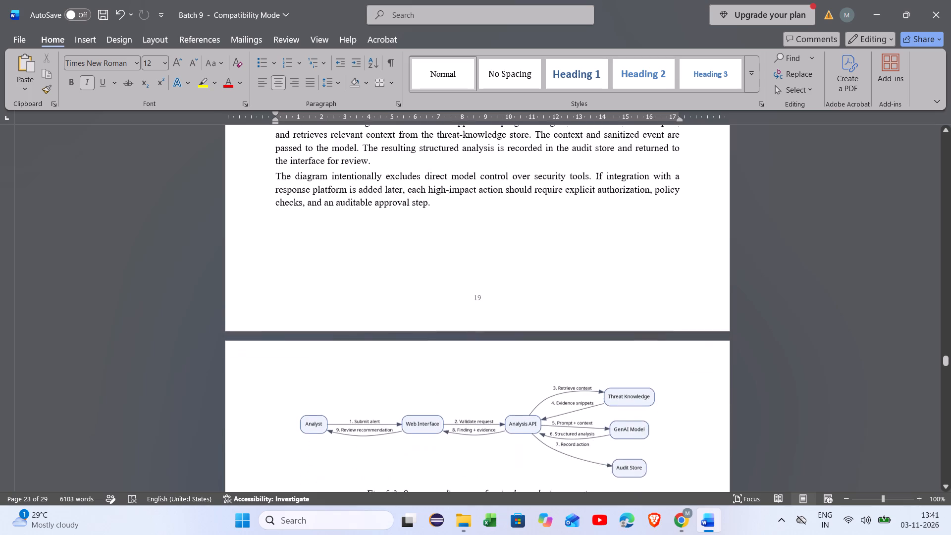
scroll(394, 343, "down", 1)
scroll(394, 343, "right", 1)
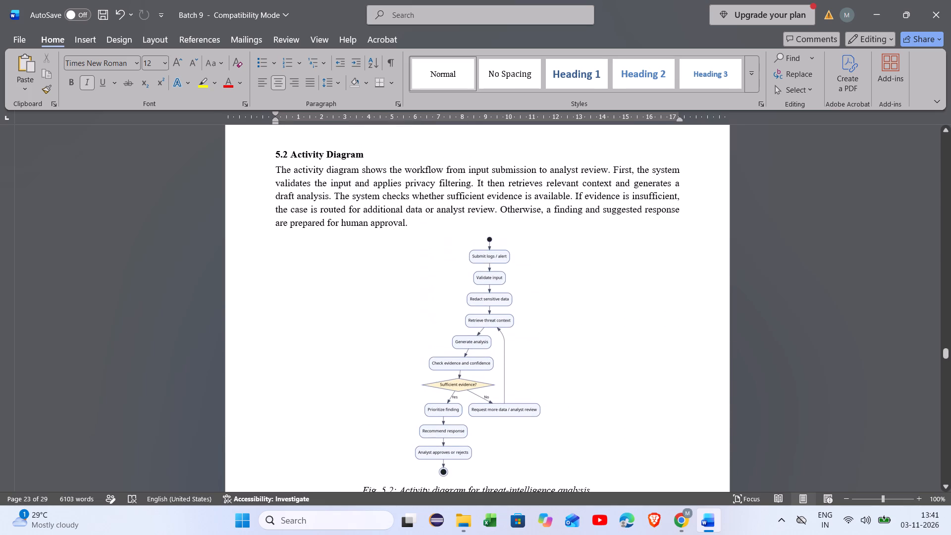
scroll(391, 324, "down", 1)
scroll(391, 324, "up", 1)
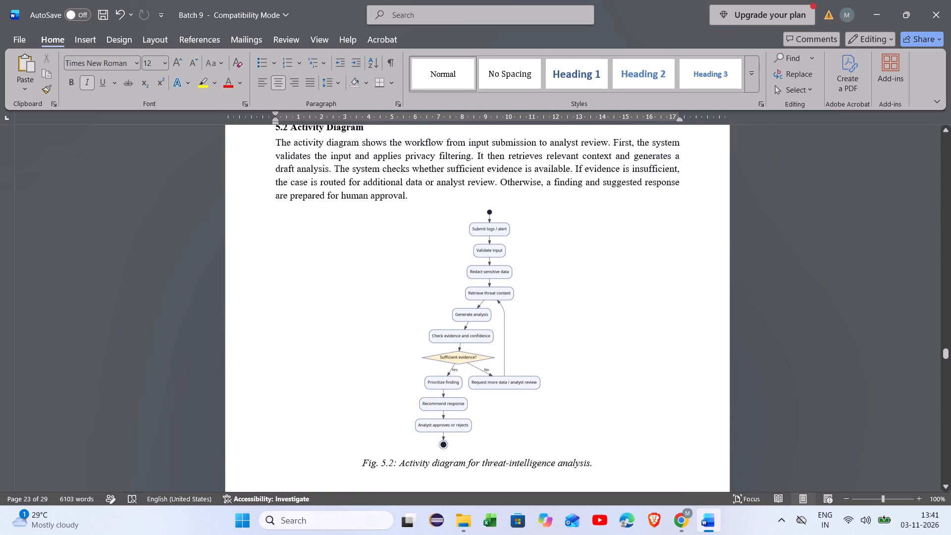
scroll(391, 324, "up", 1)
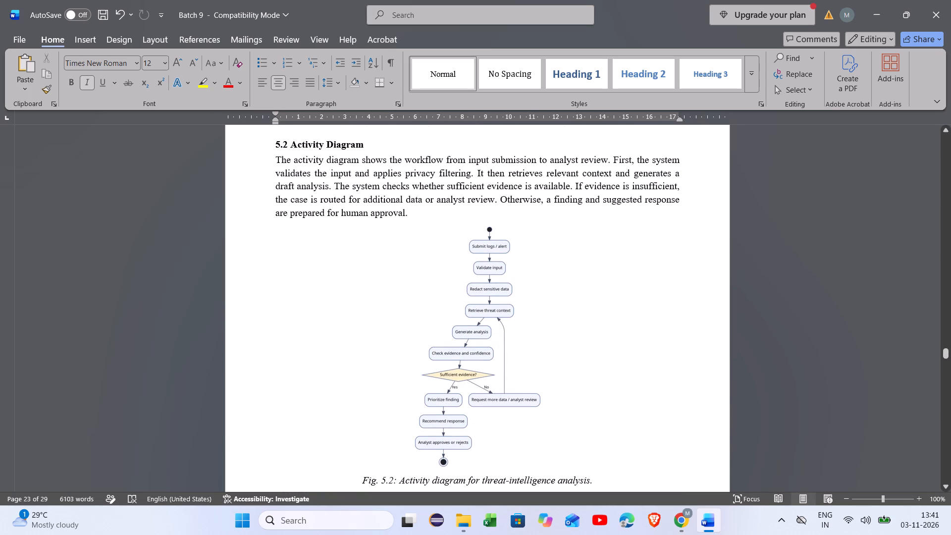
scroll(414, 215, "up", 1)
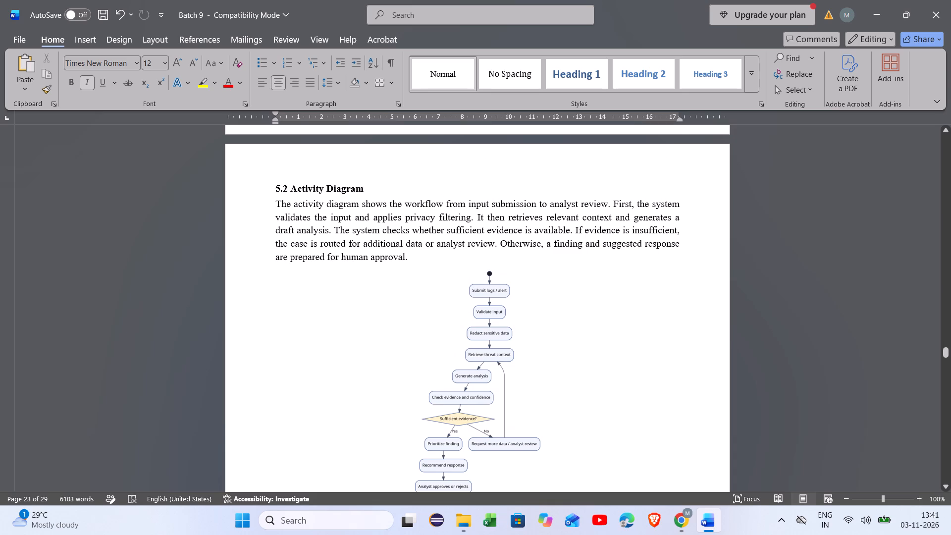
scroll(427, 310, "down", 1)
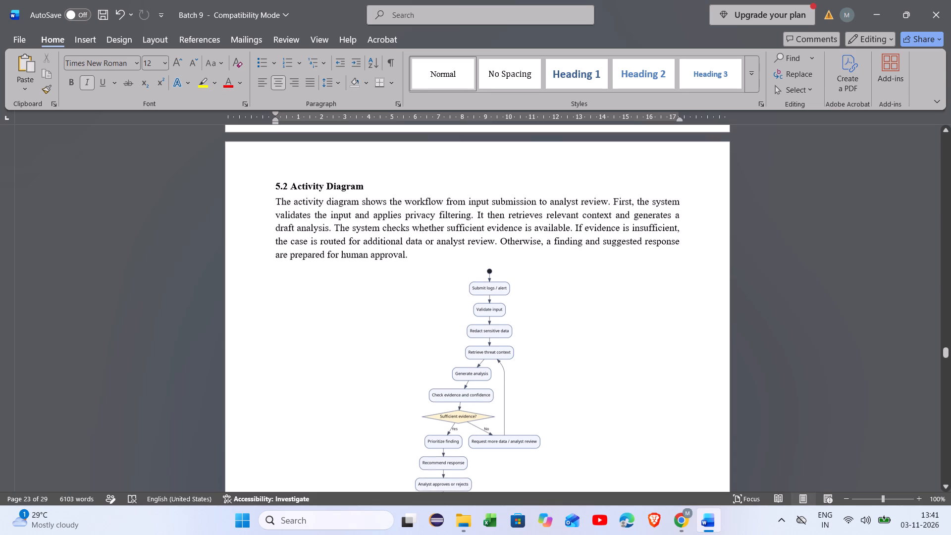
scroll(427, 310, "down", 1)
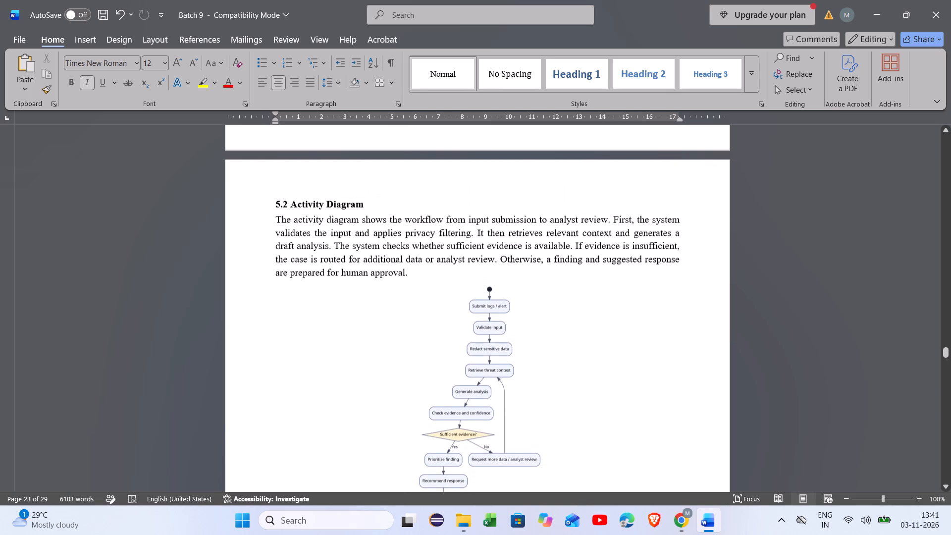
scroll(427, 310, "down", 2)
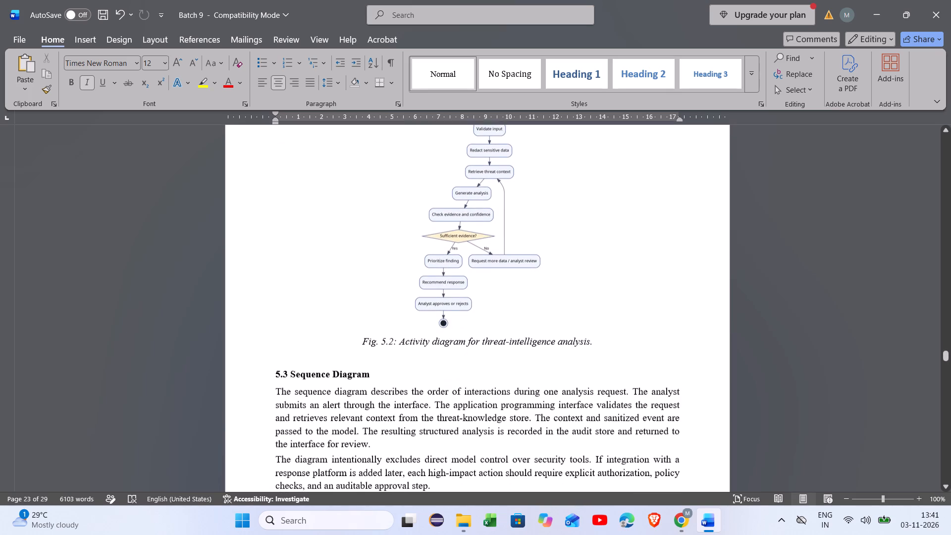
Review the headings, figure captions and page numbers from section 4.3 Key Features through section 5.2 Activity Diagram.
scroll(427, 310, "up", 2)
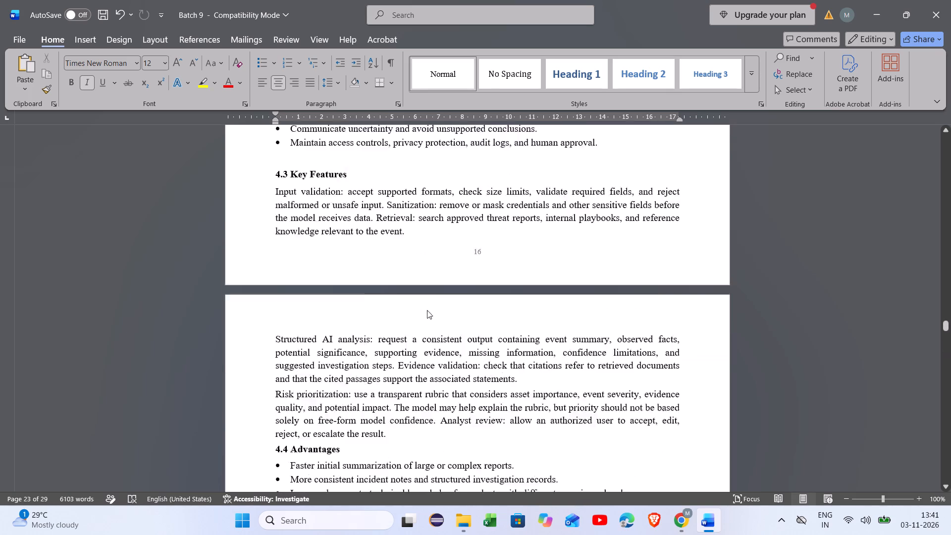
scroll(427, 310, "down", 3)
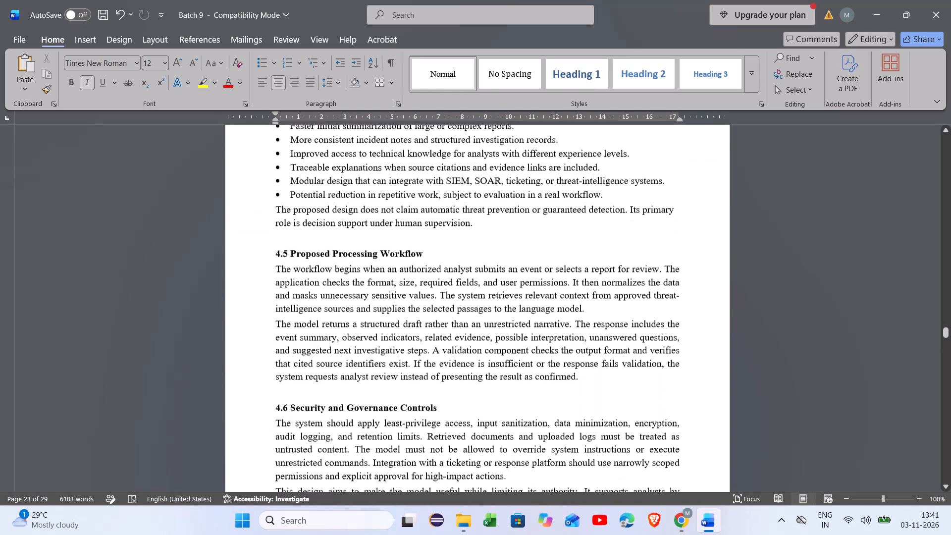
scroll(427, 310, "down", 4)
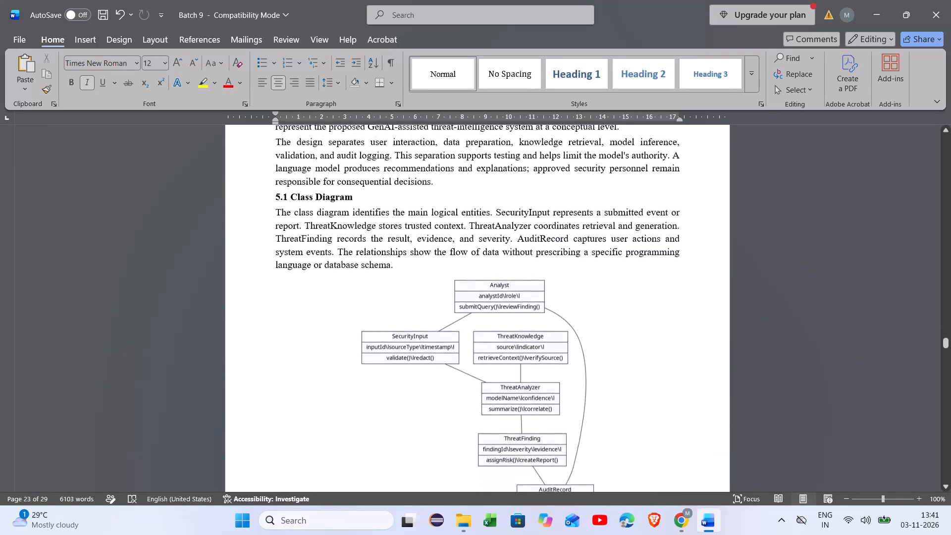
scroll(427, 310, "down", 2)
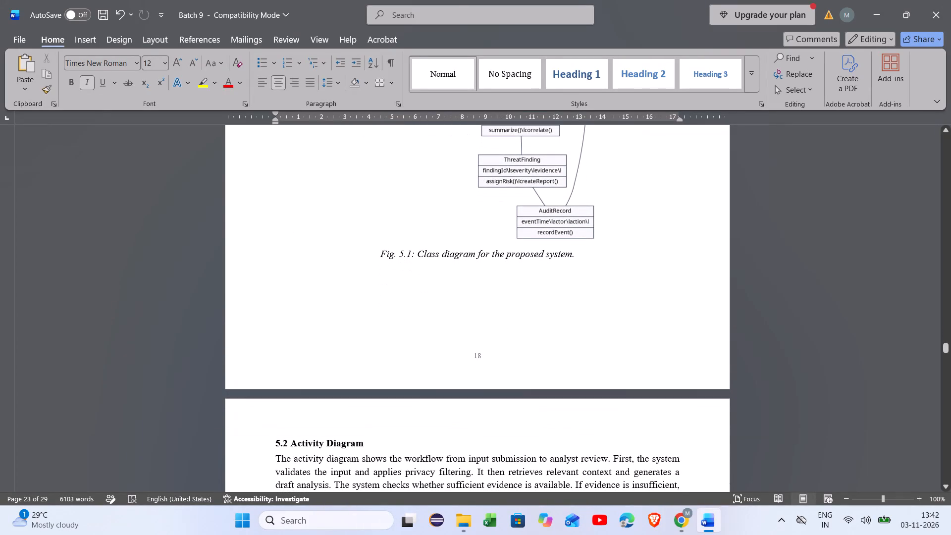
scroll(474, 335, "down", 2)
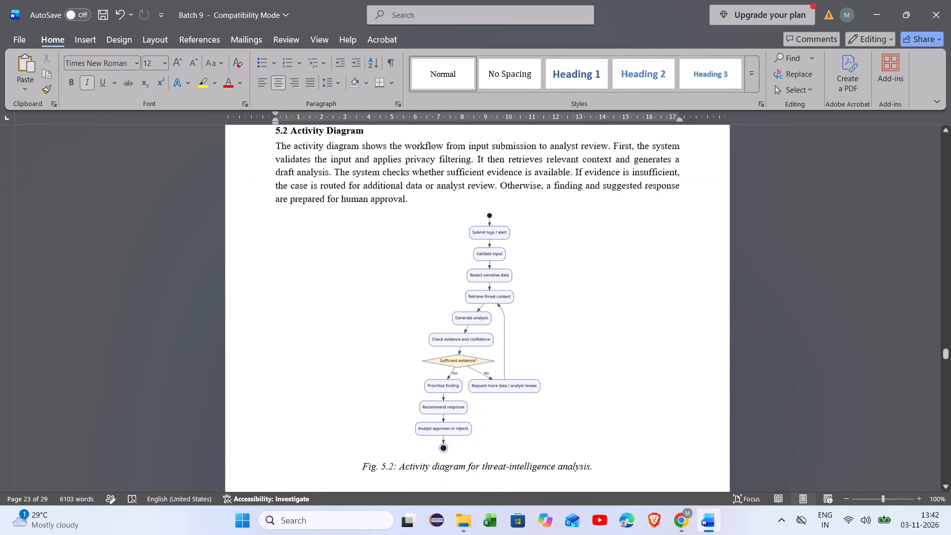
scroll(474, 335, "down", 1)
scroll(474, 335, "up", 6)
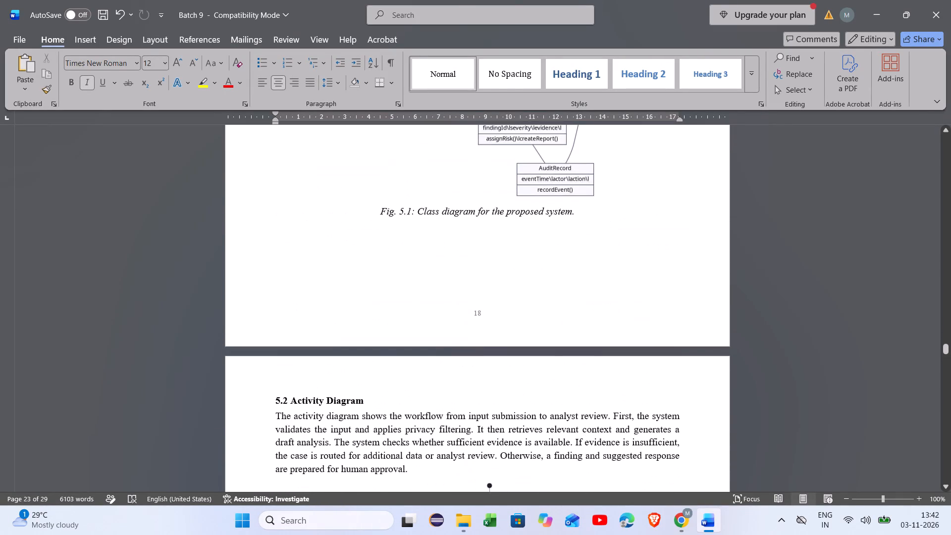
scroll(474, 335, "up", 1)
scroll(474, 335, "down", 1)
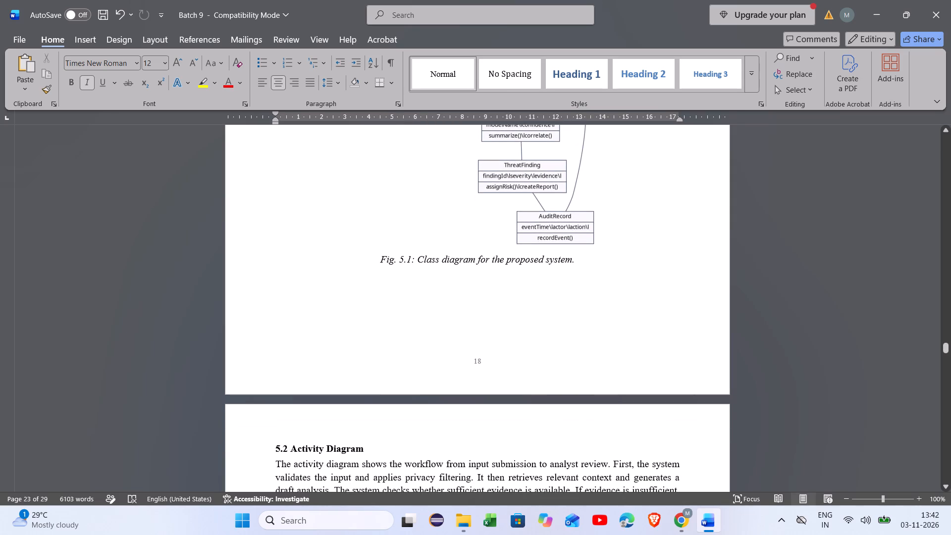
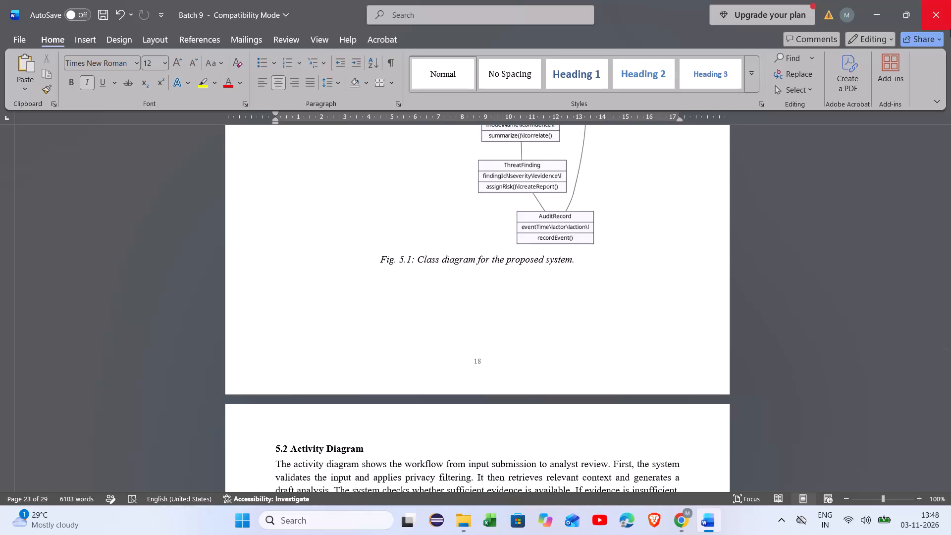
Minimise the Batch 9 document, the Downloads folder and the iLovePDF browser window to reach the desktop.
left_click(868, 4)
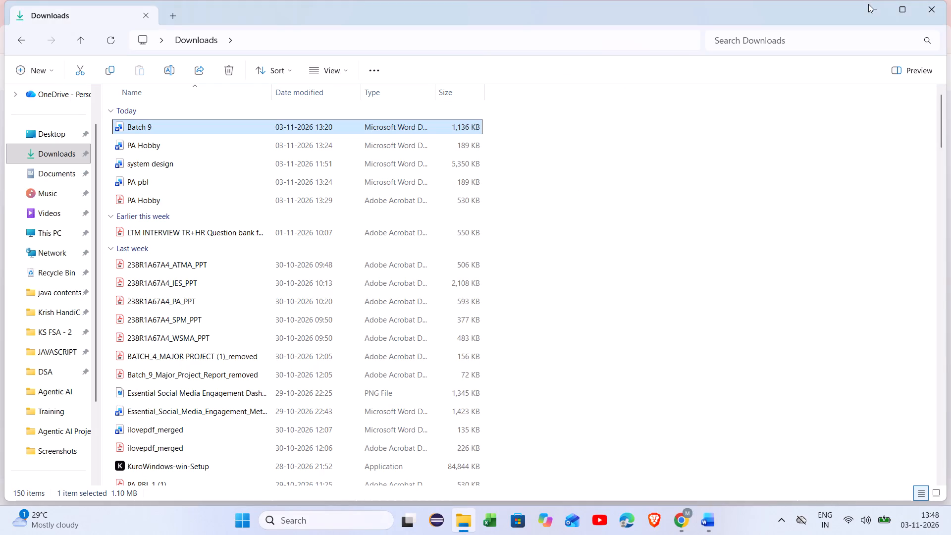
left_click(867, 8)
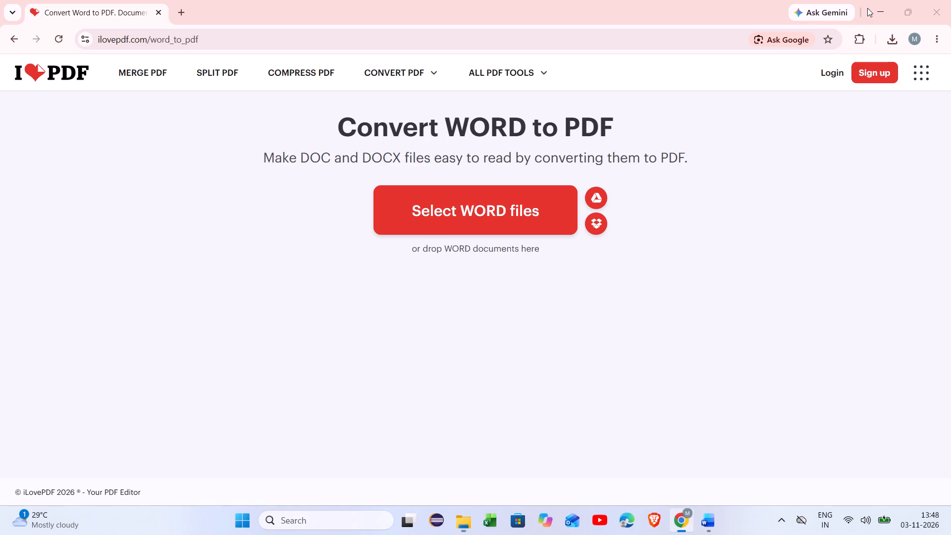
left_click(869, 14)
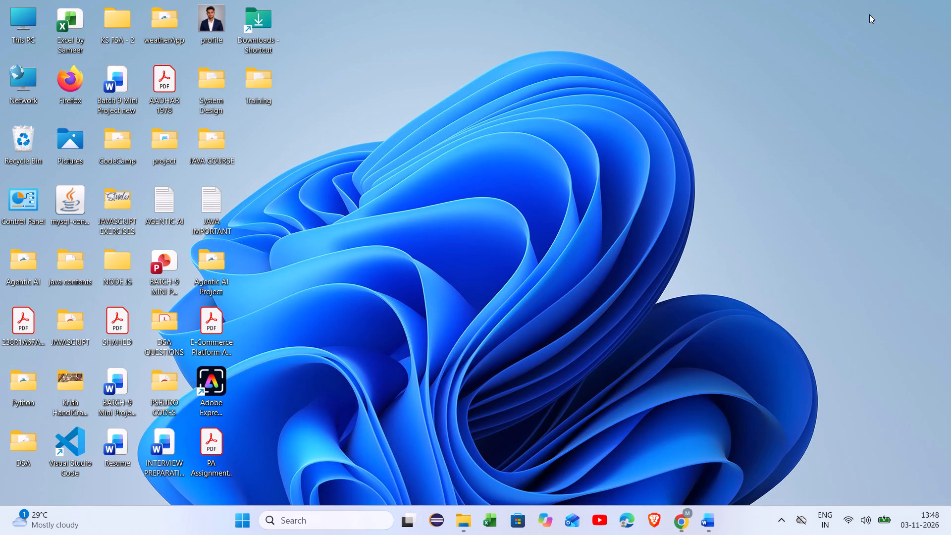
Put the computer to sleep, leaving the documents and apps open.
left_click(250, 528)
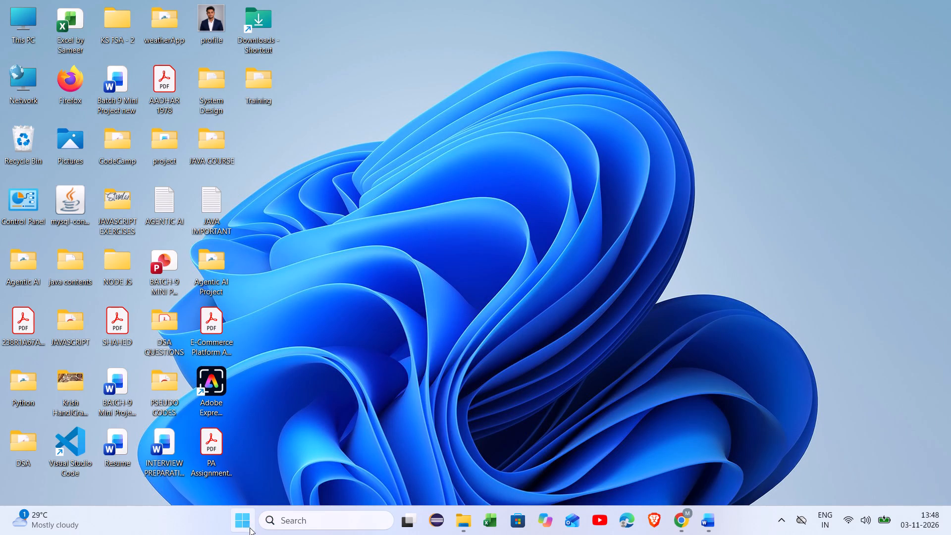
left_click(564, 482)
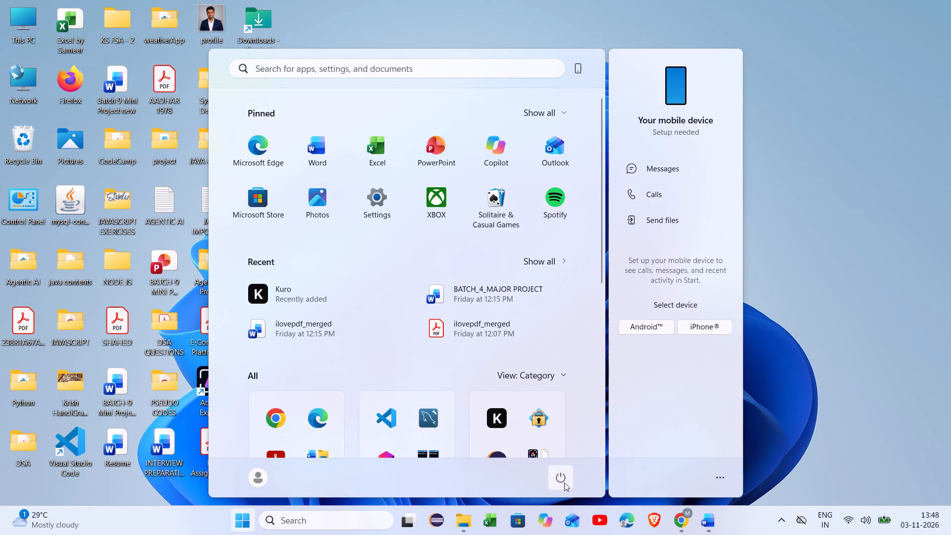
left_click(548, 411)
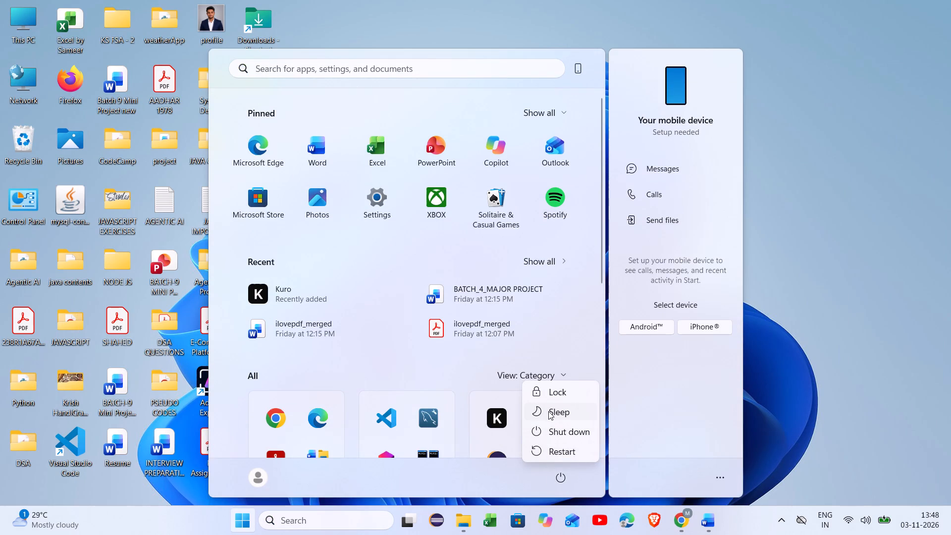
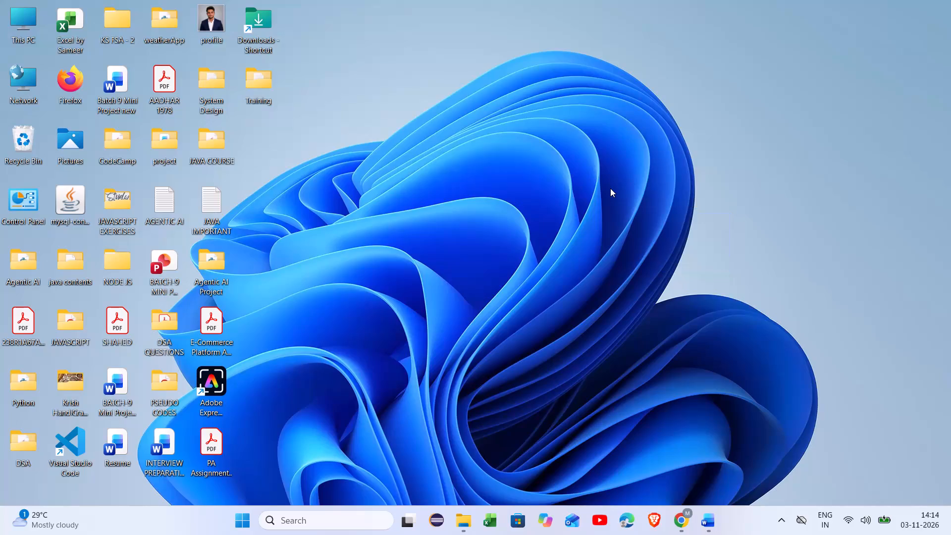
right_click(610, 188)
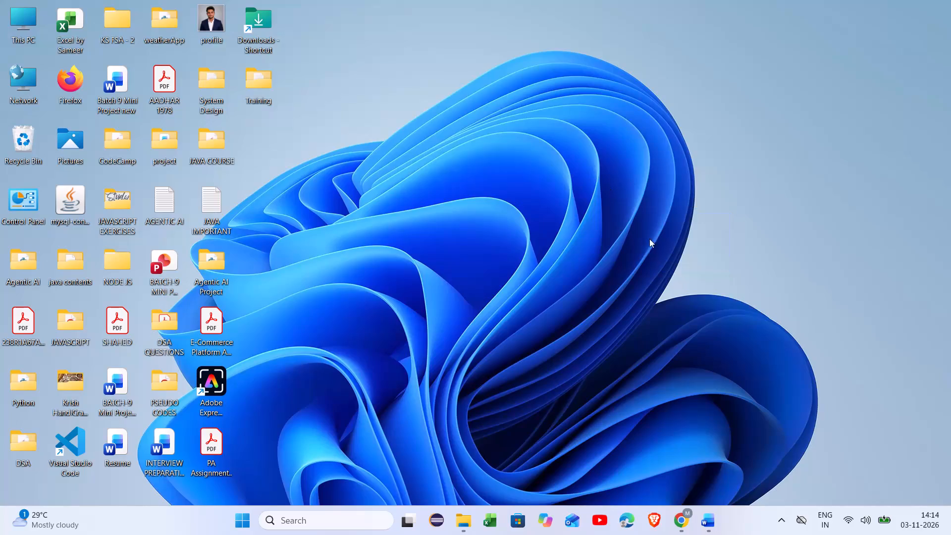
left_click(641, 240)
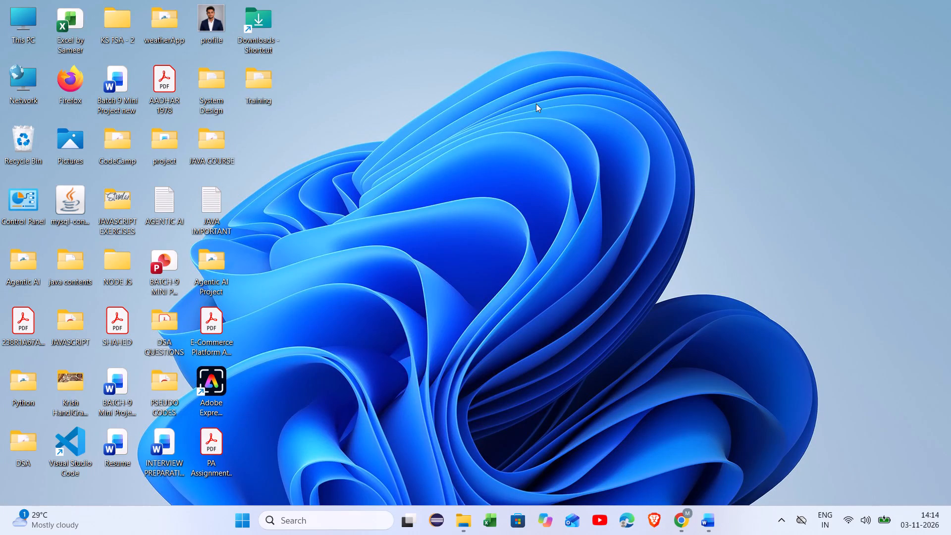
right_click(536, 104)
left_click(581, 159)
Return to the Batch 9 document and examine the references page, the contents page and the list of figures.
left_click(704, 513)
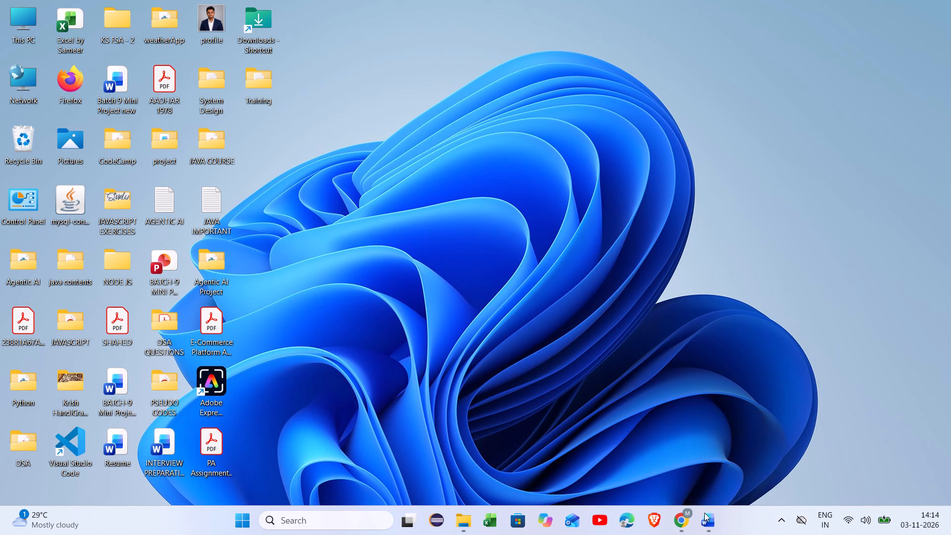
scroll(596, 355, "down", 1)
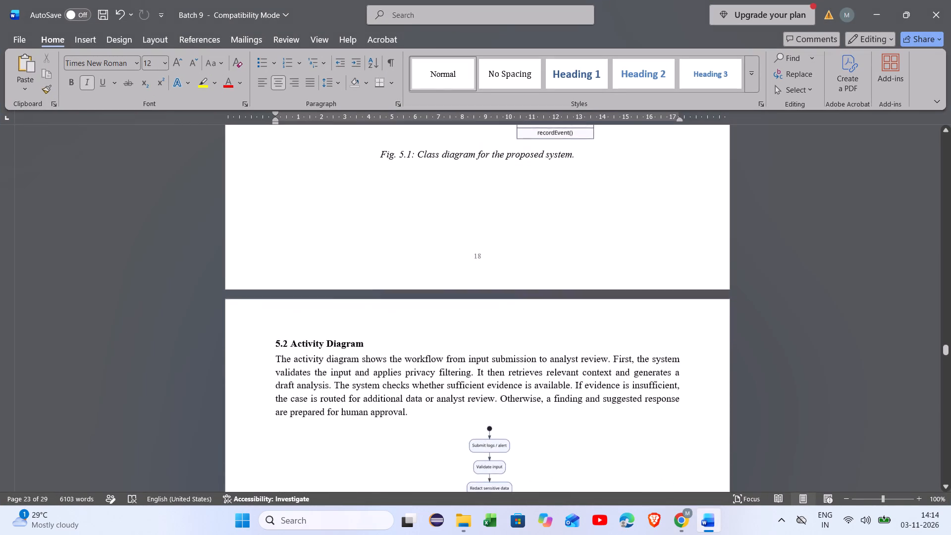
scroll(596, 355, "down", 1, "ctrl")
scroll(596, 355, "down", 2)
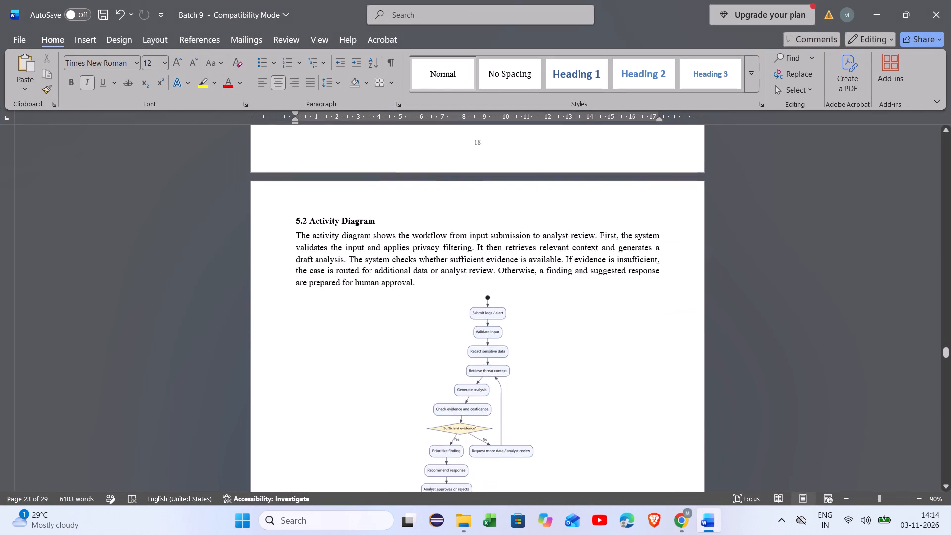
scroll(600, 366, "up", 9)
scroll(600, 366, "down", 20)
scroll(600, 366, "down", 20)
scroll(600, 366, "down", 20)
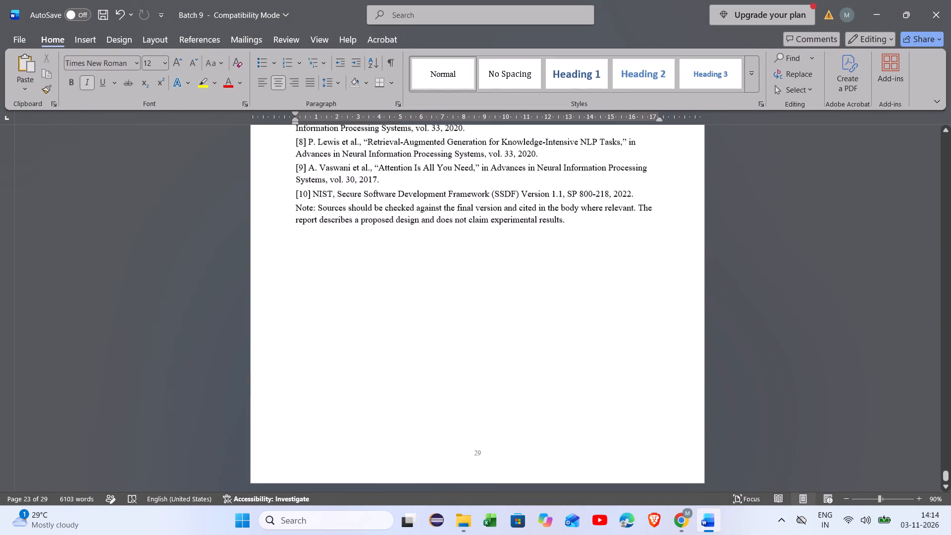
scroll(600, 366, "down", 7)
scroll(600, 366, "up", 8)
scroll(600, 366, "up", 20)
scroll(600, 366, "up", 4)
scroll(600, 366, "down", 3)
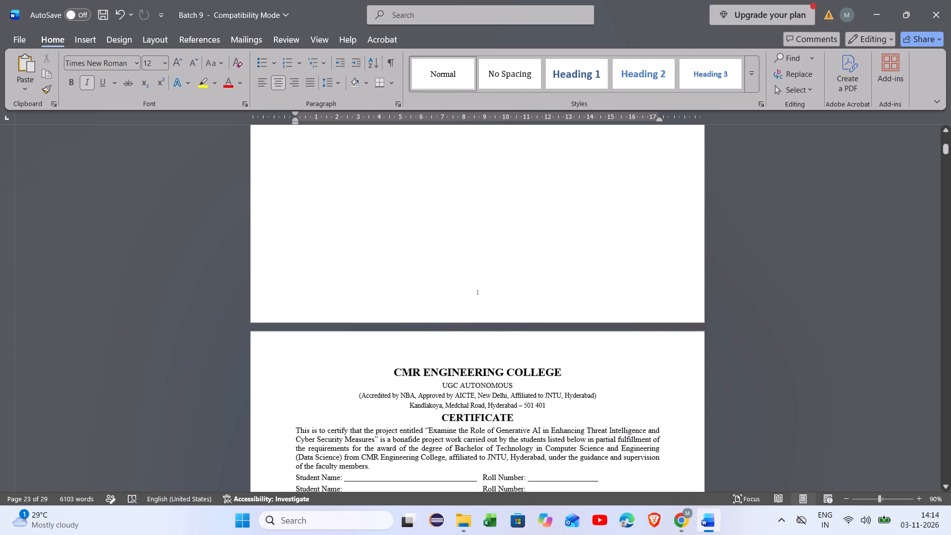
scroll(600, 366, "down", 8)
scroll(600, 366, "up", 1)
scroll(600, 366, "down", 1)
scroll(600, 366, "up", 1)
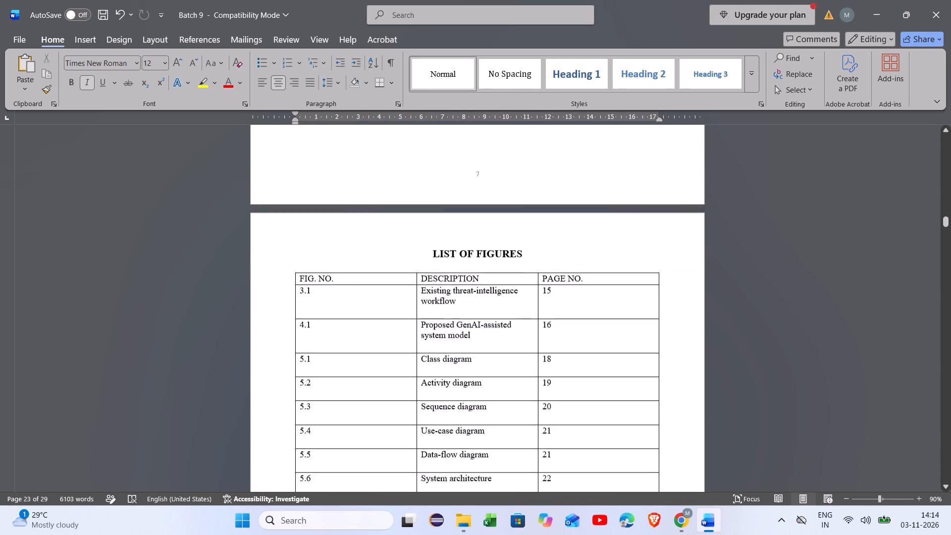
scroll(600, 366, "up", 1)
scroll(600, 366, "down", 5)
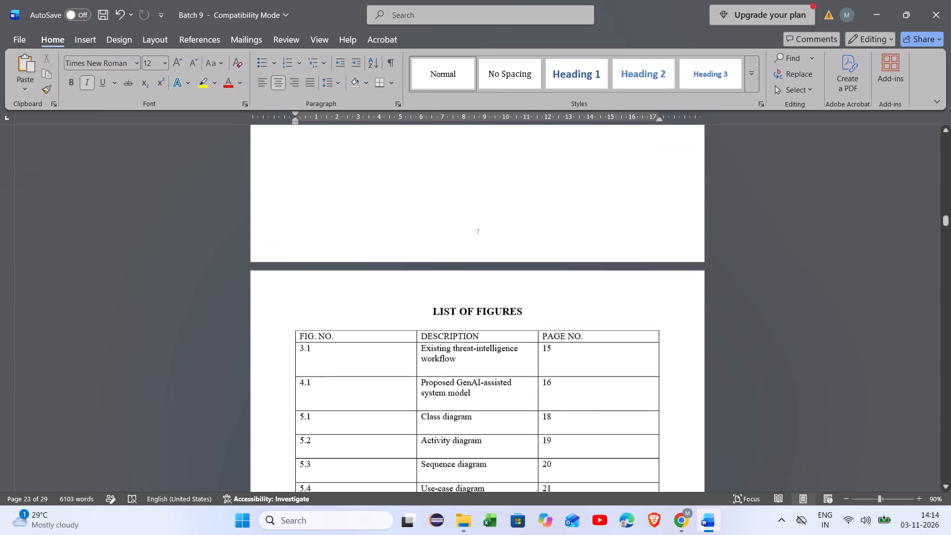
scroll(601, 276, "up", 1)
scroll(601, 276, "down", 1, "ctrl")
scroll(601, 276, "up", 2, "ctrl")
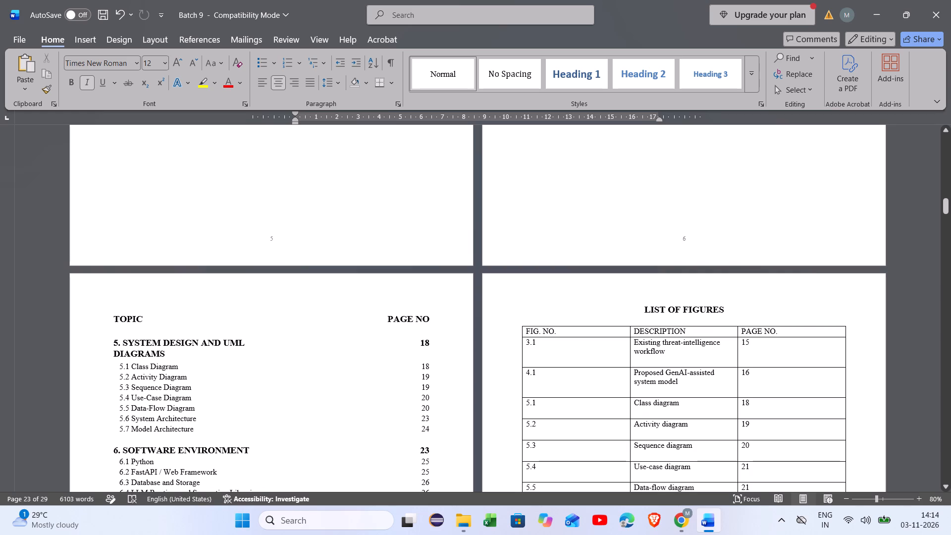
scroll(565, 297, "down", 3)
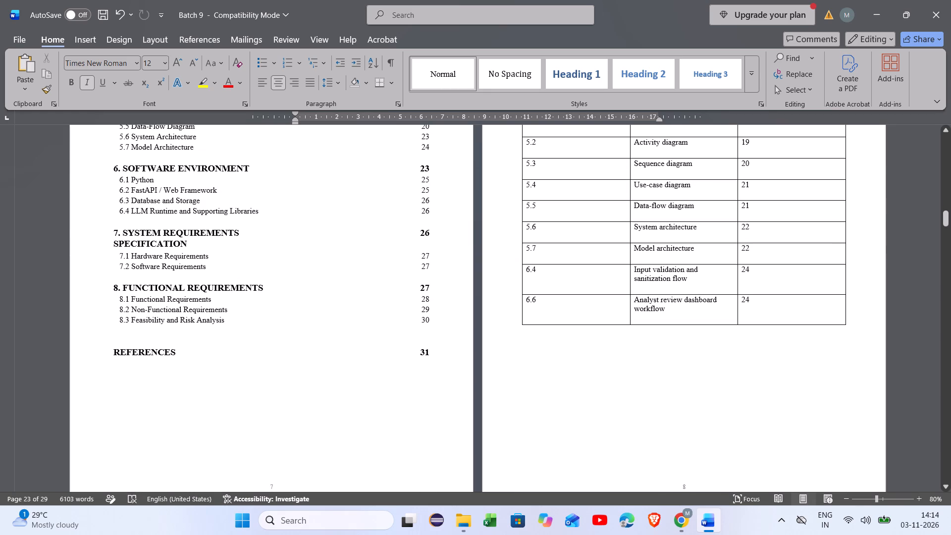
Set the contents page numbers to 29 for References and 28 for 8.3 Feasibility and Risk Analysis.
left_click(432, 356)
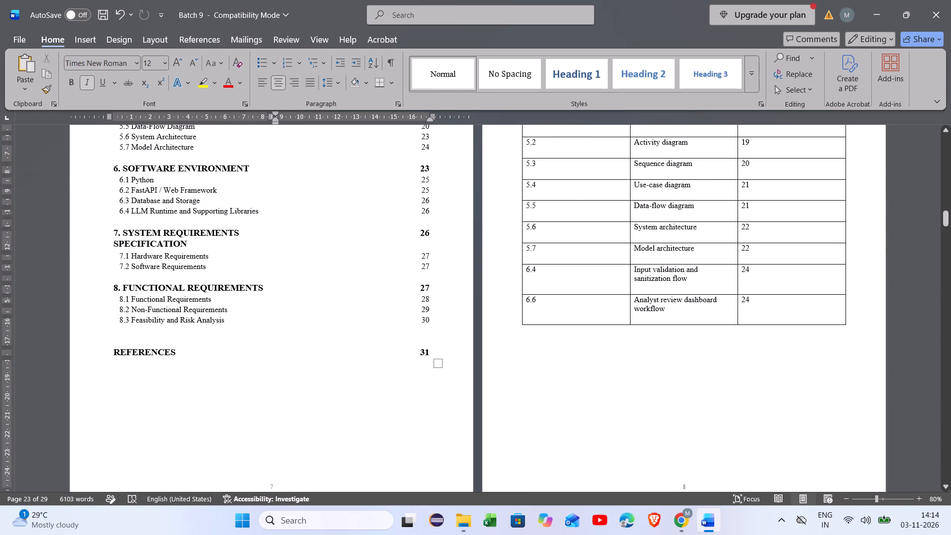
left_click(428, 349)
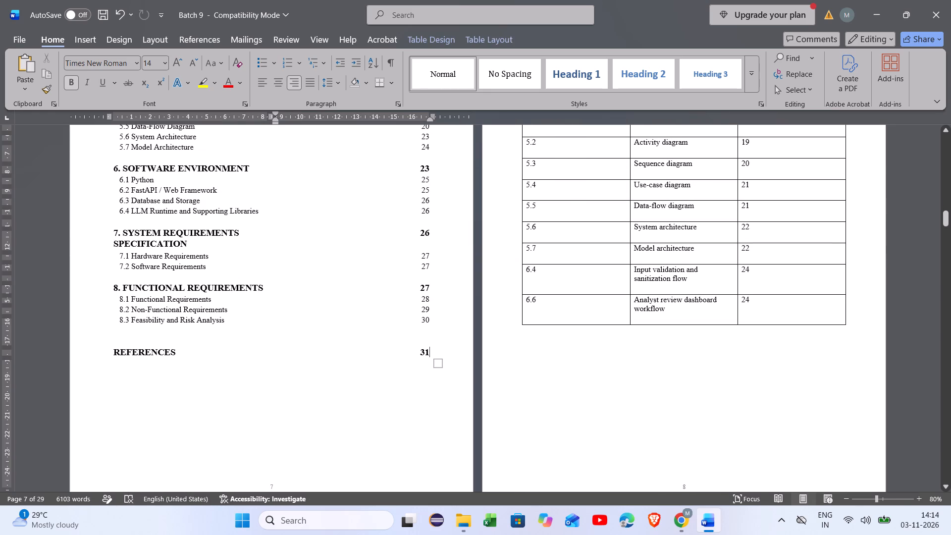
key("BackSpace")
key("BackSpace")
key("2")
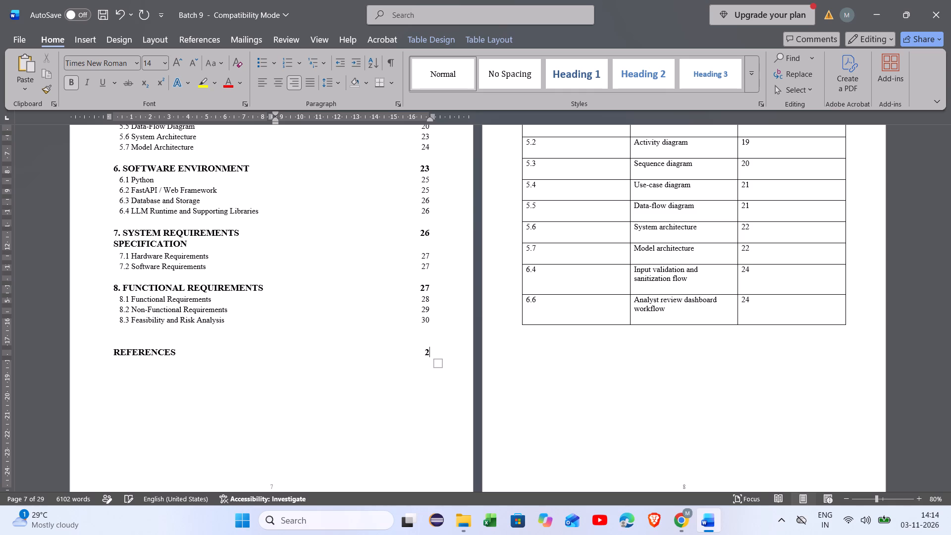
key("9")
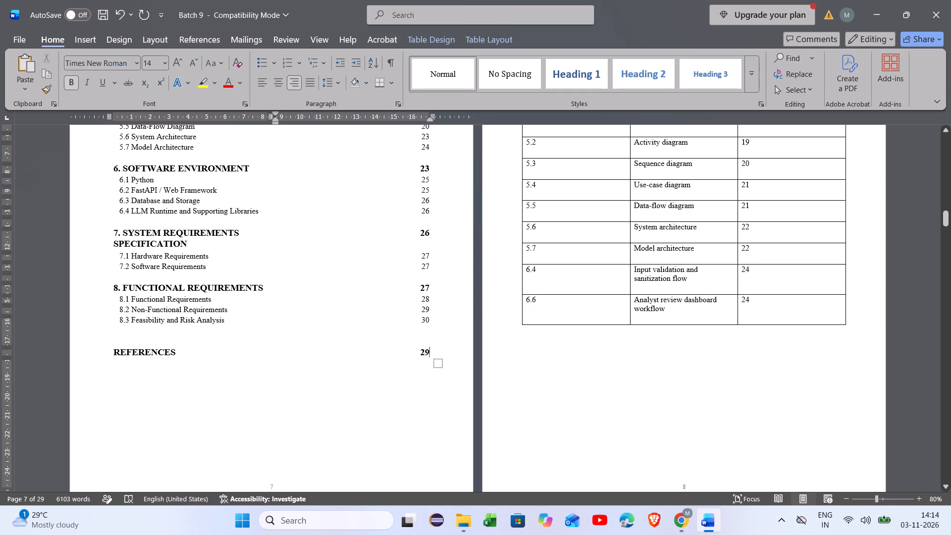
left_click(430, 320)
key("BackSpace")
key("BackSpace")
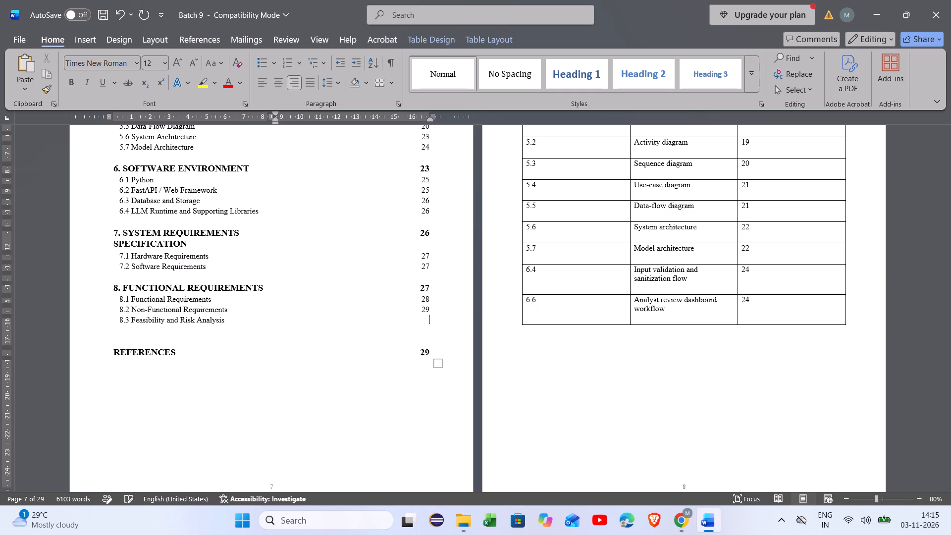
type("28")
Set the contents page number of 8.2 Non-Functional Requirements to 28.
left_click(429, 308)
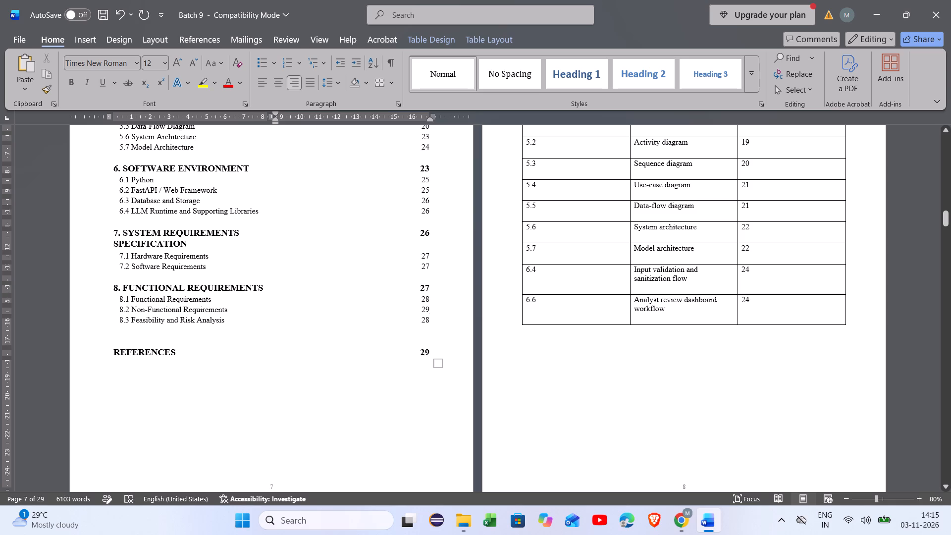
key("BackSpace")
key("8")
Check on which pages of the report's body the chapter 8 sections and the references fall.
scroll(603, 339, "down", 13)
scroll(603, 339, "down", 20)
scroll(603, 339, "down", 20)
scroll(603, 339, "down", 20)
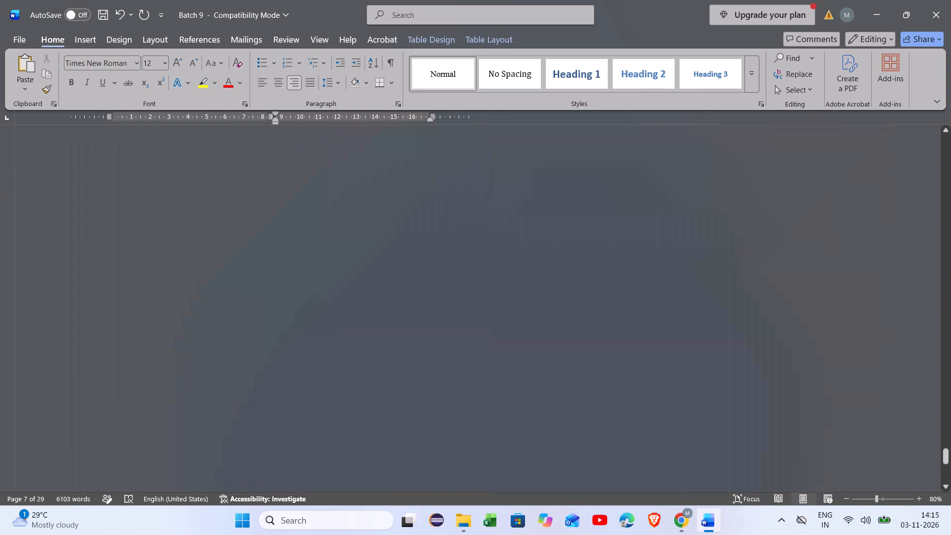
scroll(603, 339, "right", 11)
scroll(603, 339, "up", 6)
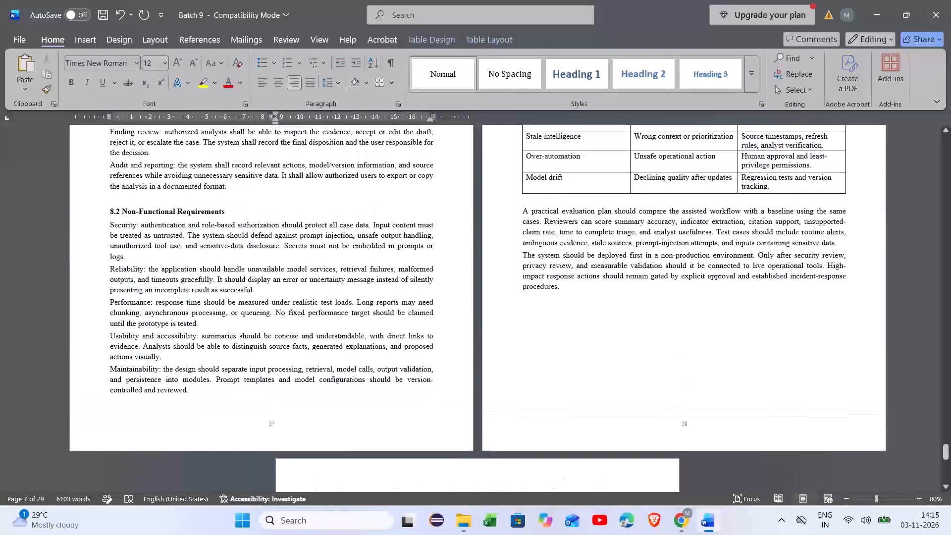
scroll(603, 339, "up", 1)
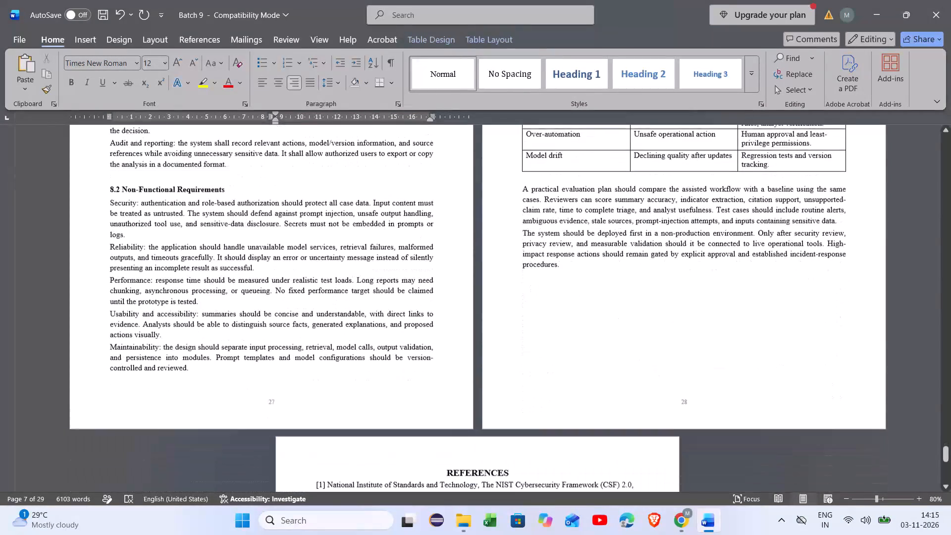
scroll(603, 339, "up", 1)
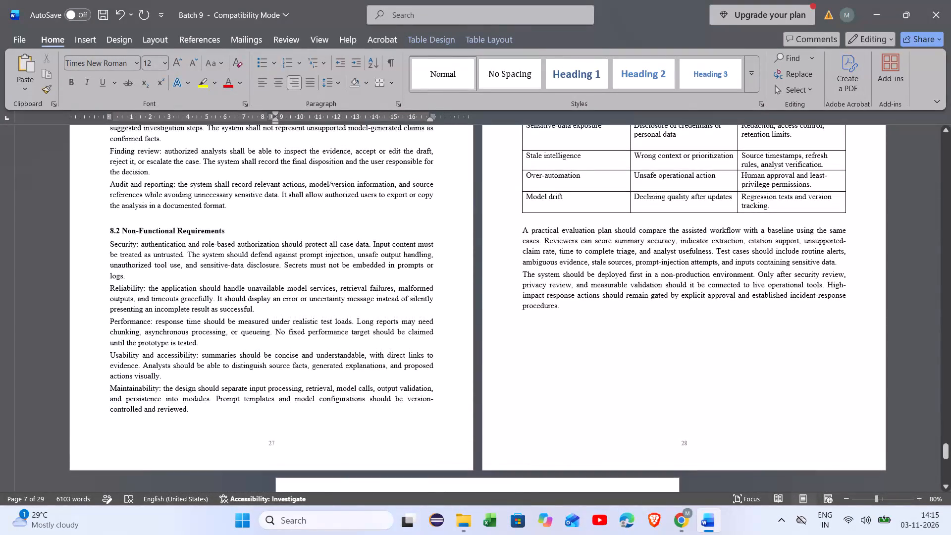
scroll(603, 339, "up", 1)
scroll(603, 339, "down", 2)
scroll(603, 339, "up", 2)
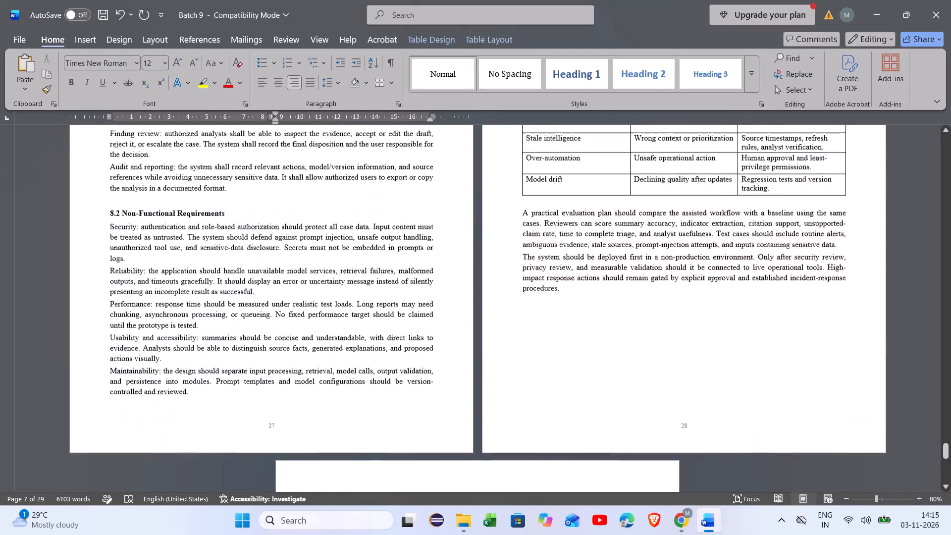
scroll(603, 339, "up", 16)
scroll(603, 339, "up", 20)
scroll(603, 339, "up", 20)
scroll(603, 339, "up", 20)
scroll(603, 339, "down", 2)
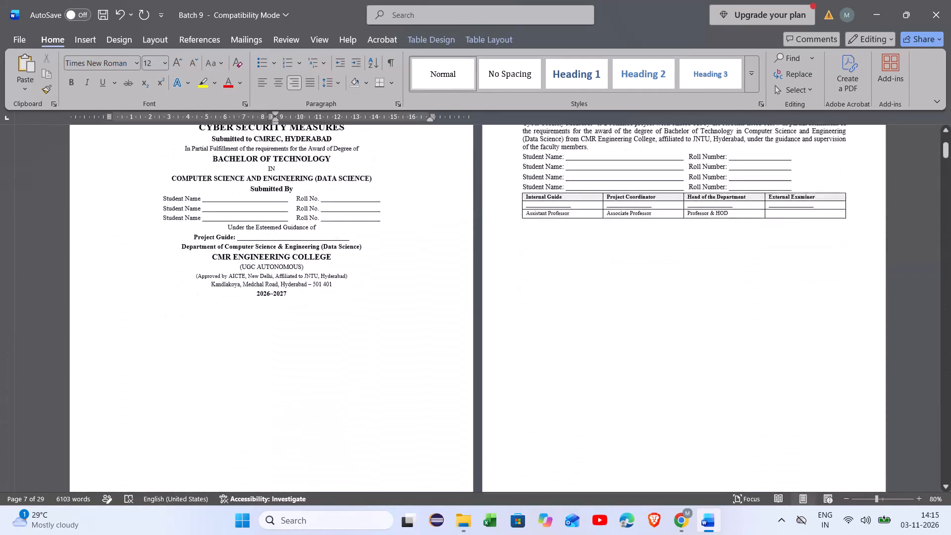
scroll(603, 339, "down", 7)
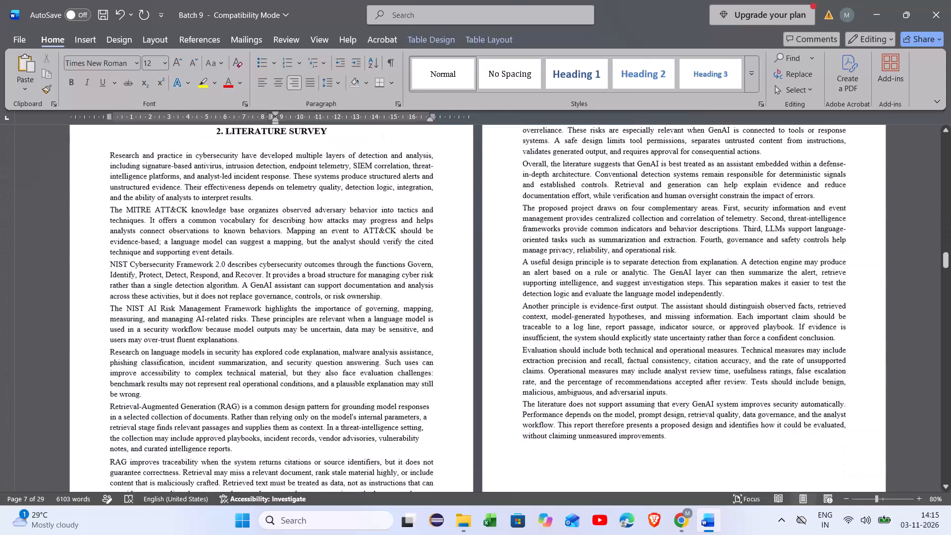
Set the contents page numbers to 27 for 8.2 Non-Functional Requirements and 26 for 8.1 Functional Requirements.
scroll(603, 339, "up", 5)
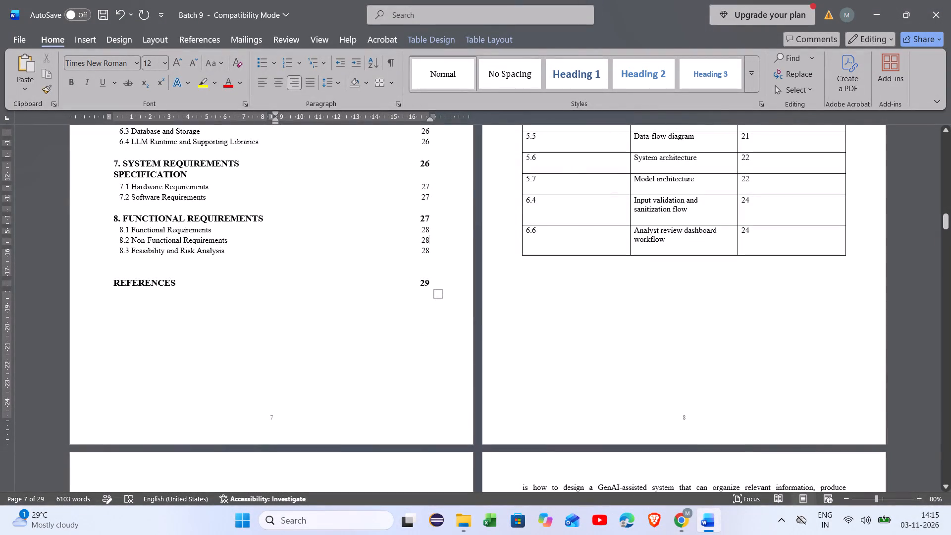
key("BackSpace")
key("7")
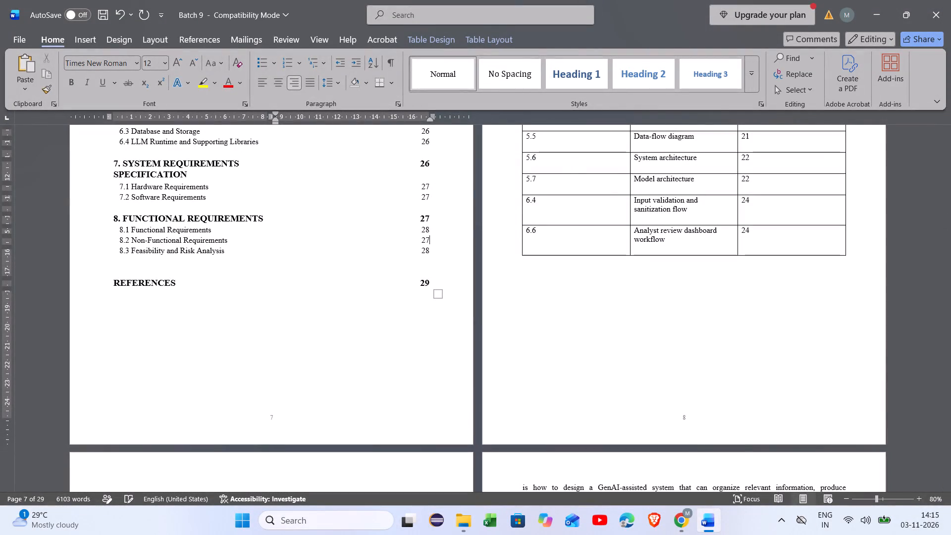
left_click(430, 232)
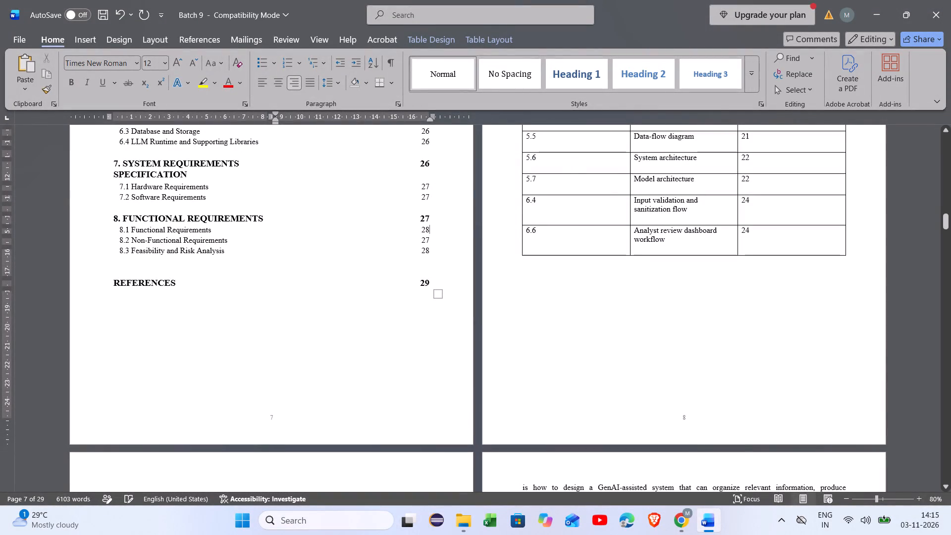
key("BackSpace")
key("6")
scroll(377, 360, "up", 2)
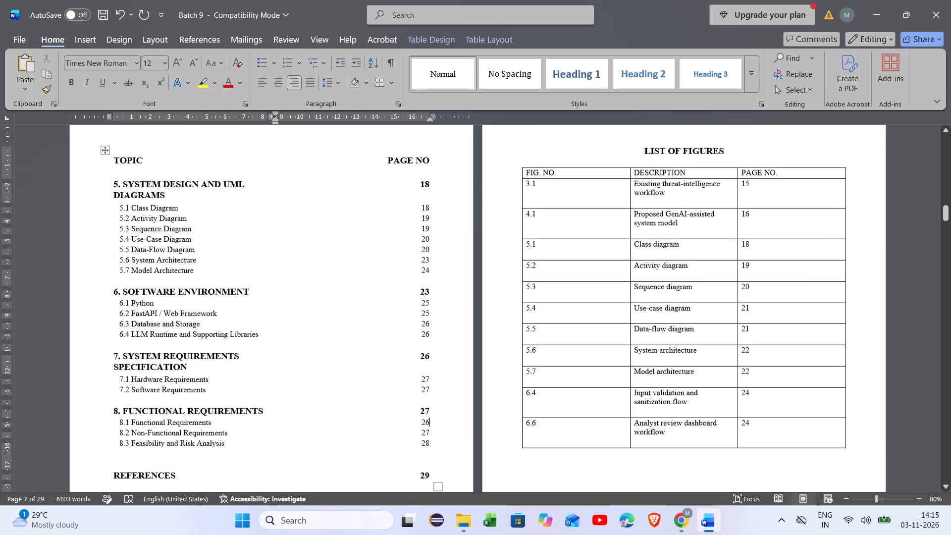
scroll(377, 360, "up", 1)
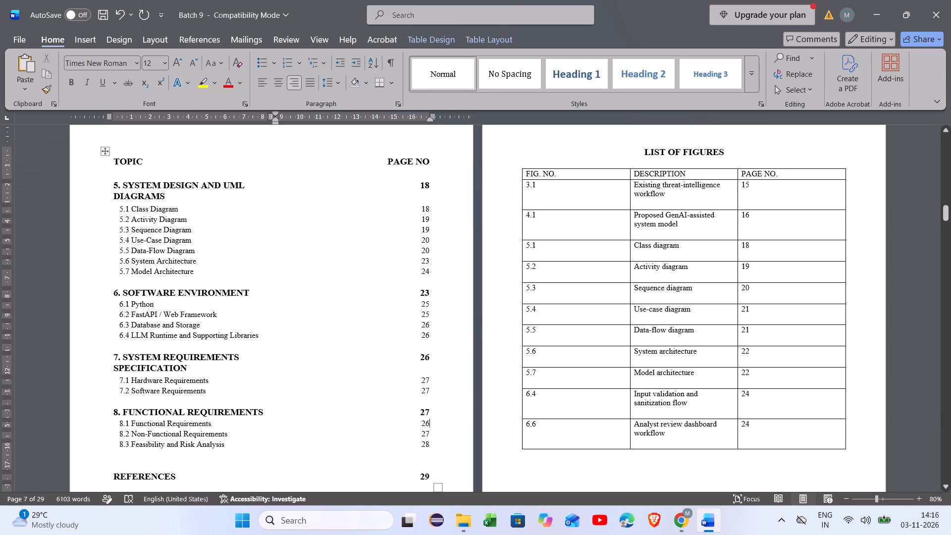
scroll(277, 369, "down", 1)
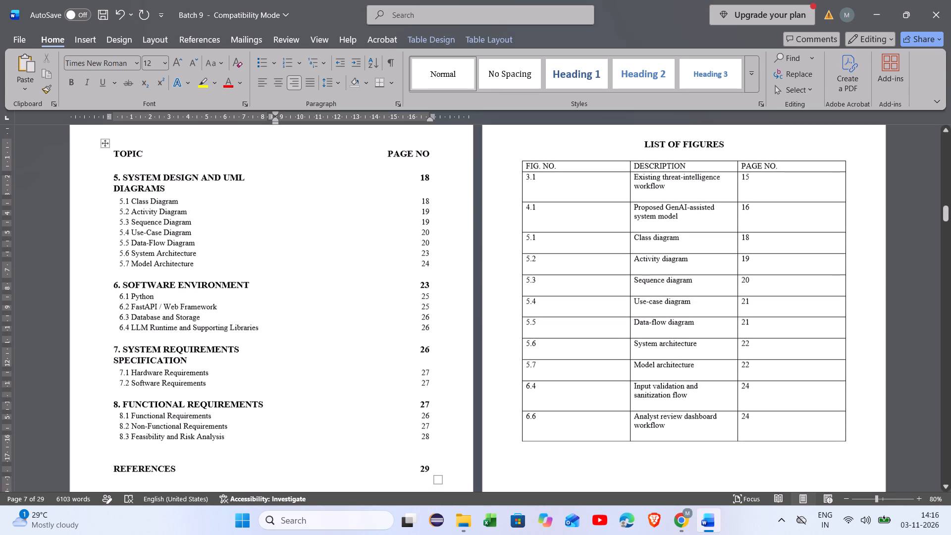
Check on which pages of the report's body the chapter 5 diagram and architecture sections fall.
scroll(277, 369, "down", 1)
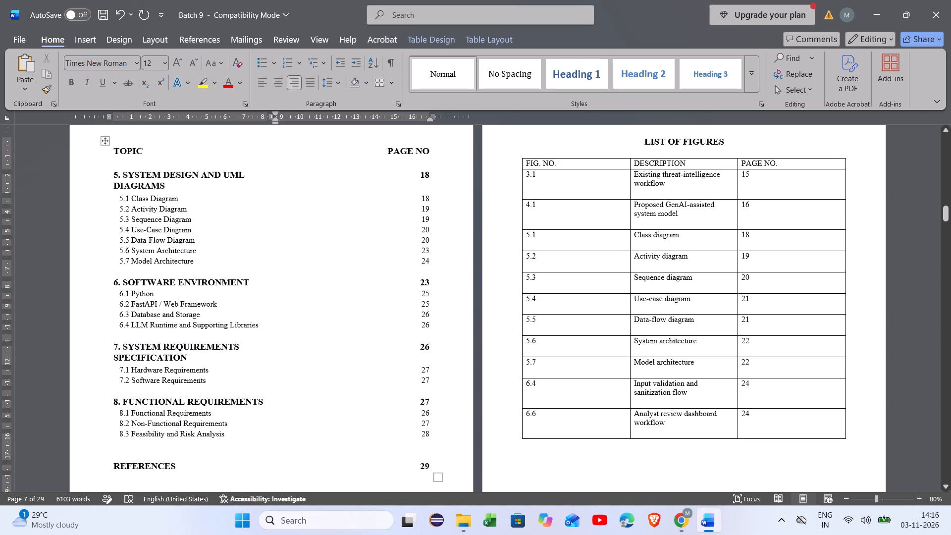
scroll(277, 369, "down", 1)
scroll(277, 369, "right", 1)
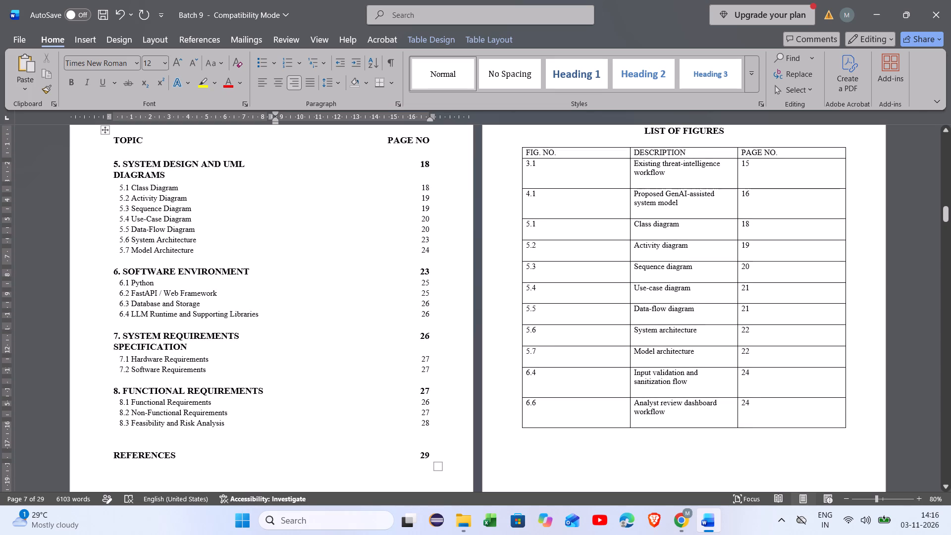
scroll(277, 369, "right", 2)
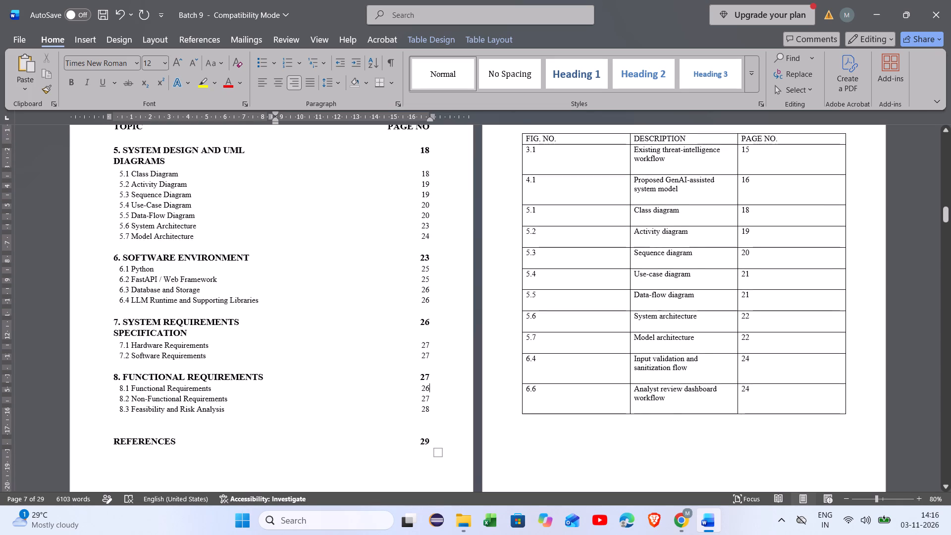
scroll(277, 369, "down", 1)
scroll(277, 369, "right", 1)
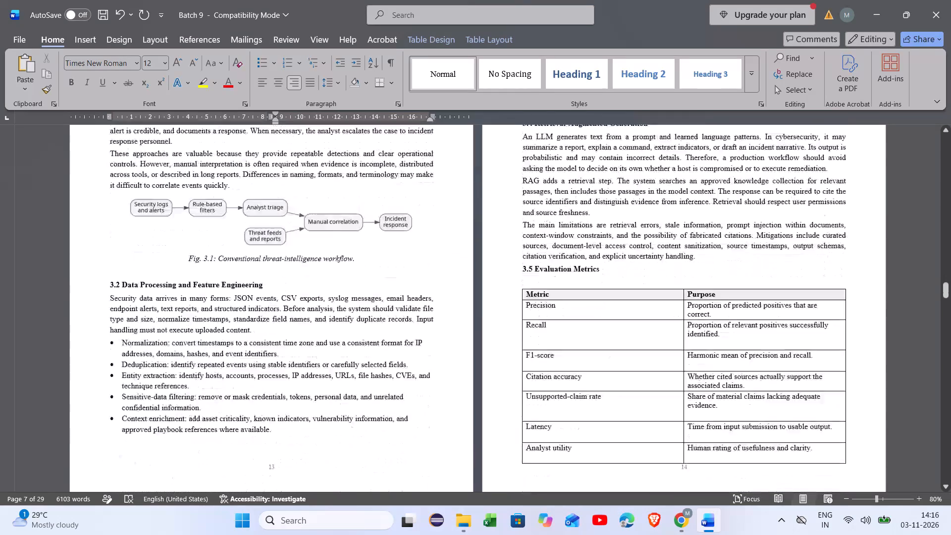
scroll(277, 369, "down", 18)
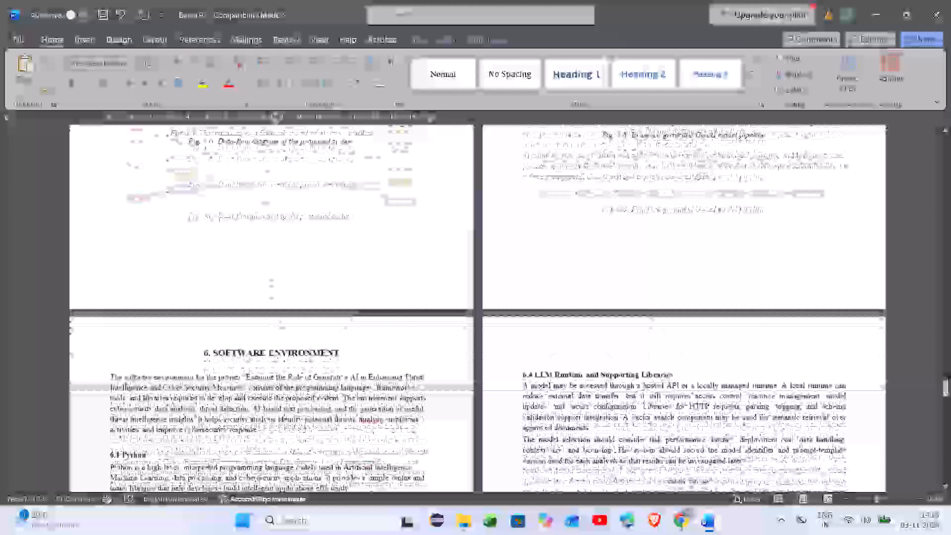
scroll(442, 267, "up", 3)
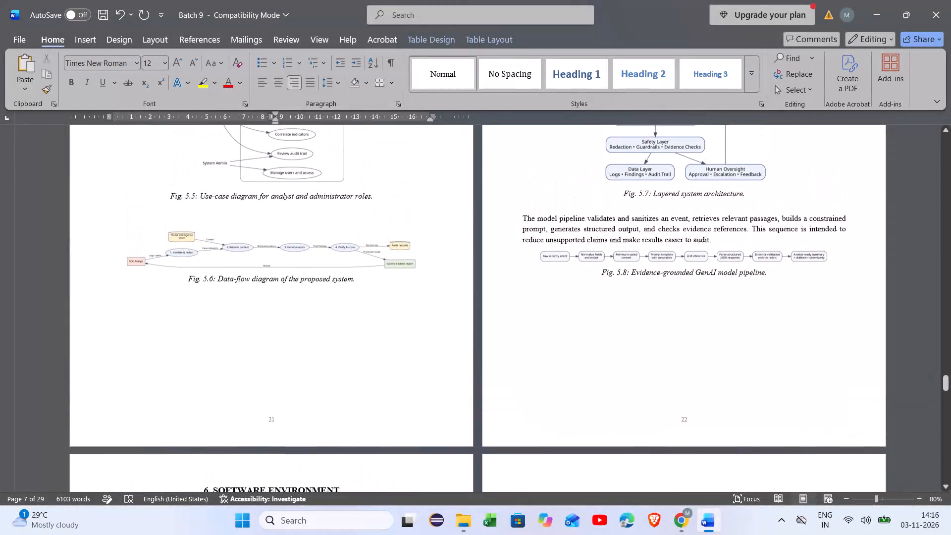
scroll(442, 267, "up", 1)
scroll(442, 267, "right", 1)
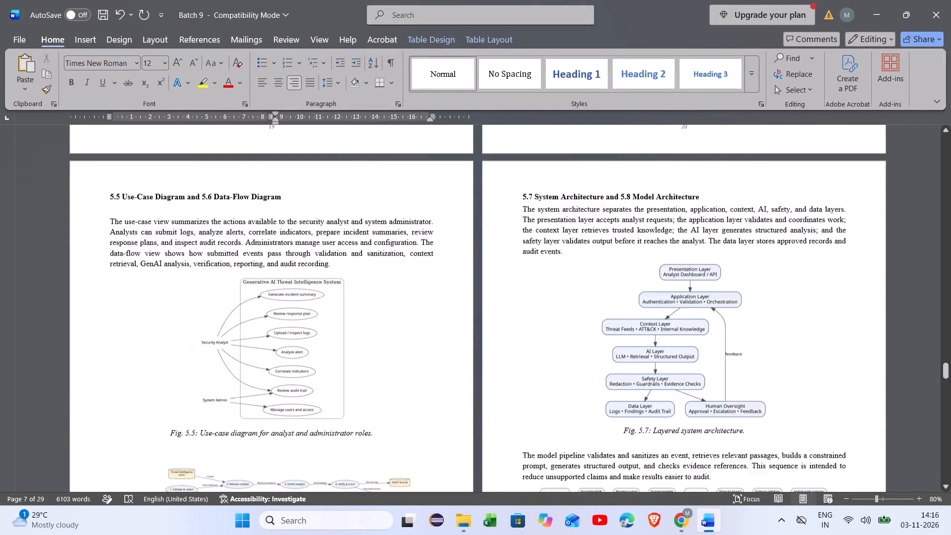
scroll(442, 267, "right", 2)
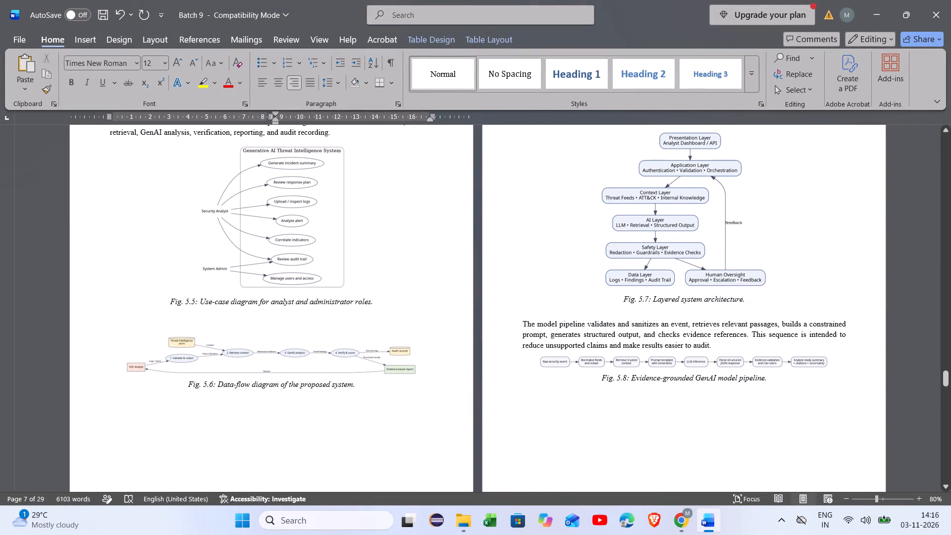
scroll(442, 267, "right", 1)
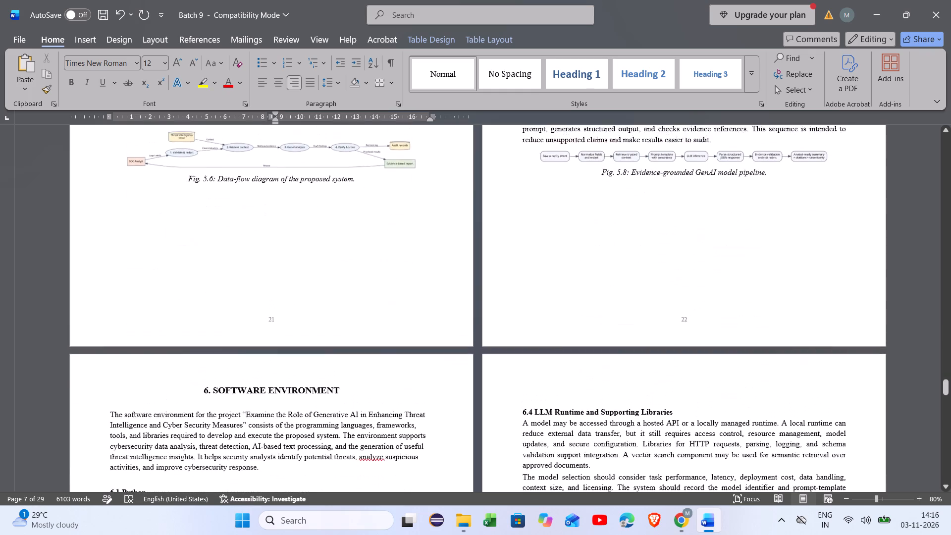
scroll(442, 267, "right", 1)
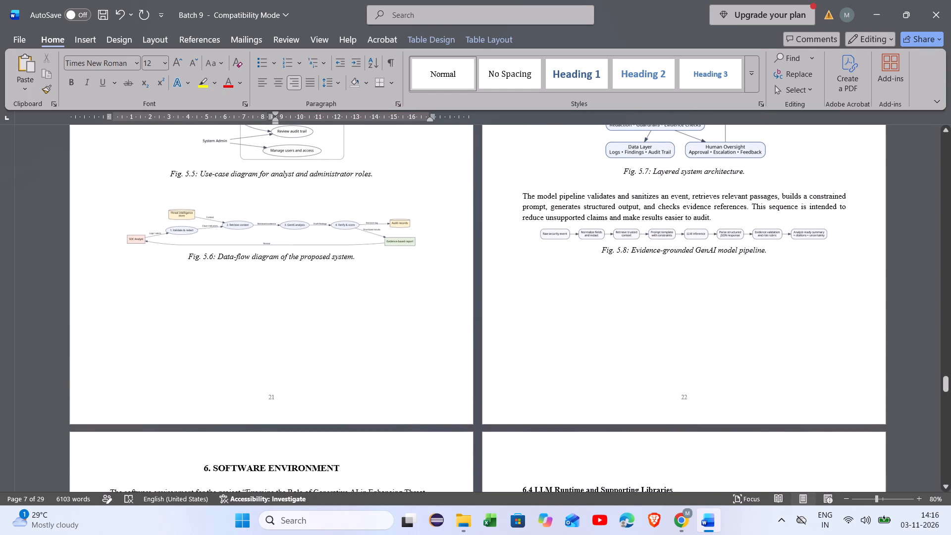
Set the contents page number of 5.7 Model Architecture to 22.
scroll(394, 161, "up", 7)
scroll(394, 161, "up", 20)
scroll(394, 161, "up", 20)
scroll(394, 161, "up", 20)
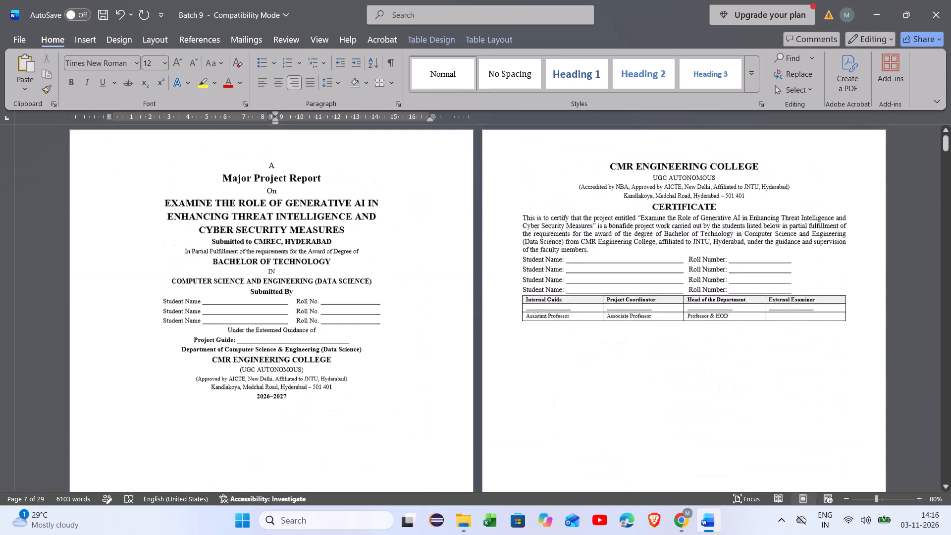
scroll(394, 161, "up", 4)
scroll(394, 161, "down", 8)
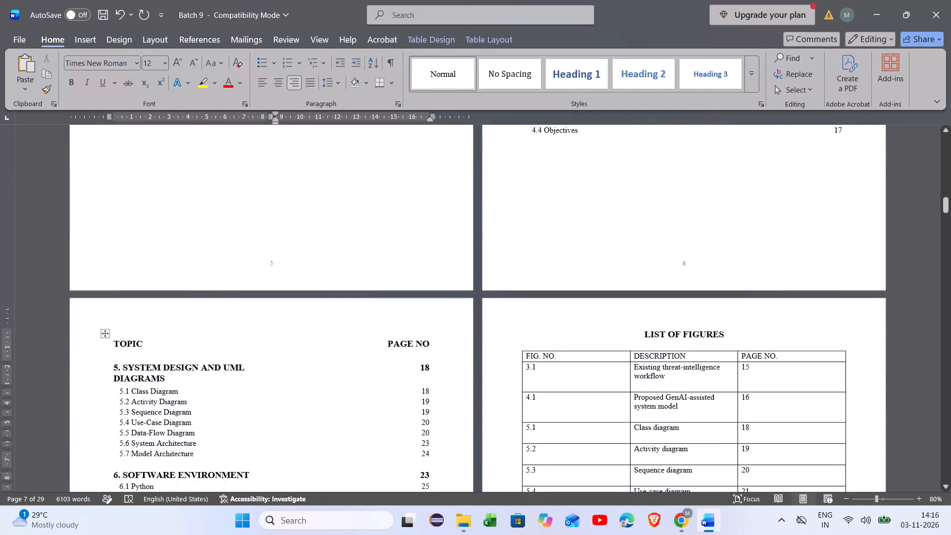
scroll(394, 161, "down", 1)
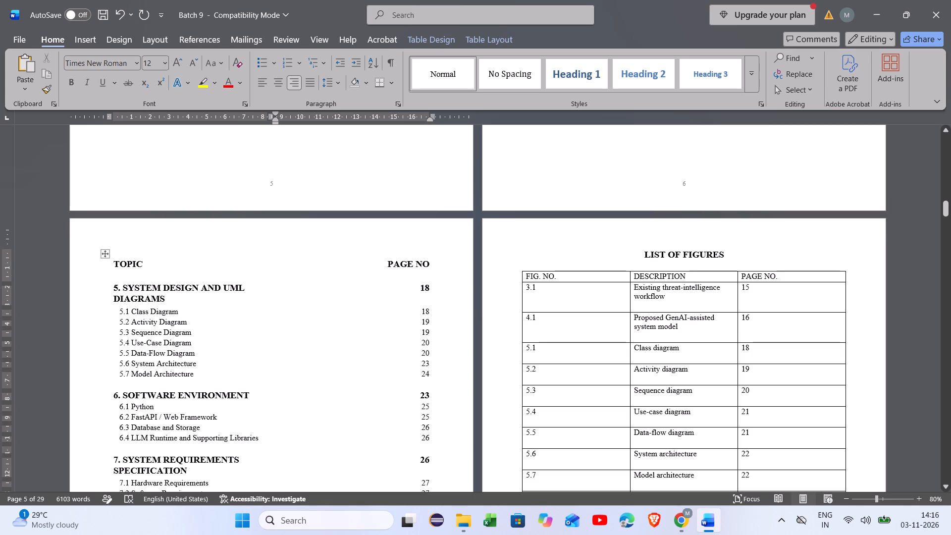
left_click(429, 374)
key("BackSpace")
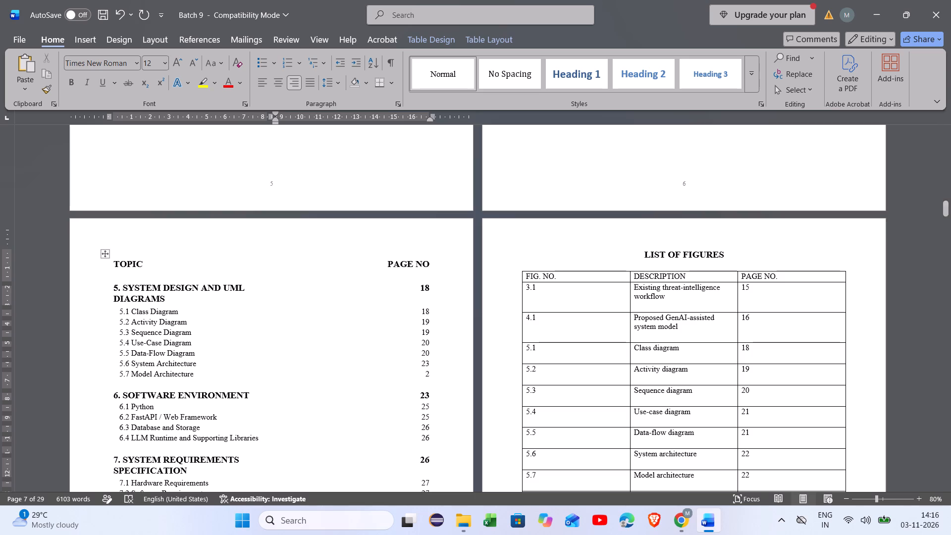
key("2")
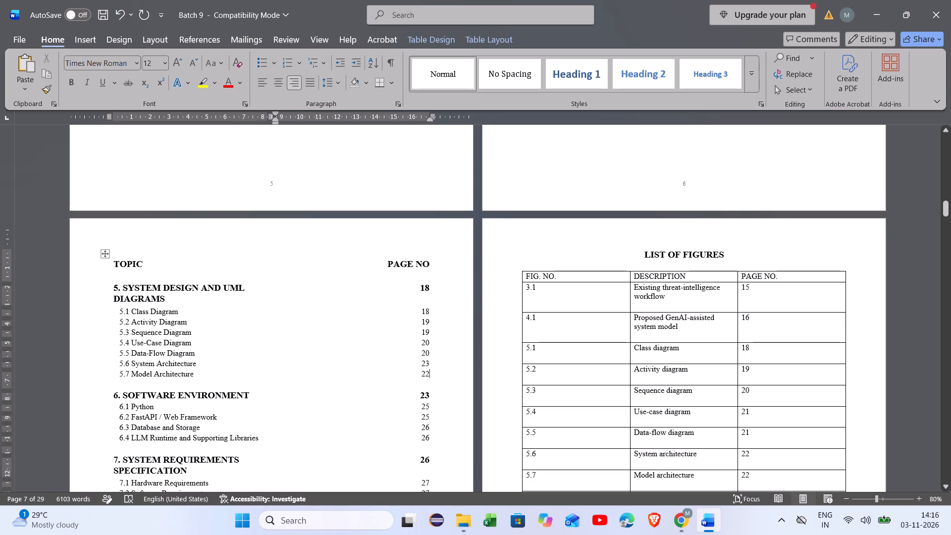
Check the contents entries against the body pages on which the sections of chapters 6, 7 and 8 fall.
scroll(624, 226, "up", 1)
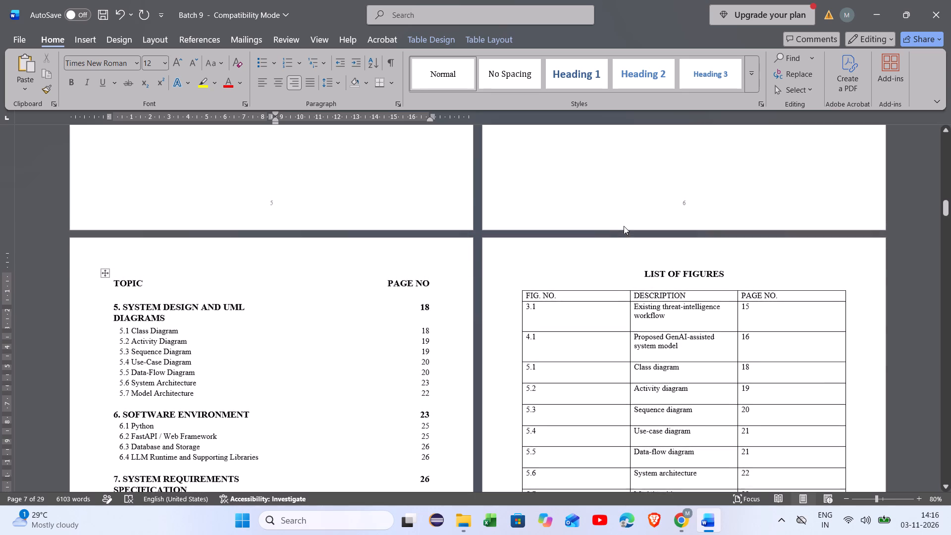
scroll(624, 226, "up", 2)
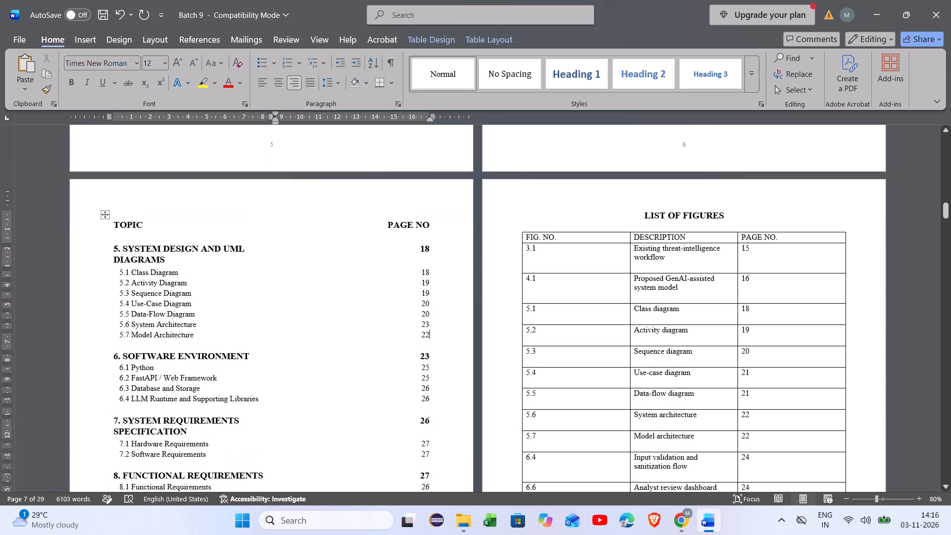
scroll(624, 226, "up", 1)
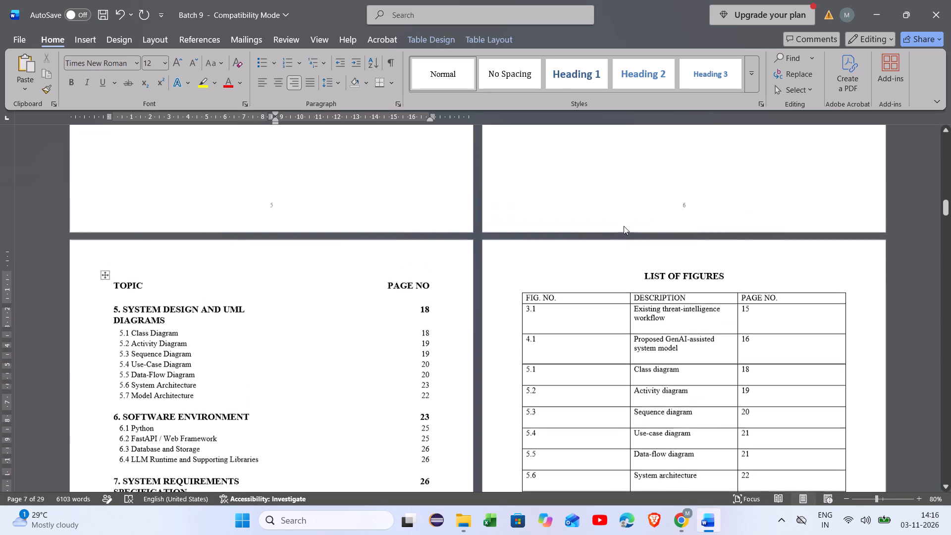
scroll(624, 226, "up", 1)
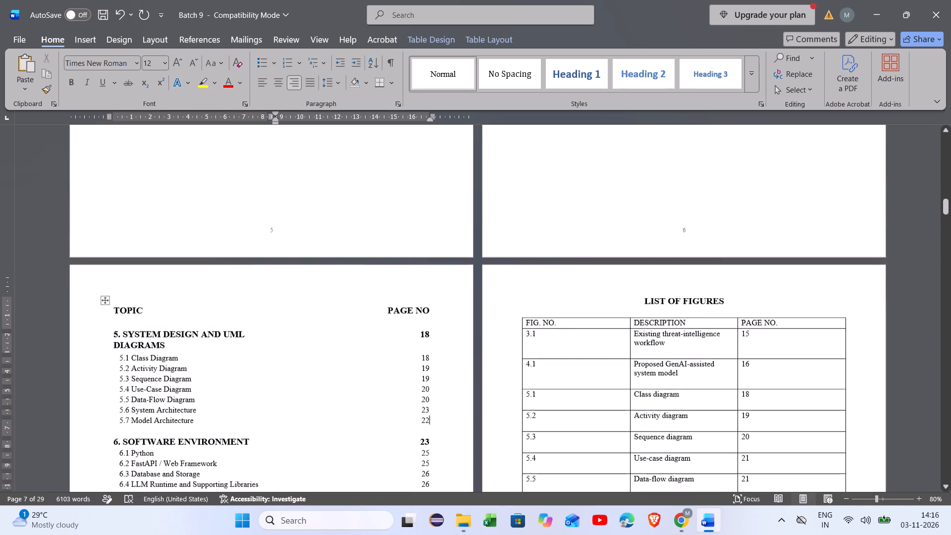
scroll(624, 226, "up", 2)
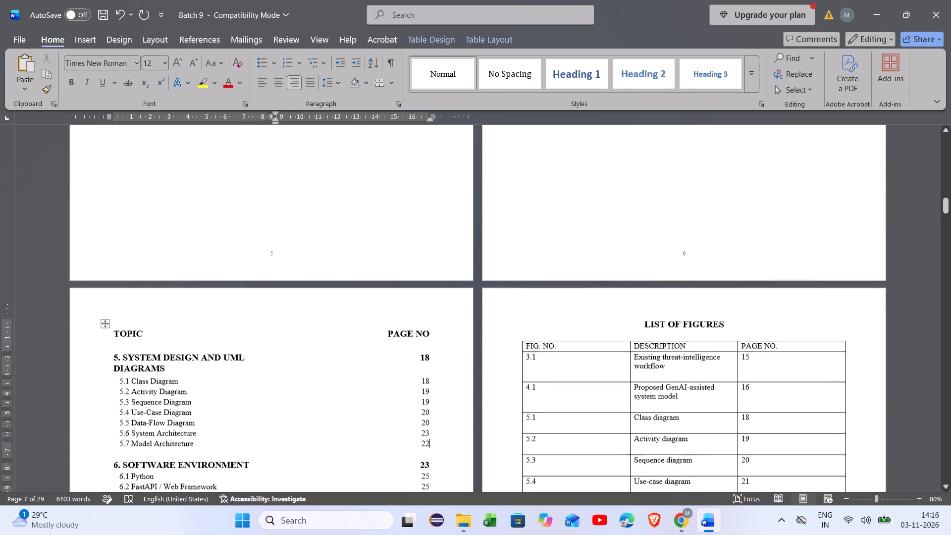
scroll(624, 226, "up", 2)
scroll(624, 226, "down", 6)
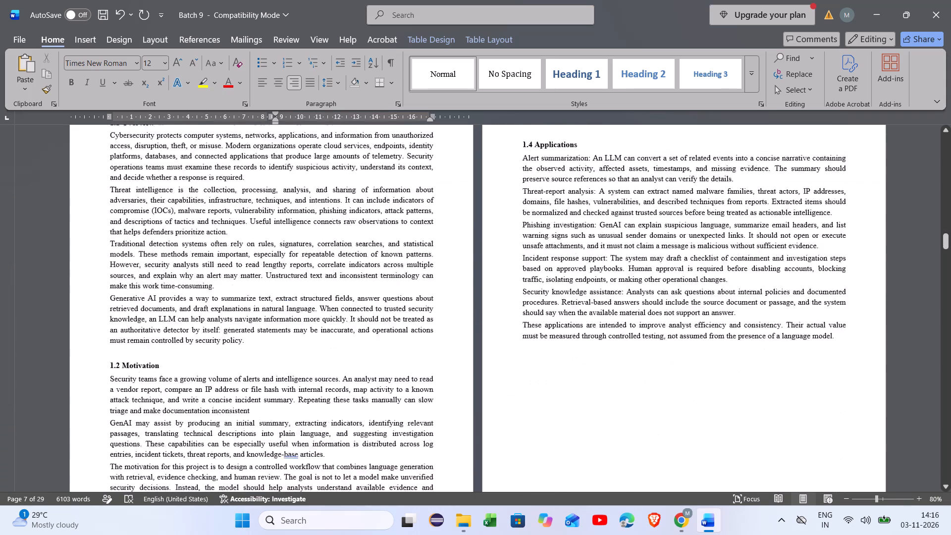
scroll(624, 226, "down", 13)
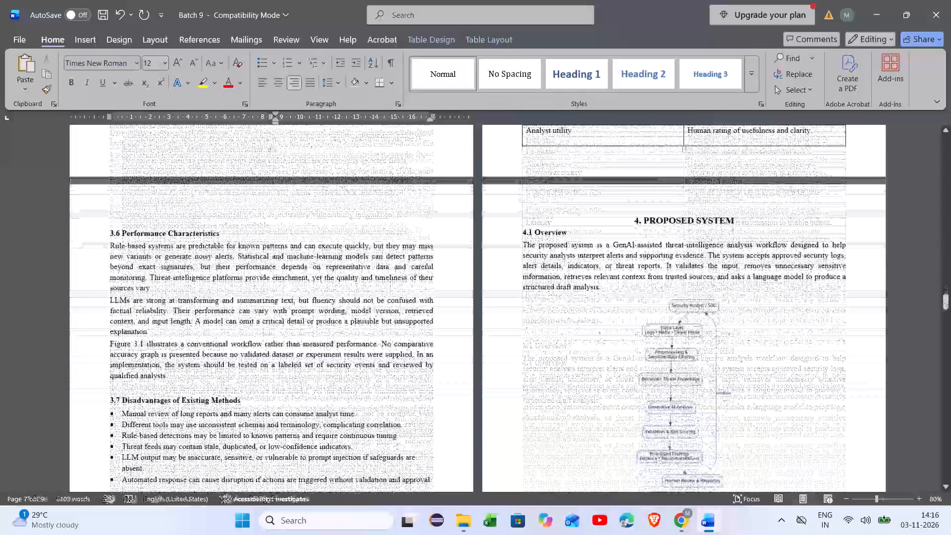
scroll(624, 226, "down", 2, "ctrl")
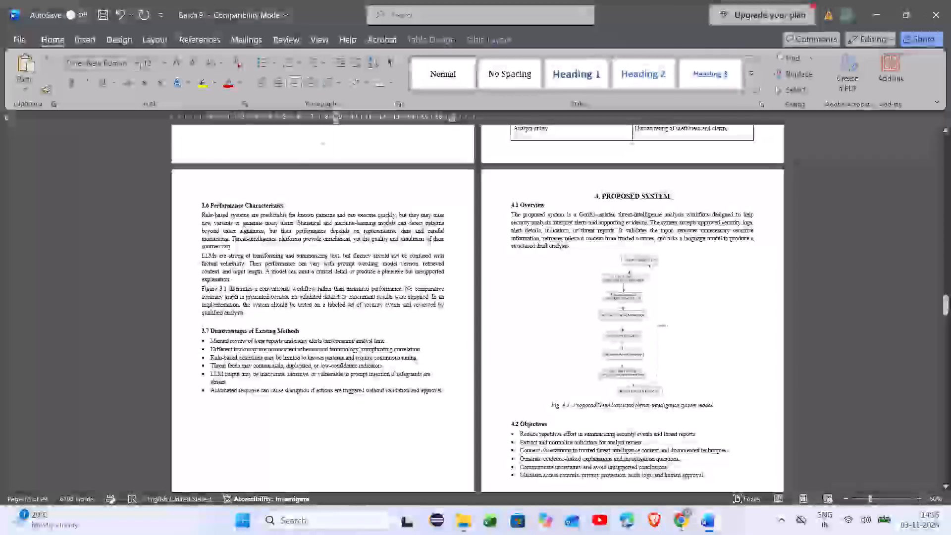
scroll(624, 226, "down", 20)
scroll(624, 226, "down", 13)
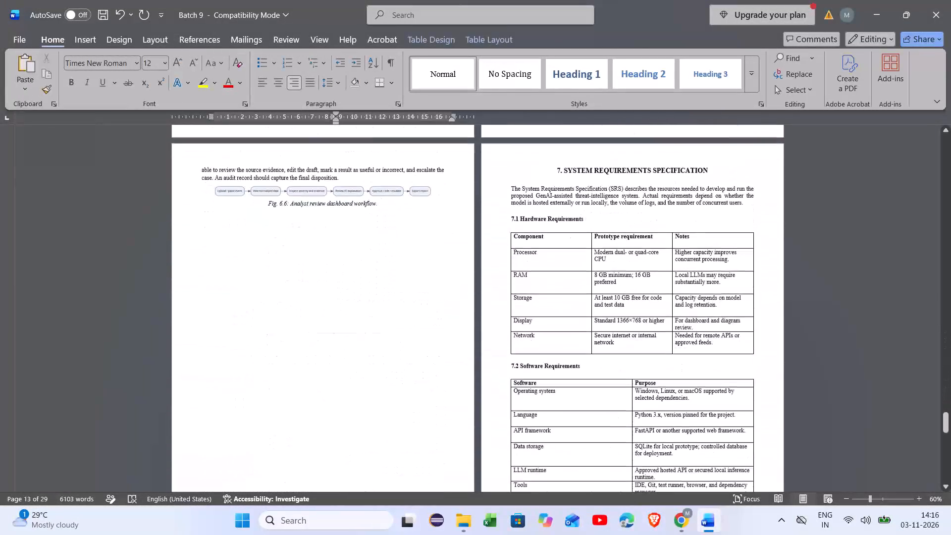
scroll(624, 226, "up", 4)
scroll(624, 226, "down", 5)
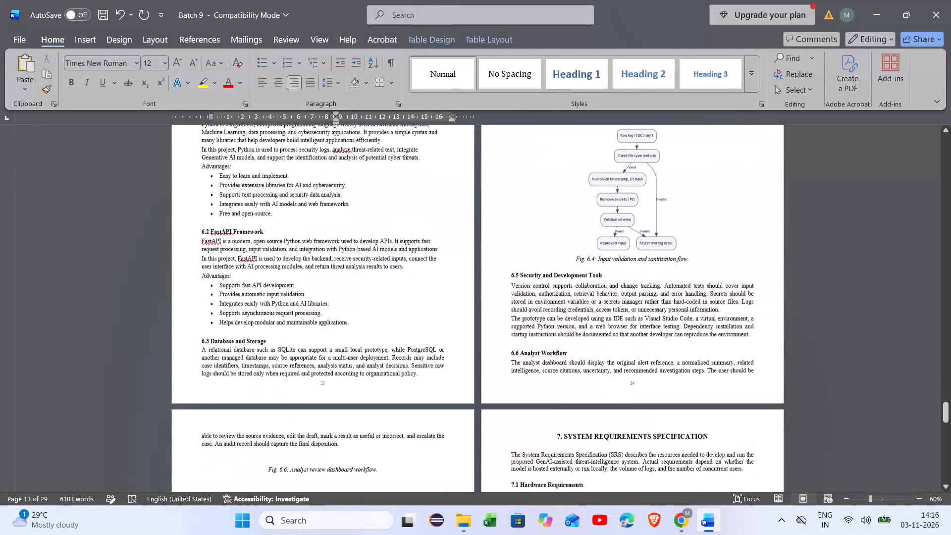
scroll(624, 226, "down", 12)
scroll(624, 226, "up", 3)
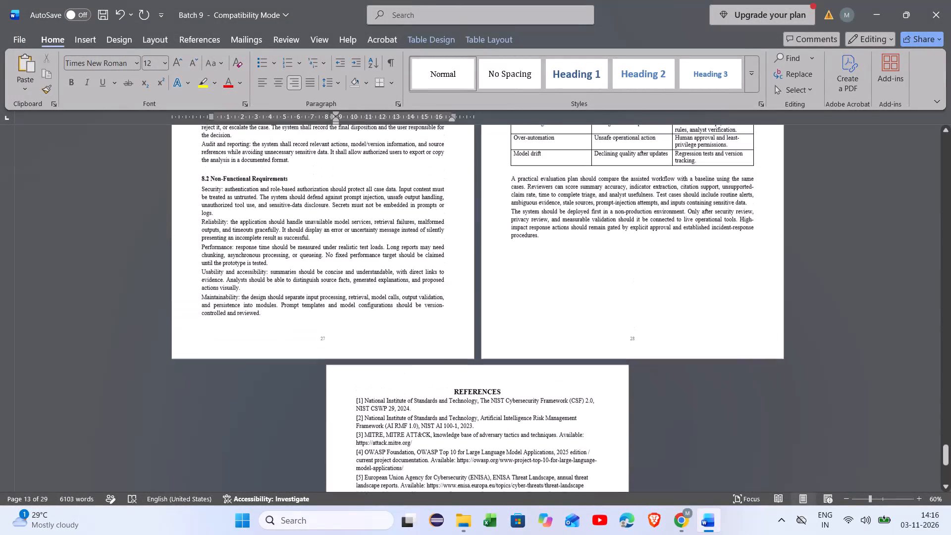
scroll(624, 226, "up", 3)
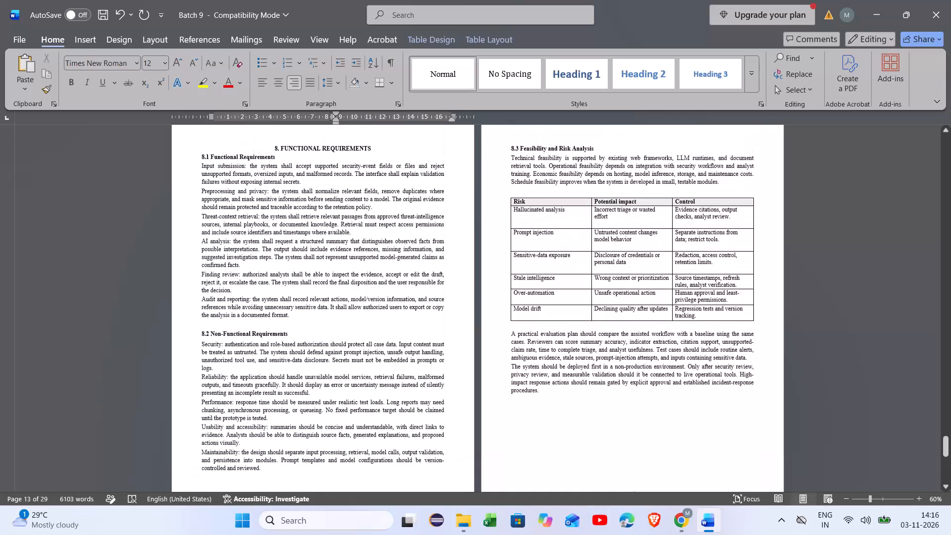
scroll(607, 296, "up", 1)
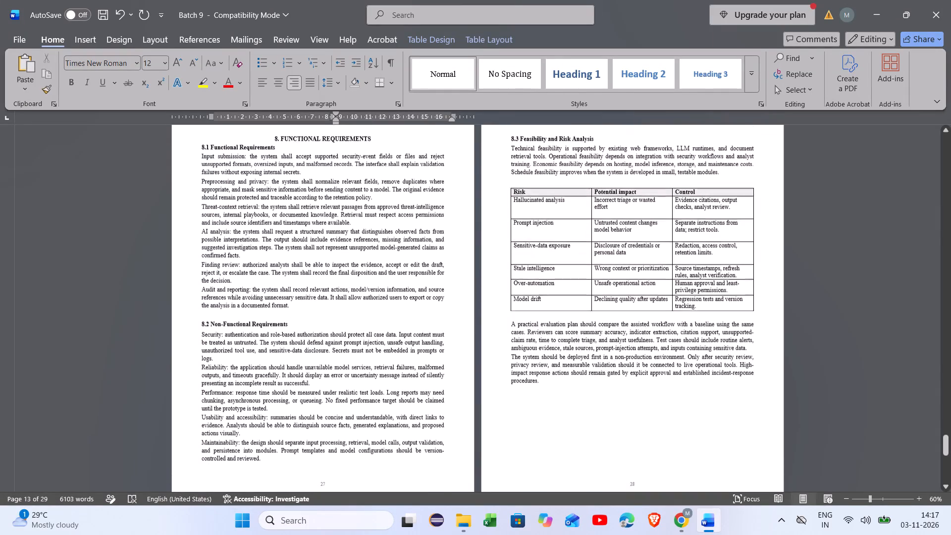
Set the contents page number of 8.1 Functional Requirements to 27.
scroll(607, 296, "up", 9)
scroll(607, 296, "up", 20)
scroll(607, 296, "up", 20)
scroll(607, 296, "up", 20)
scroll(607, 296, "down", 2)
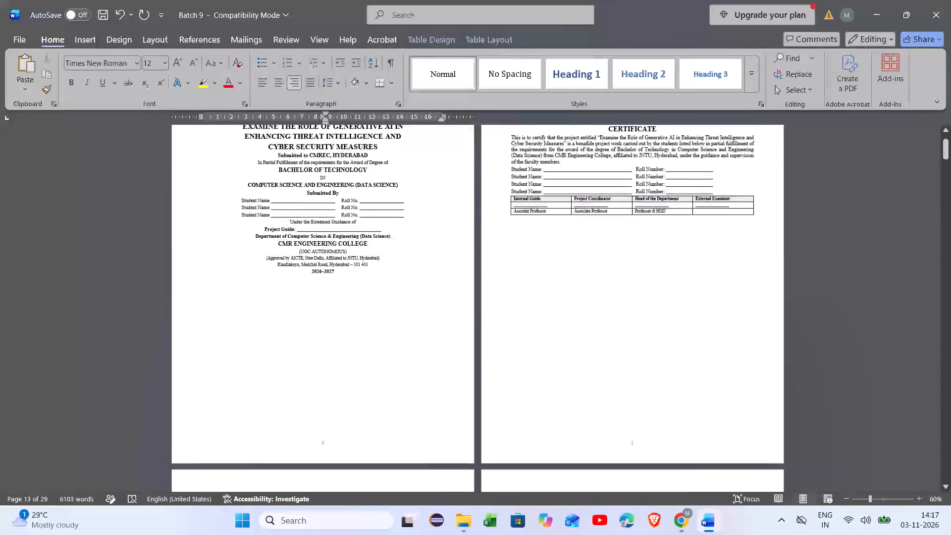
scroll(607, 296, "down", 4)
scroll(607, 296, "up", 2)
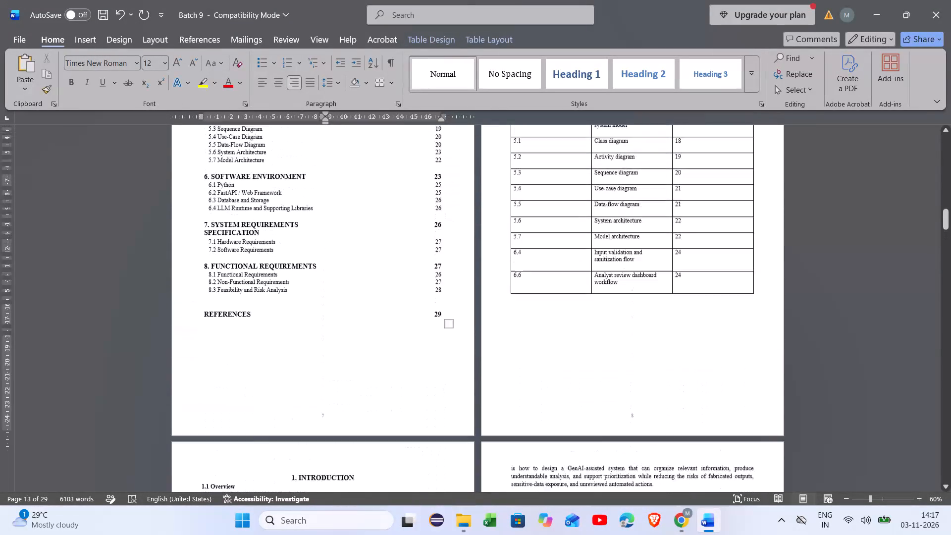
scroll(607, 296, "up", 1)
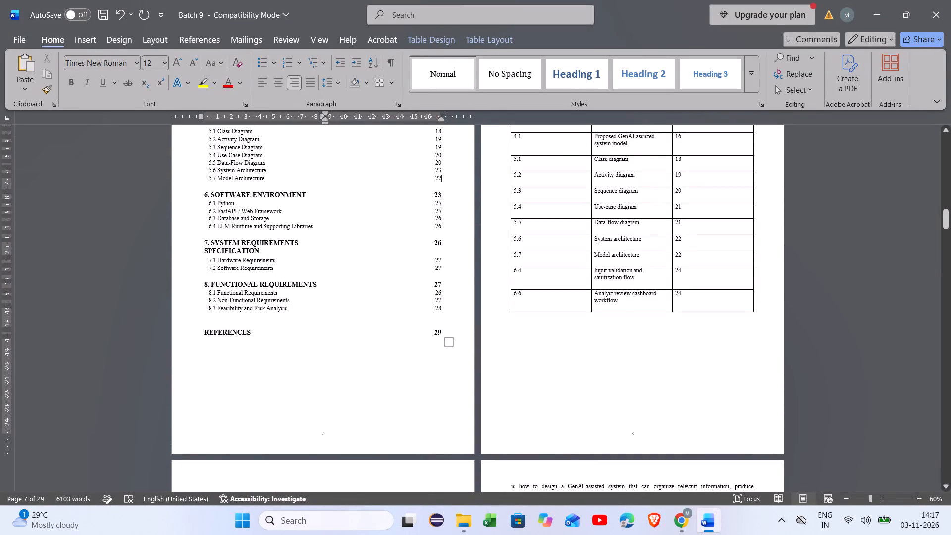
left_click(443, 291)
scroll(443, 296, "up", 1, "ctrl")
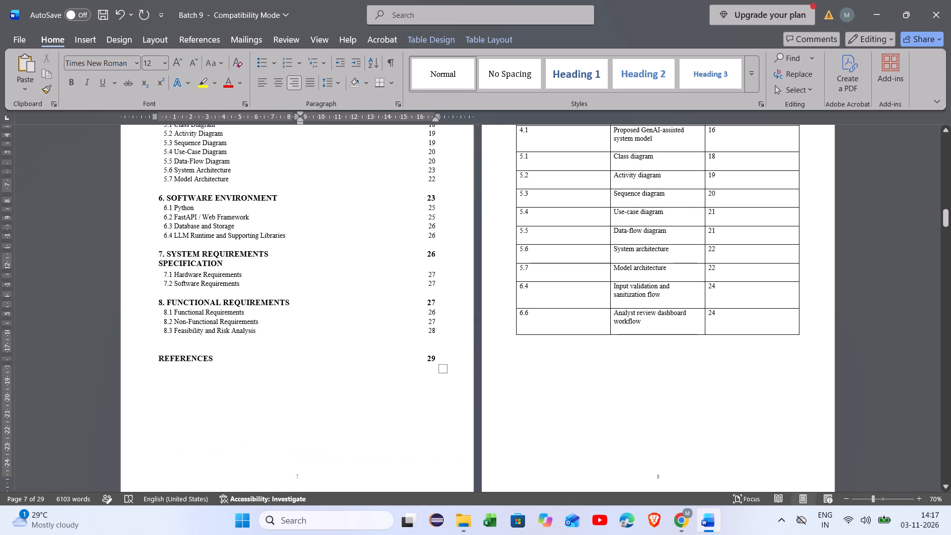
left_click(435, 312)
key("BackSpace")
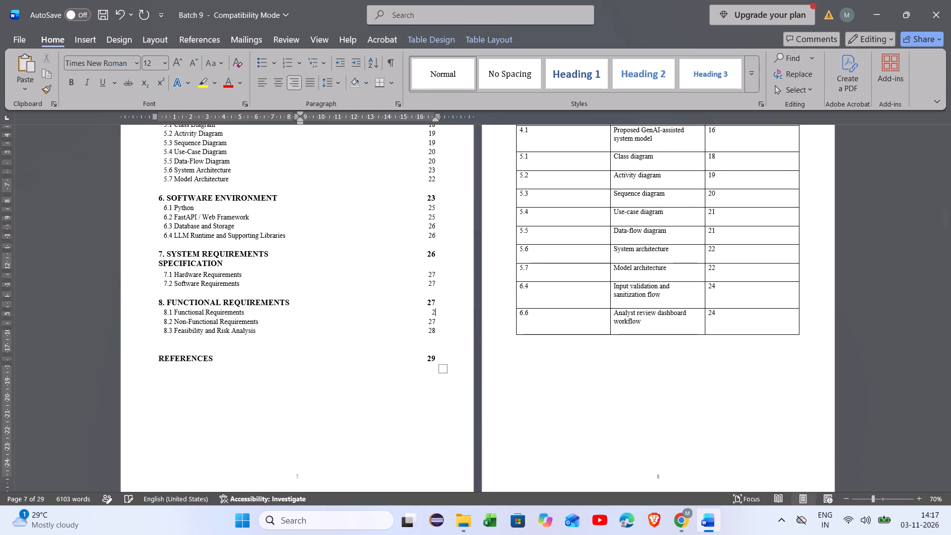
key("7")
left_click(434, 301)
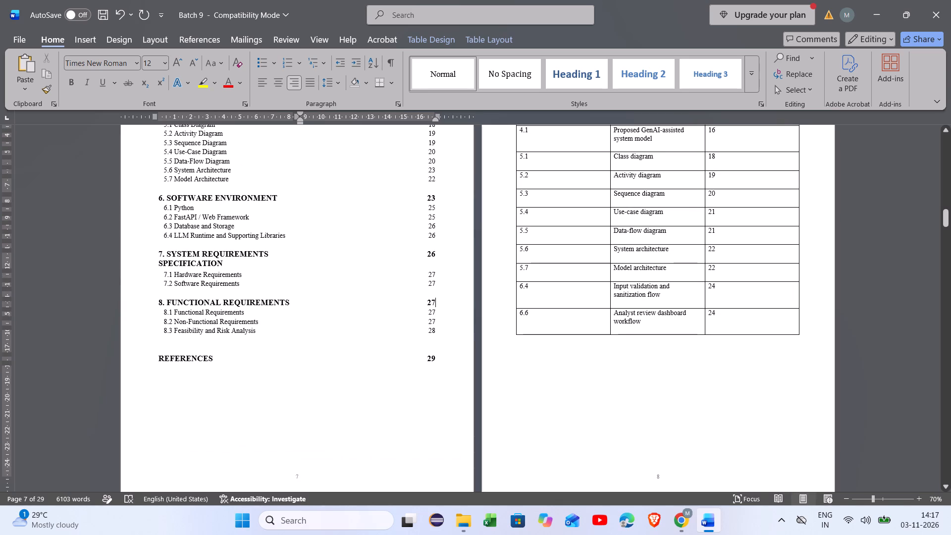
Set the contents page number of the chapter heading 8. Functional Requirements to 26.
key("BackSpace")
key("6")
Check the body page on which chapter 8 starts and set the contents page number of 8. Functional Requirements to 27.
scroll(498, 298, "down", 2, "ctrl")
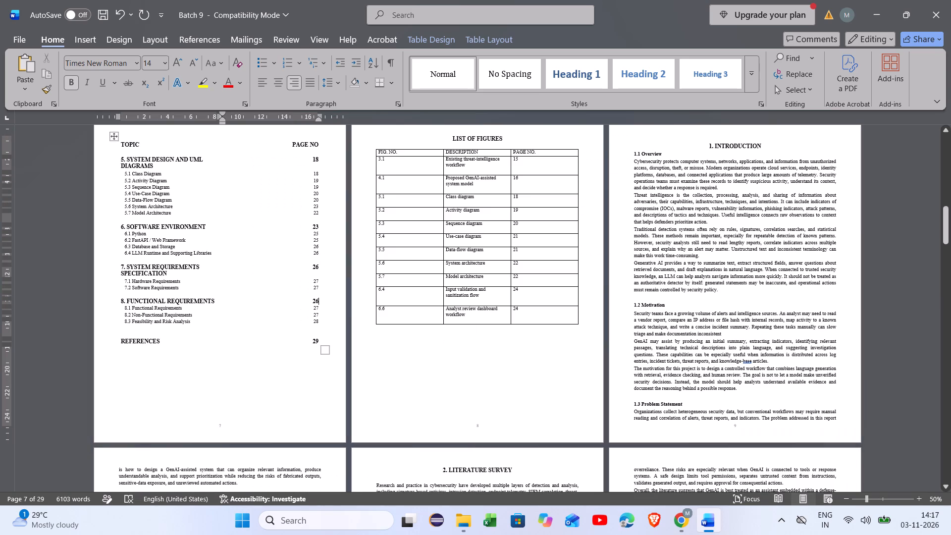
scroll(493, 381, "down", 20)
scroll(493, 381, "down", 20)
scroll(493, 381, "down", 20)
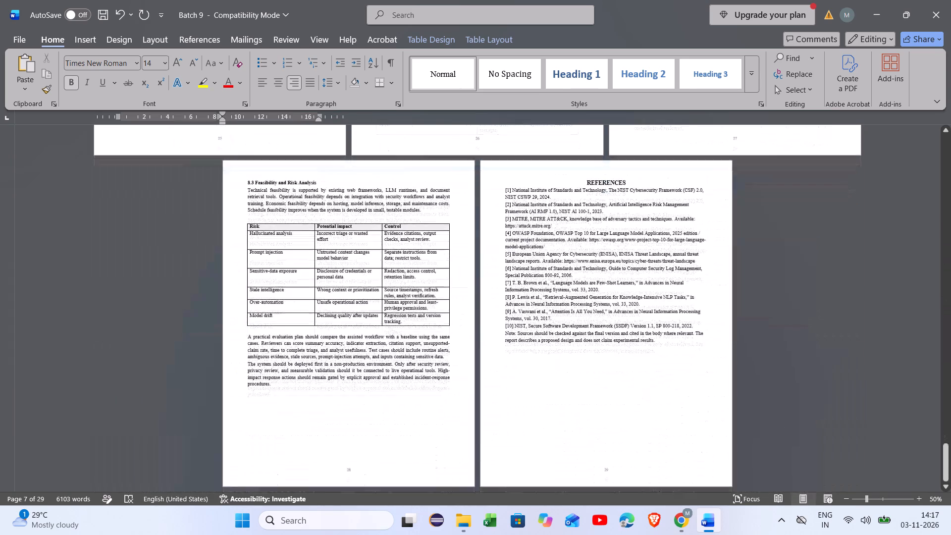
scroll(493, 381, "up", 6)
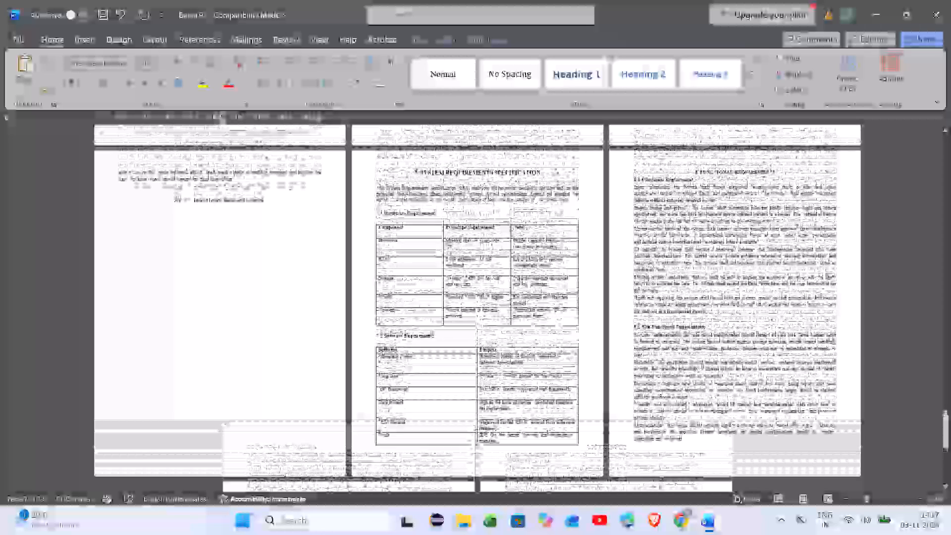
scroll(493, 381, "up", 1)
scroll(493, 381, "down", 1)
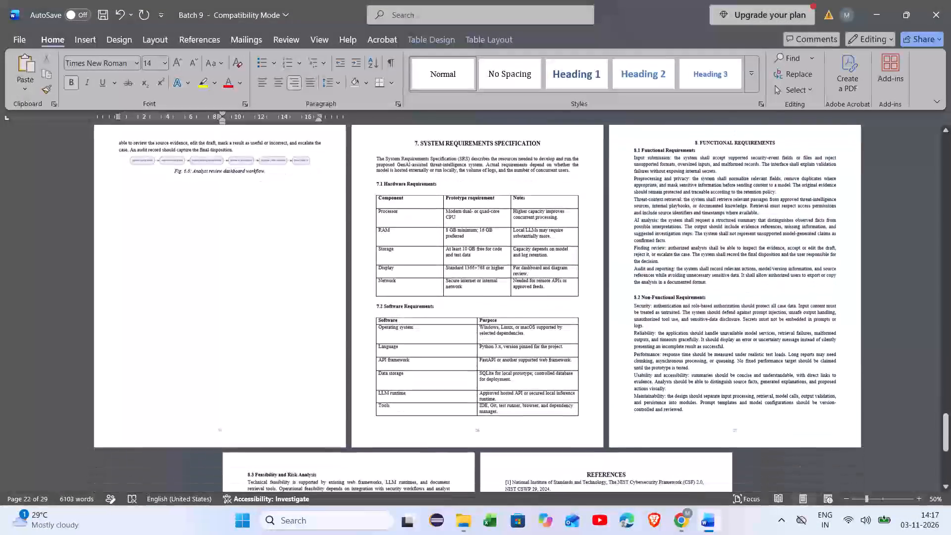
scroll(493, 381, "down", 1)
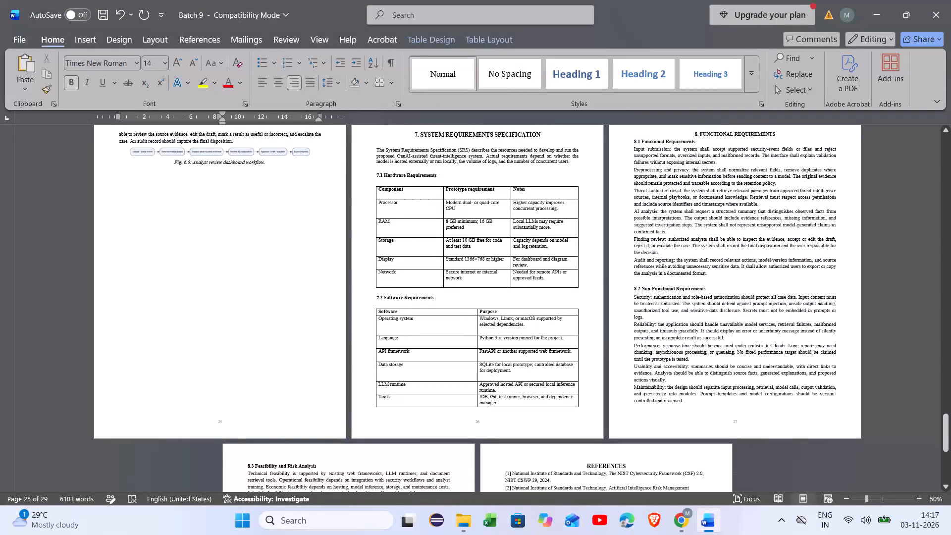
scroll(543, 269, "up", 11)
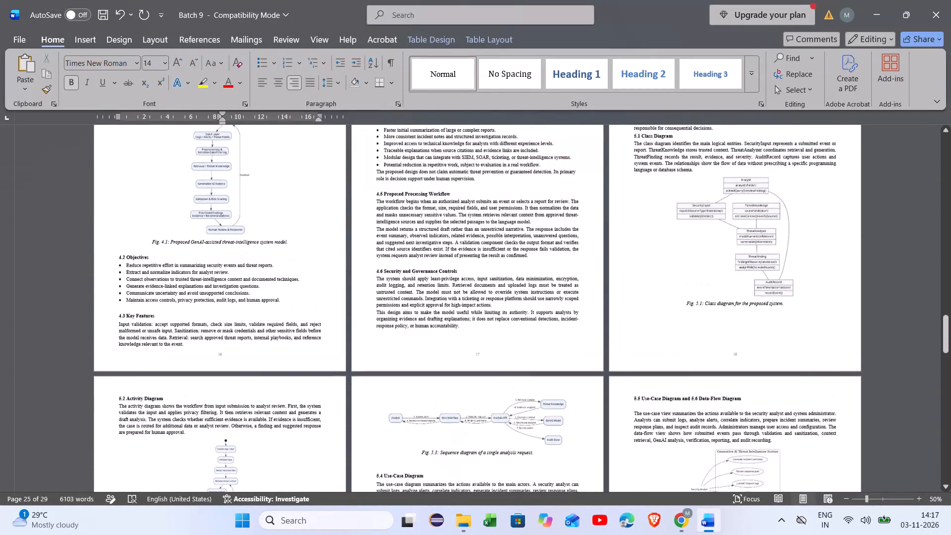
scroll(543, 269, "up", 13)
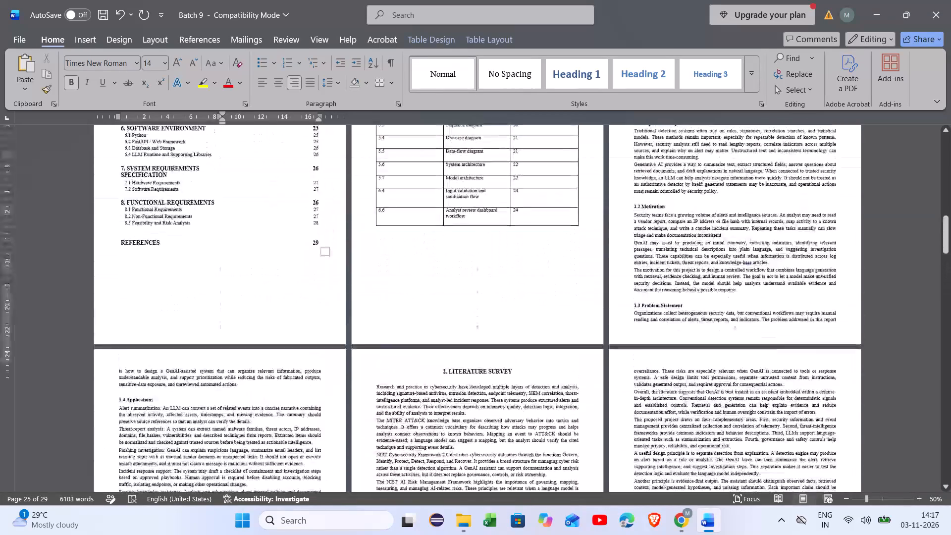
scroll(543, 269, "up", 1)
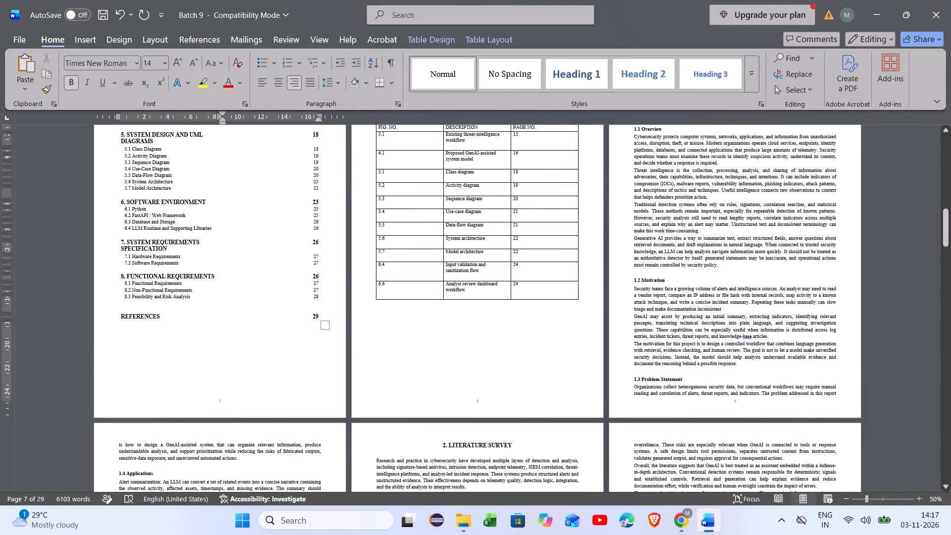
key("BackSpace")
key("7")
Set the contents page number of 7.2 Software Requirements to 26.
left_click(319, 260)
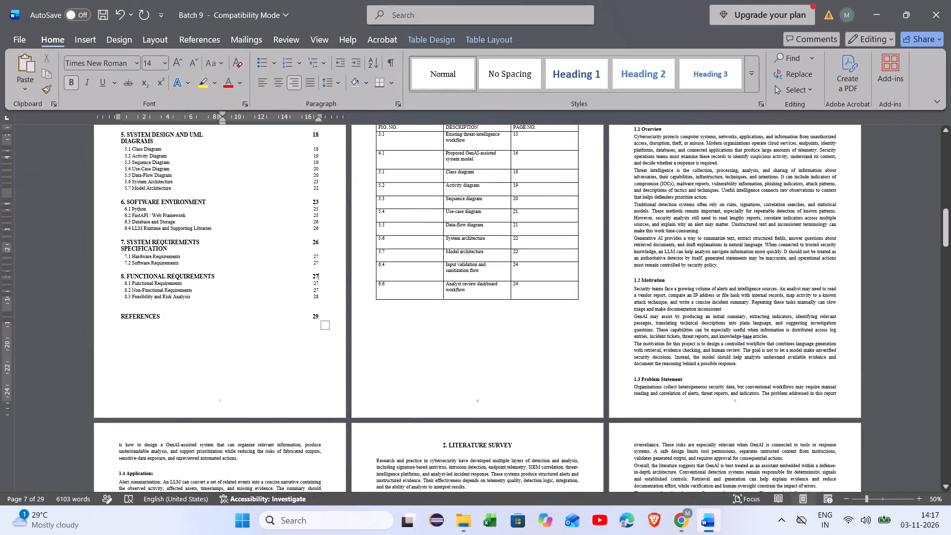
left_click(319, 260)
left_click(316, 256)
key("Right")
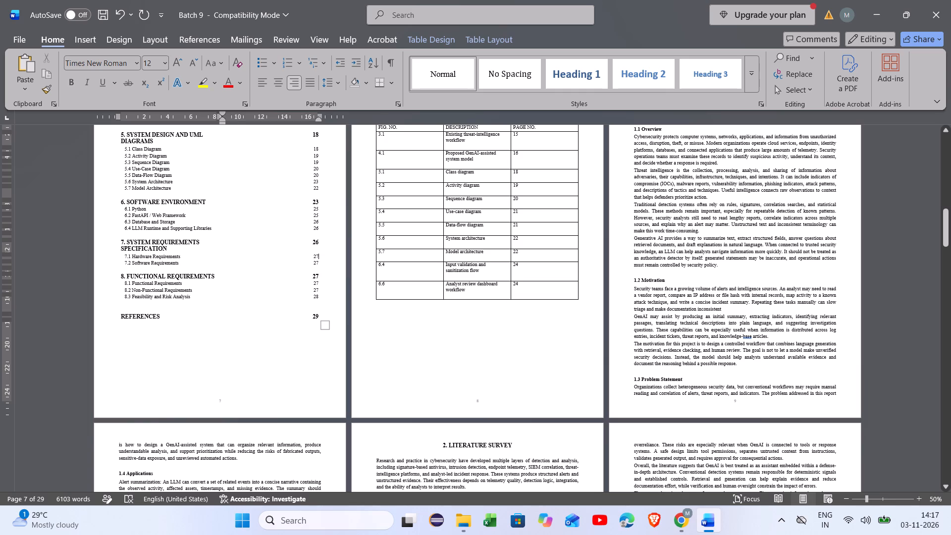
key("Down")
key("BackSpace")
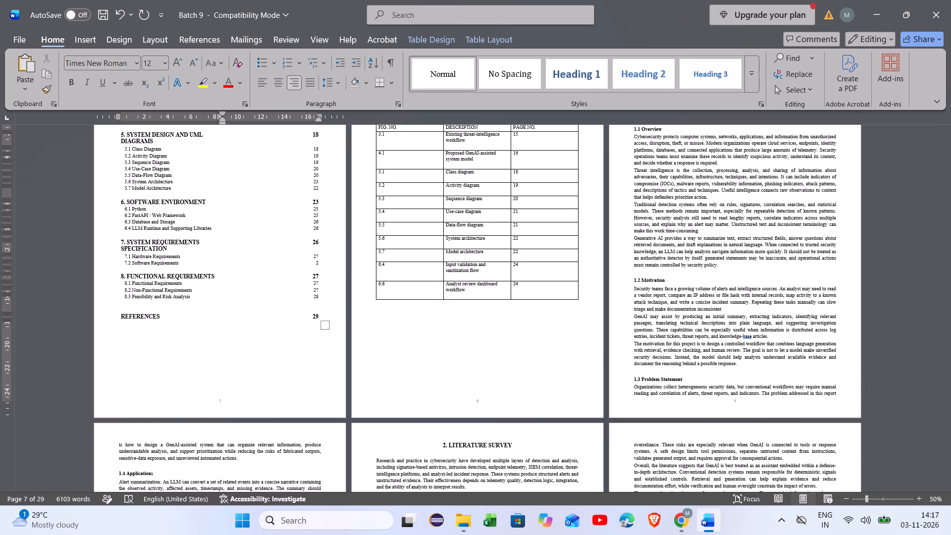
key("6")
Check the body page of the hardware requirements section and set the contents page number of 7.1 Hardware Requirements to 26.
key("Up")
scroll(564, 282, "down", 20)
scroll(564, 282, "down", 1)
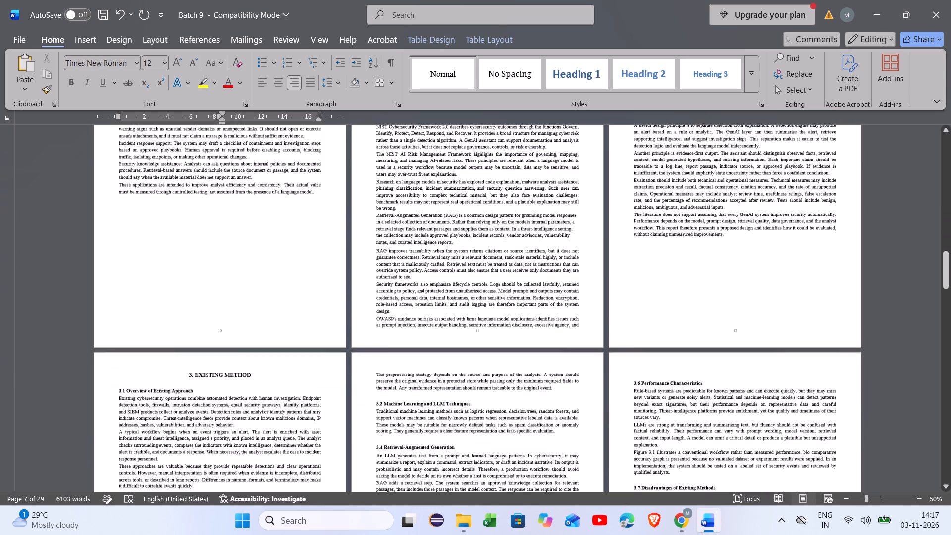
scroll(564, 282, "down", 20)
scroll(564, 282, "down", 20)
scroll(564, 282, "down", 6)
scroll(564, 282, "up", 3)
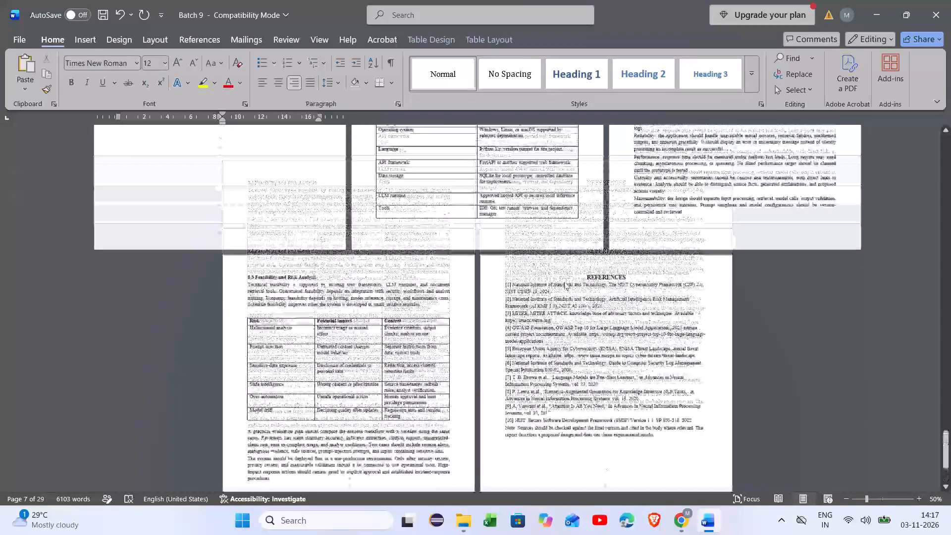
scroll(564, 282, "up", 3)
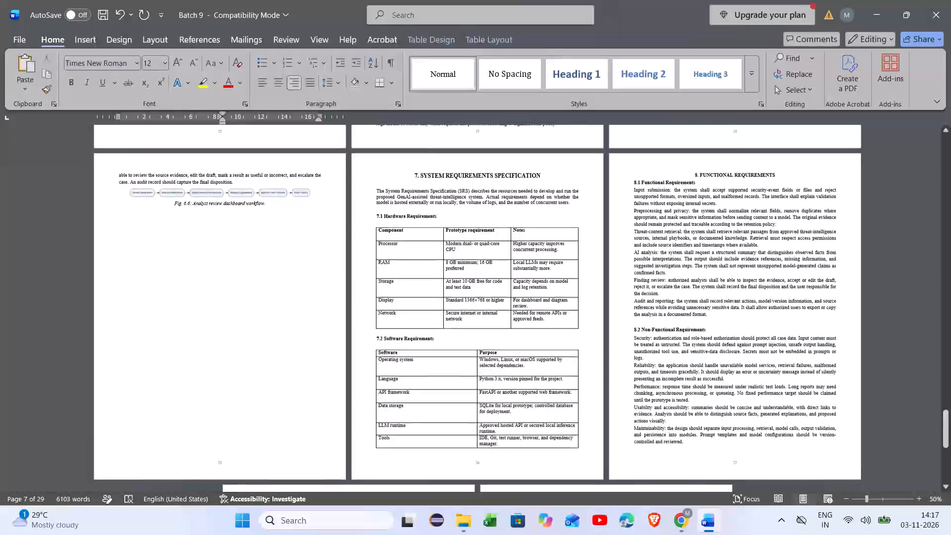
scroll(564, 282, "up", 1)
scroll(472, 239, "up", 1)
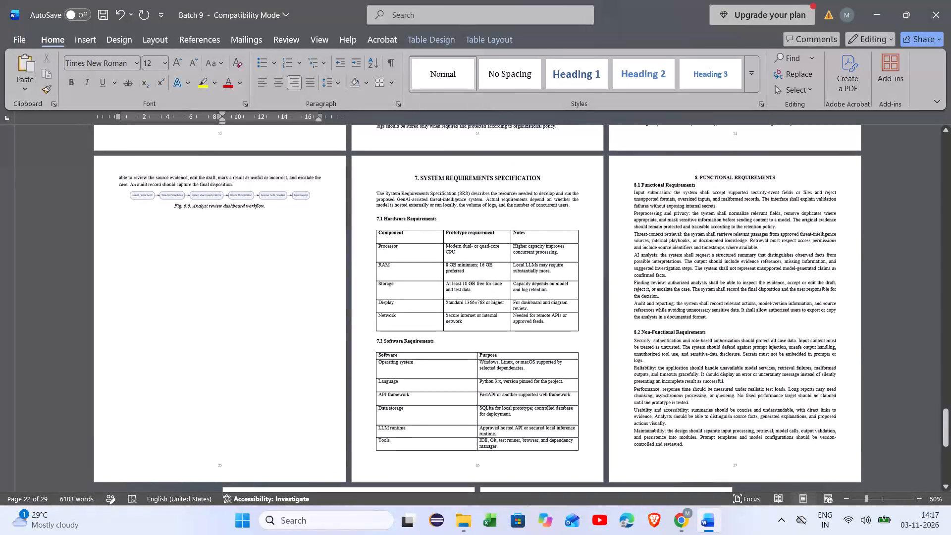
scroll(472, 239, "up", 2)
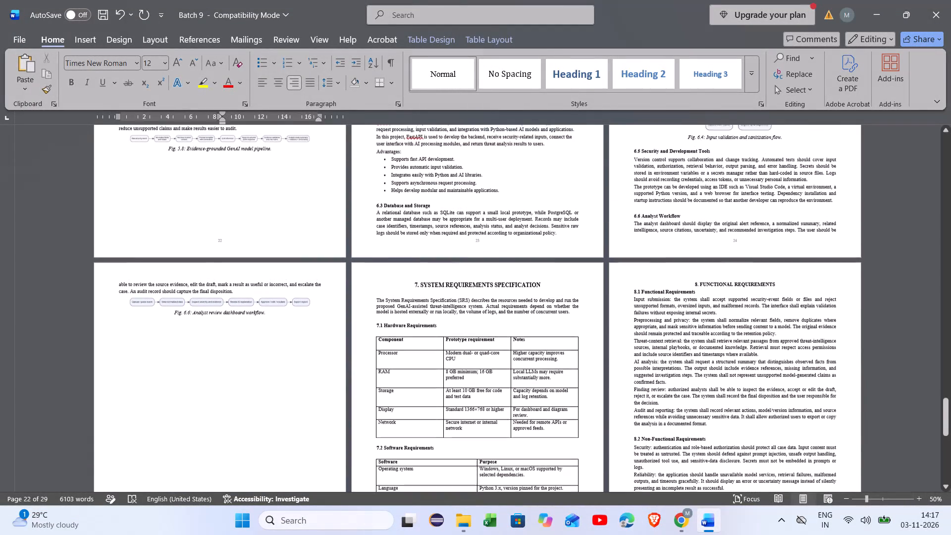
scroll(472, 239, "up", 8)
scroll(472, 239, "up", 20)
scroll(472, 239, "up", 20)
scroll(472, 239, "up", 3)
left_click(472, 239)
scroll(472, 239, "up", 1)
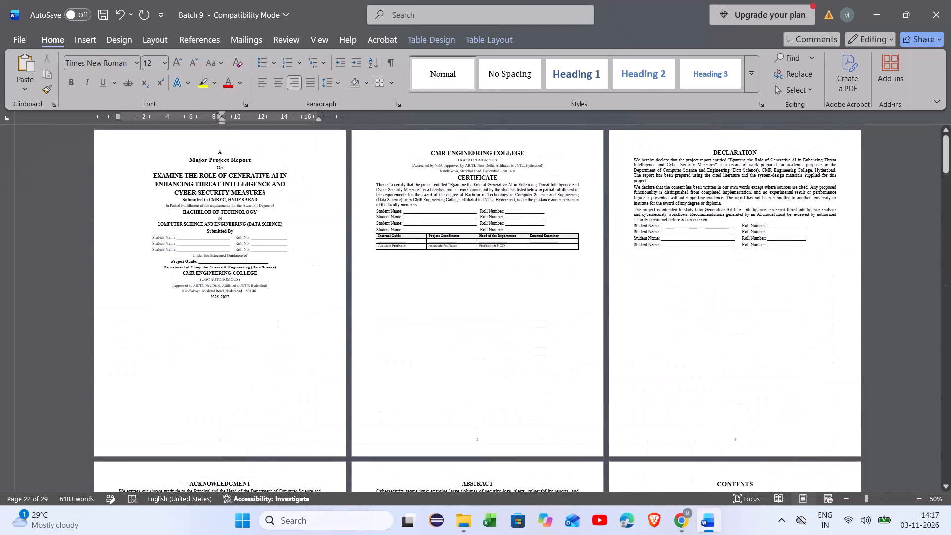
scroll(472, 239, "up", 2)
scroll(472, 239, "down", 8)
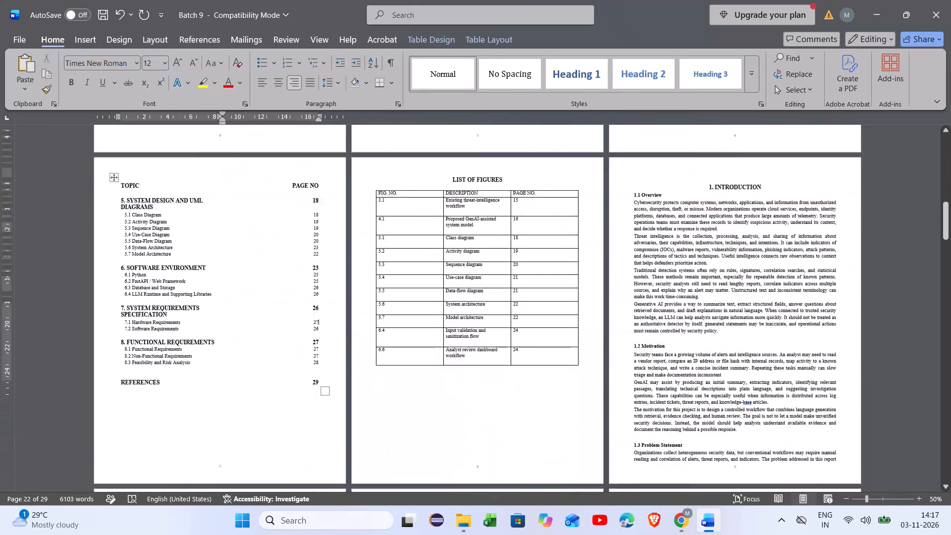
scroll(472, 239, "down", 2)
scroll(375, 201, "up", 1)
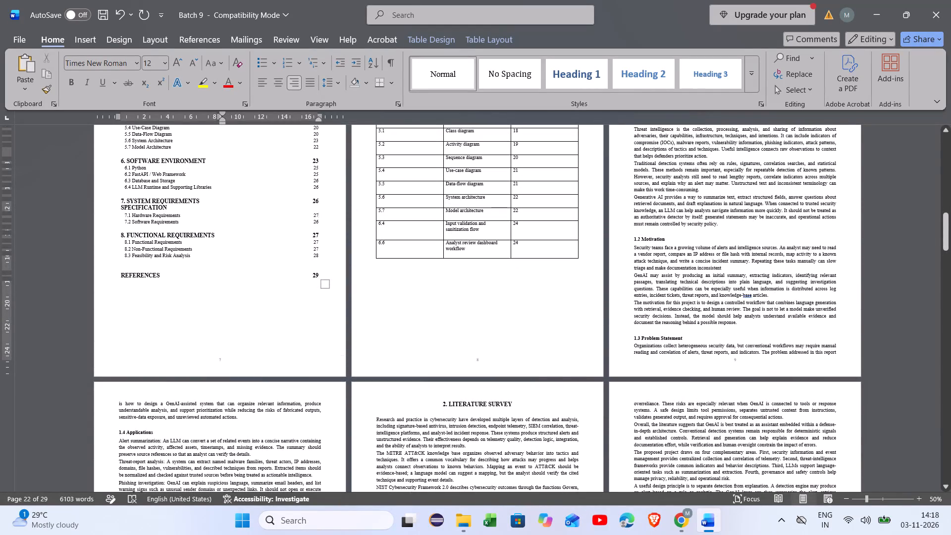
key("BackSpace")
key("6")
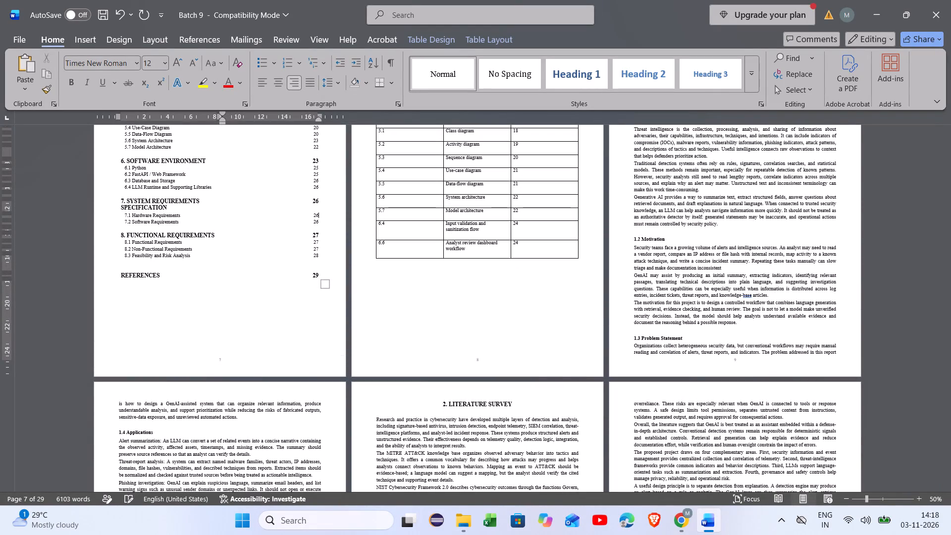
Compare the contents page numbers of the chapter 5 diagram sections with the body pages on which those sections start.
scroll(336, 202, "up", 1)
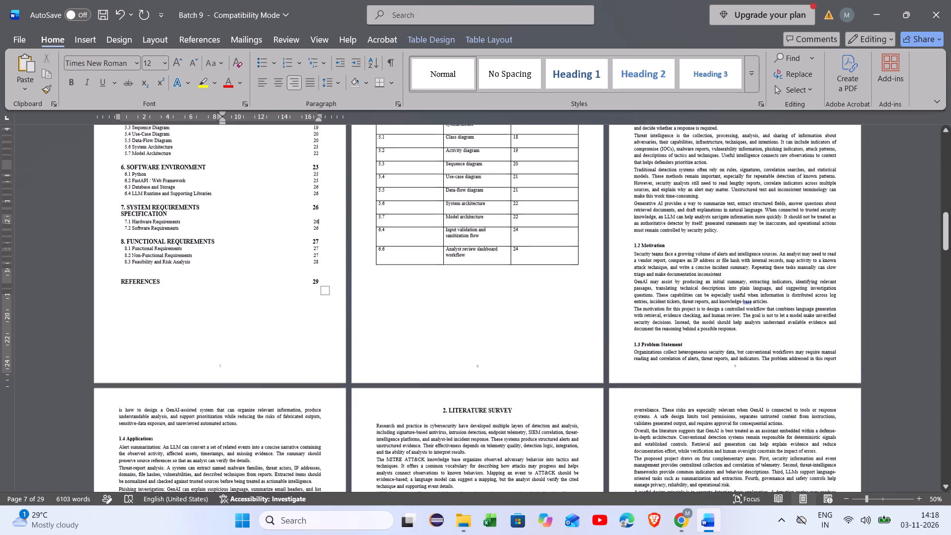
scroll(336, 202, "up", 2)
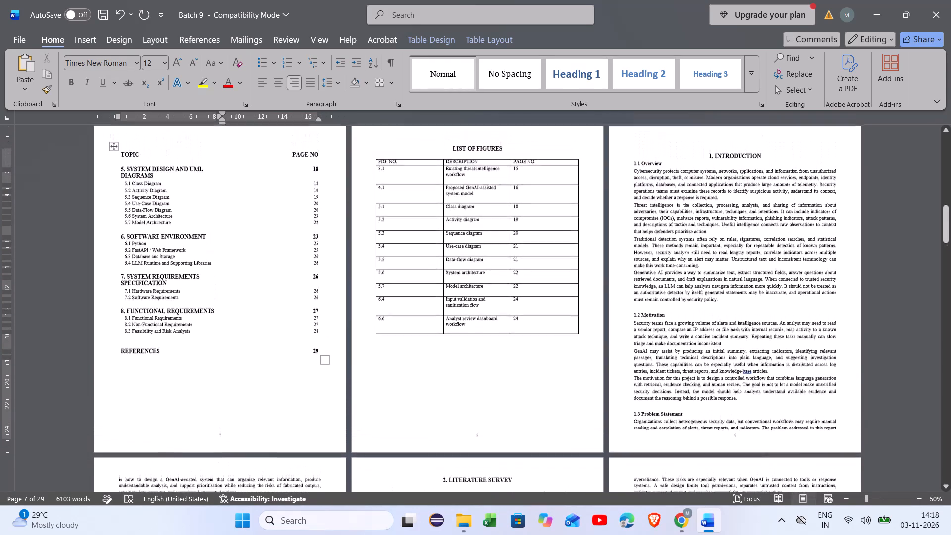
scroll(336, 202, "up", 1)
scroll(434, 367, "down", 1)
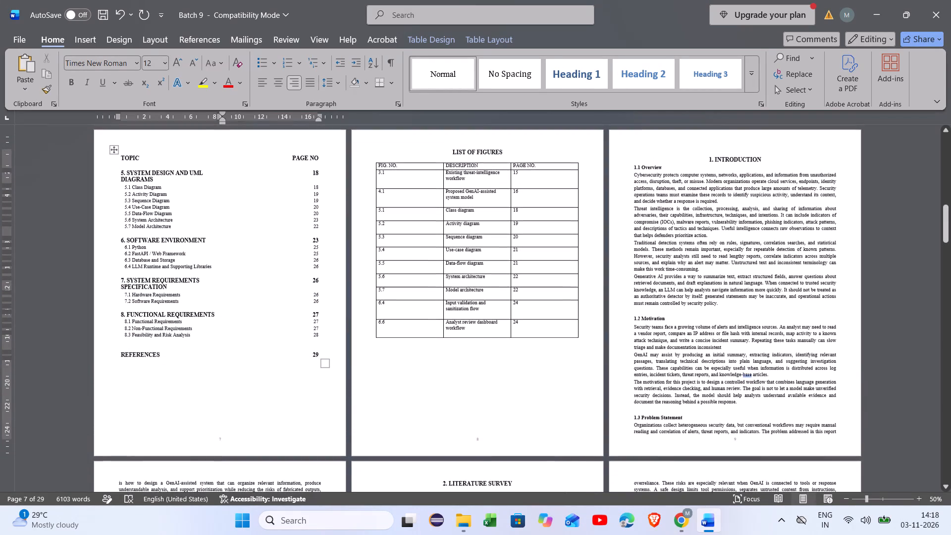
scroll(434, 367, "down", 16)
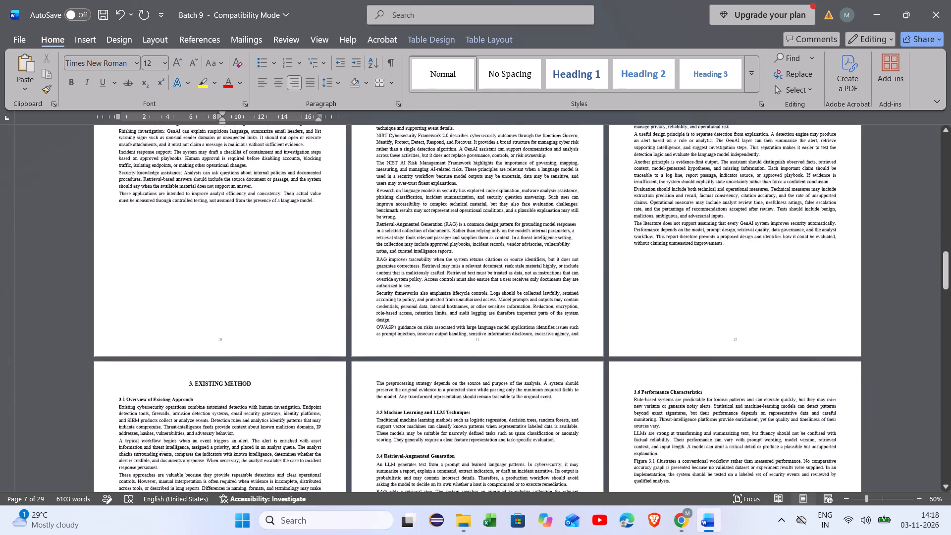
scroll(434, 367, "down", 20)
scroll(434, 367, "down", 1)
scroll(434, 367, "up", 2)
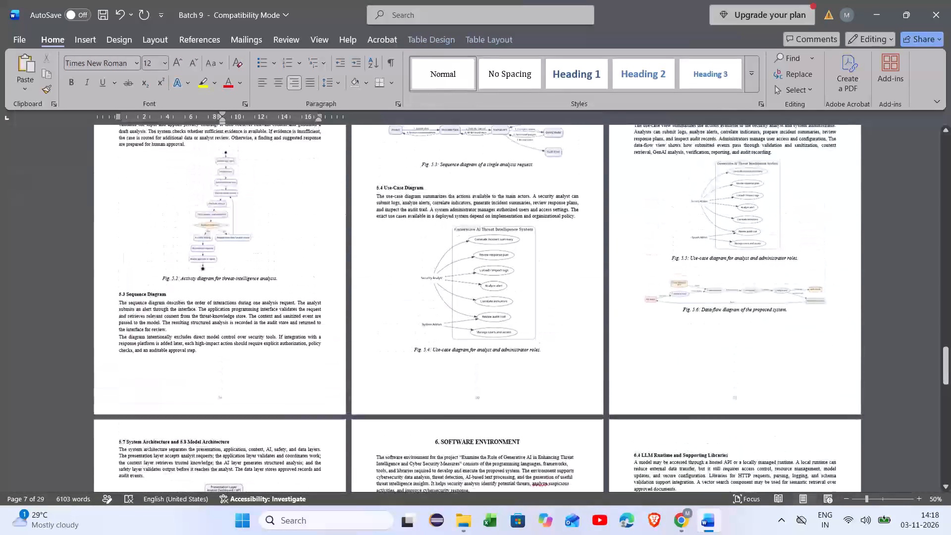
scroll(434, 367, "up", 1)
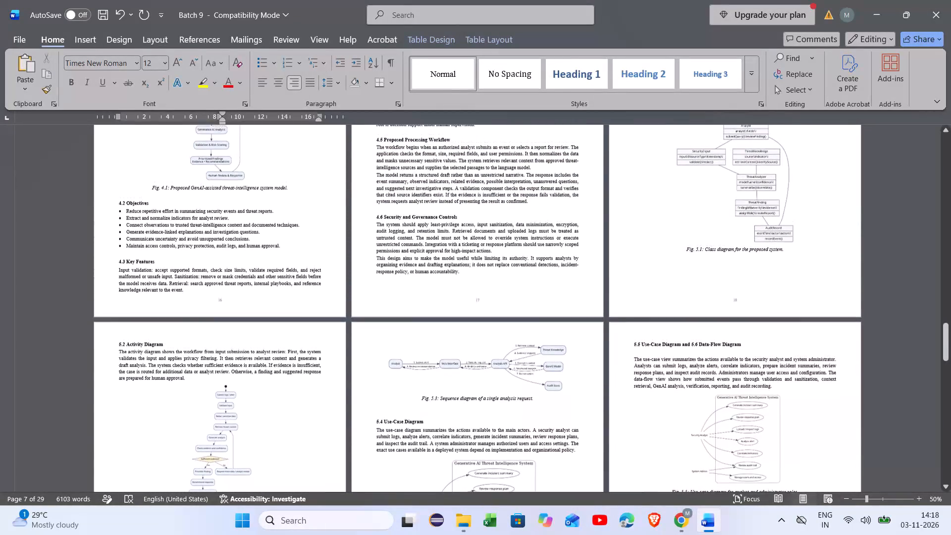
scroll(434, 367, "up", 1)
scroll(434, 367, "down", 2)
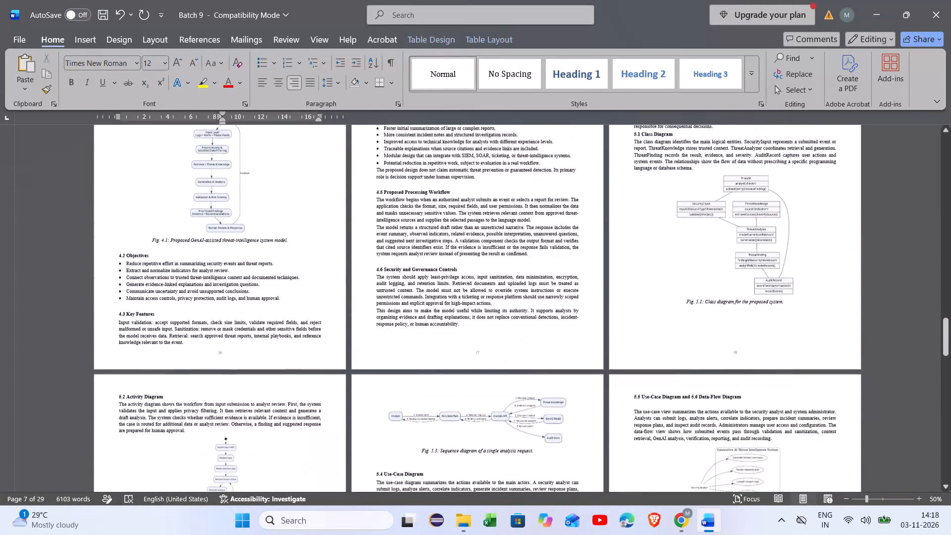
scroll(434, 367, "down", 1)
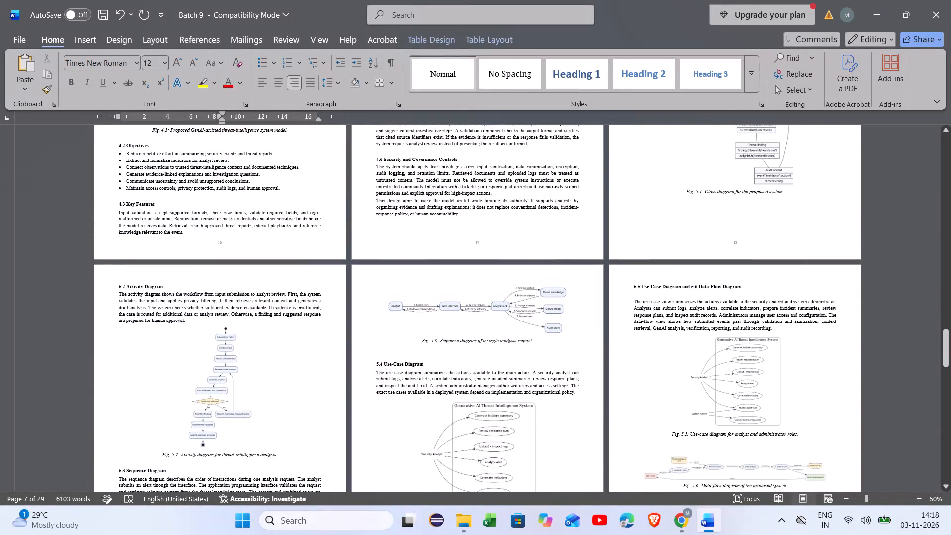
scroll(389, 276, "down", 2)
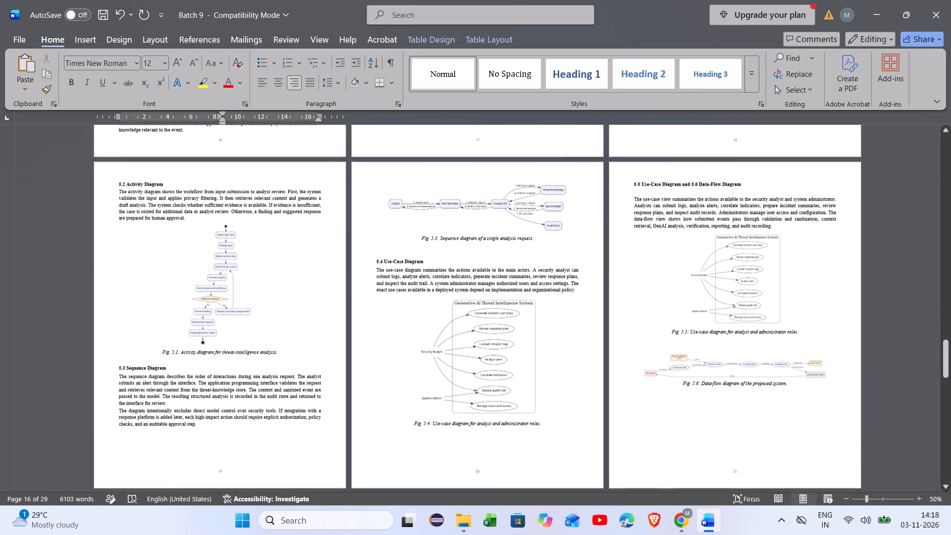
scroll(389, 276, "down", 1)
scroll(389, 276, "up", 8)
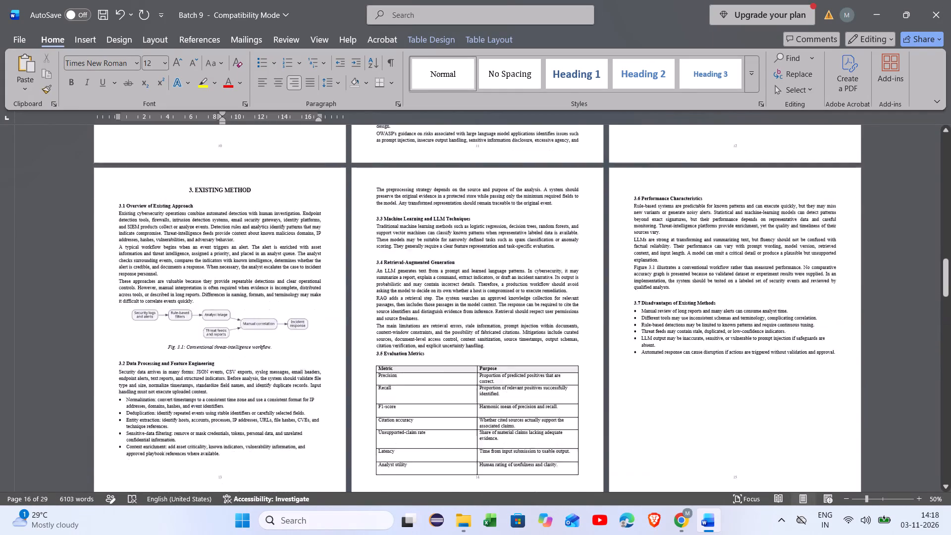
scroll(389, 276, "up", 4)
scroll(389, 276, "down", 2)
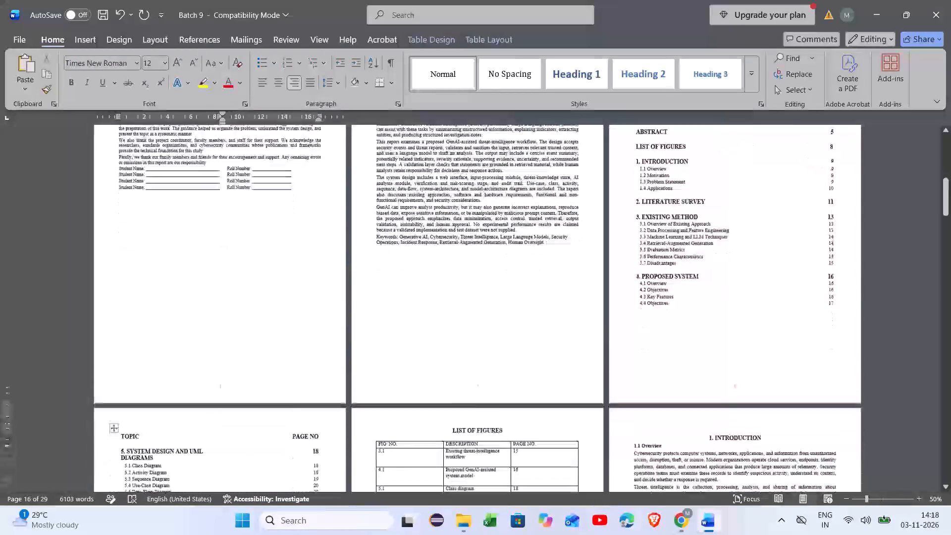
scroll(389, 276, "down", 1)
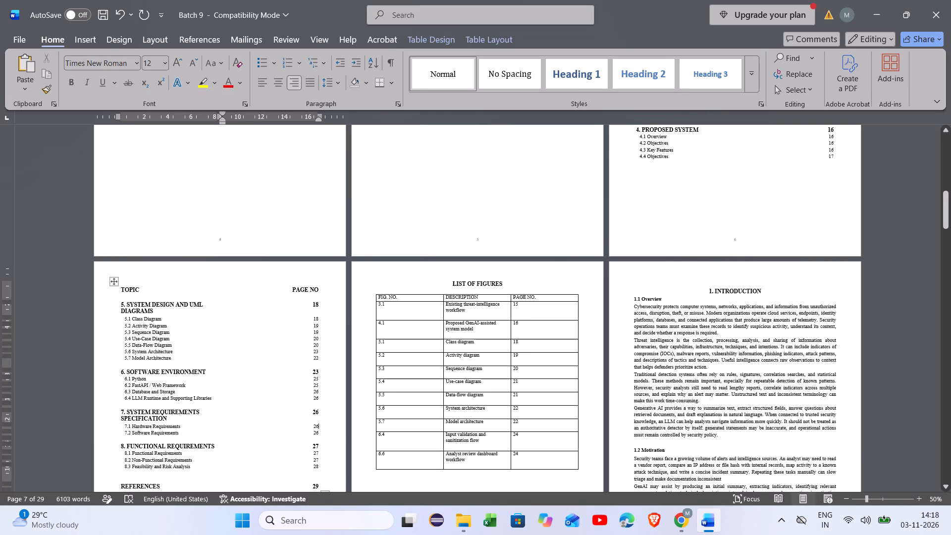
Check the body page of the data-flow diagram section and set the contents page number of 5.5 Data-Flow Diagram to 21.
scroll(472, 426, "down", 10)
scroll(472, 426, "right", 1)
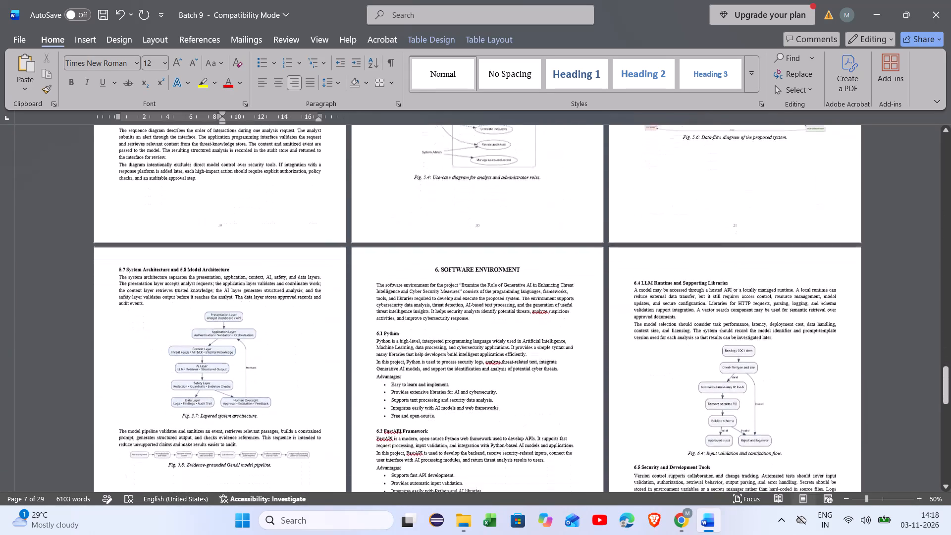
scroll(472, 426, "right", 1)
scroll(472, 426, "up", 1)
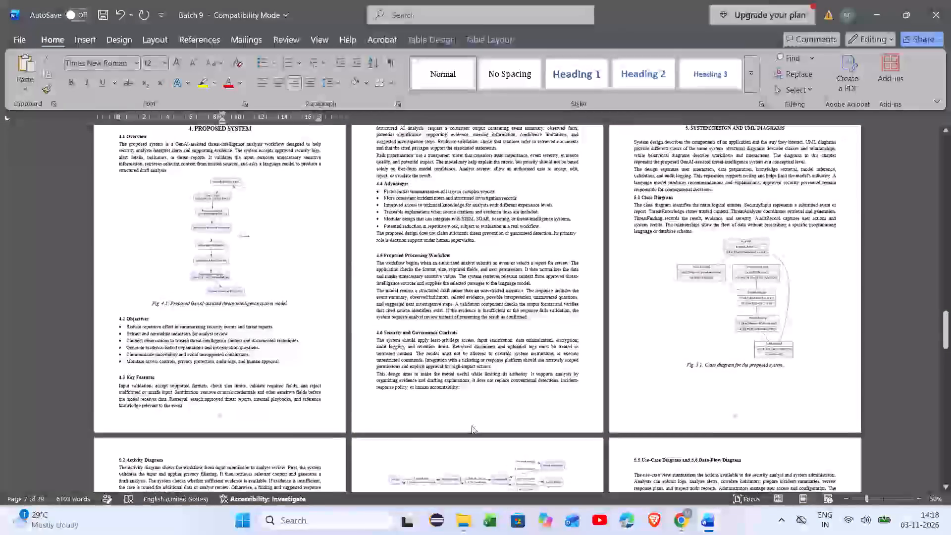
scroll(472, 426, "up", 1)
scroll(472, 426, "down", 3)
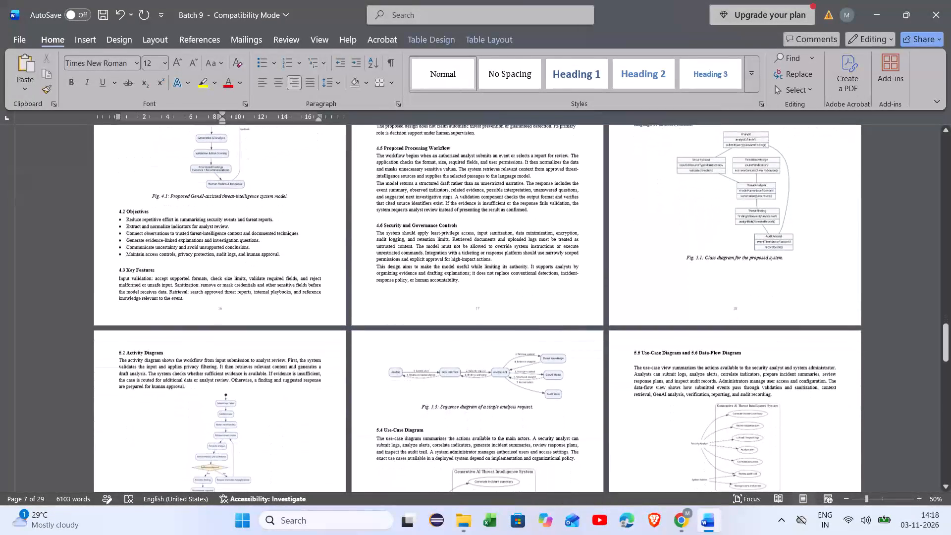
scroll(472, 426, "down", 3)
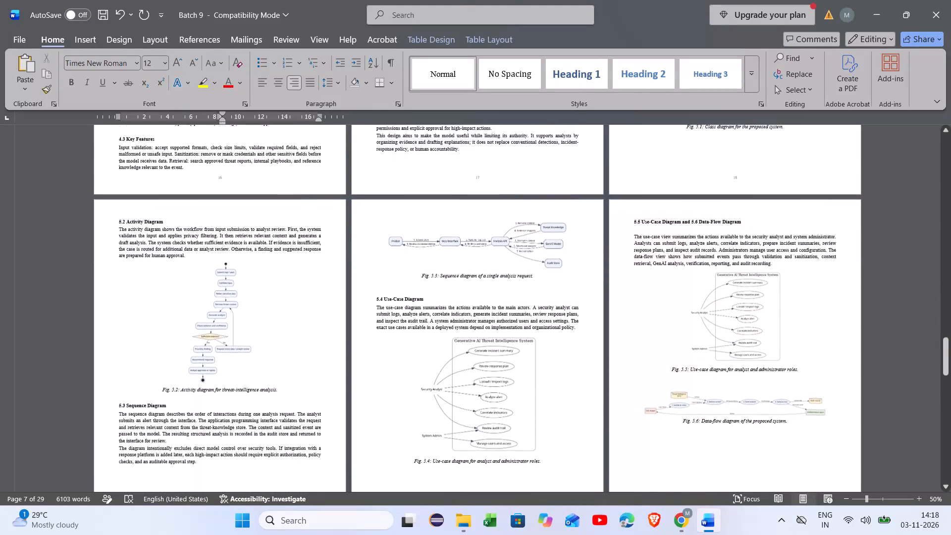
scroll(472, 426, "down", 1)
scroll(472, 426, "right", 1)
scroll(472, 426, "down", 1)
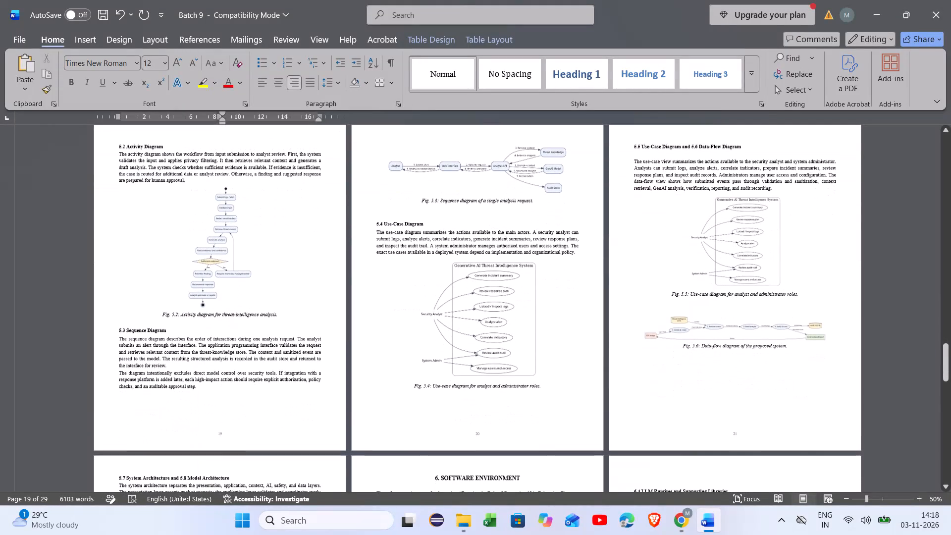
scroll(472, 426, "down", 1)
scroll(472, 426, "up", 2)
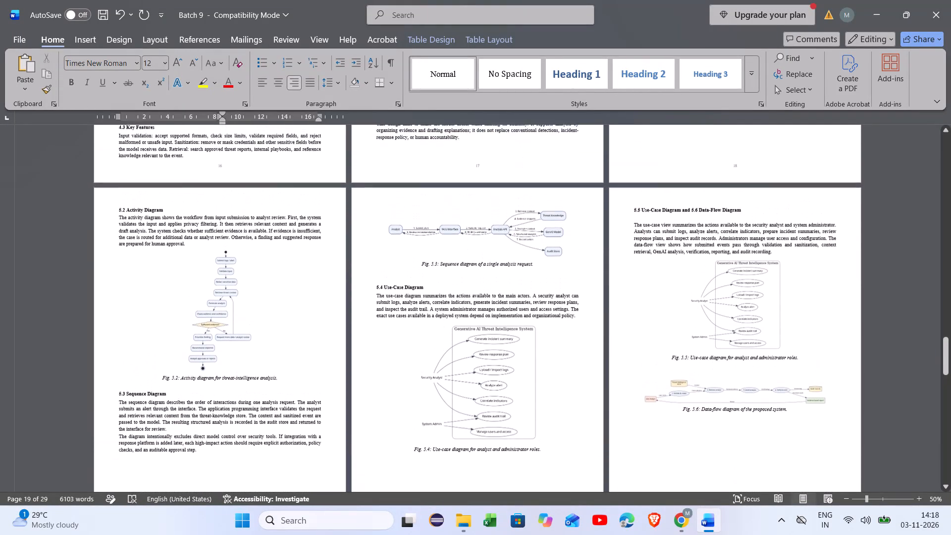
scroll(472, 426, "up", 3)
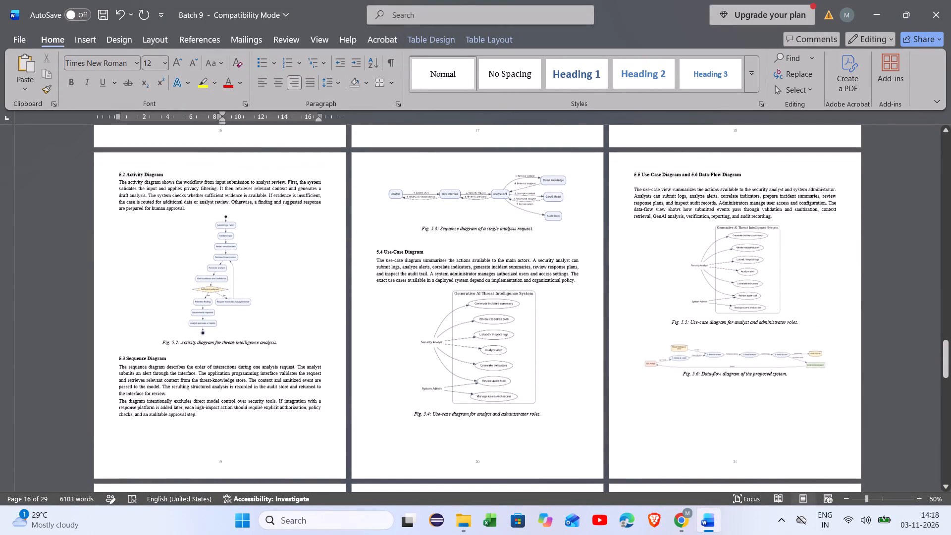
scroll(472, 426, "up", 15)
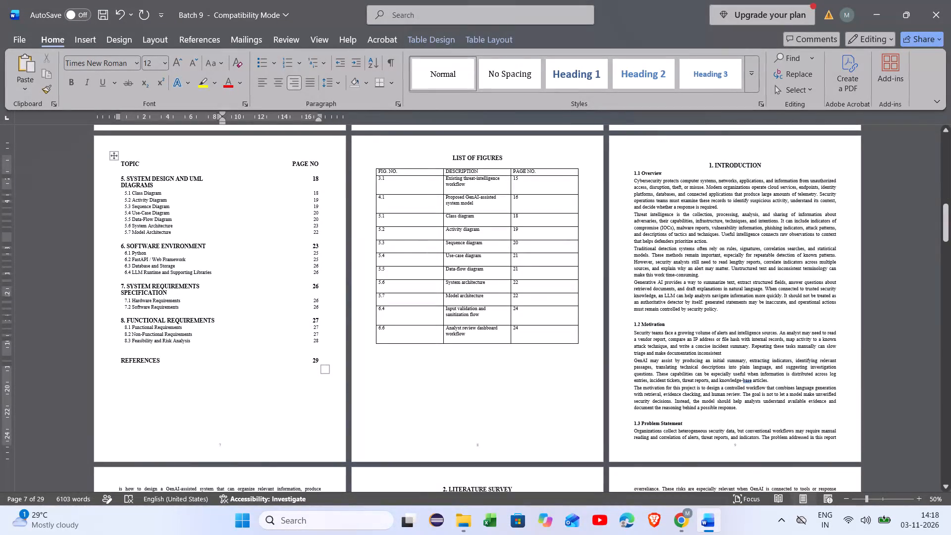
left_click(320, 219)
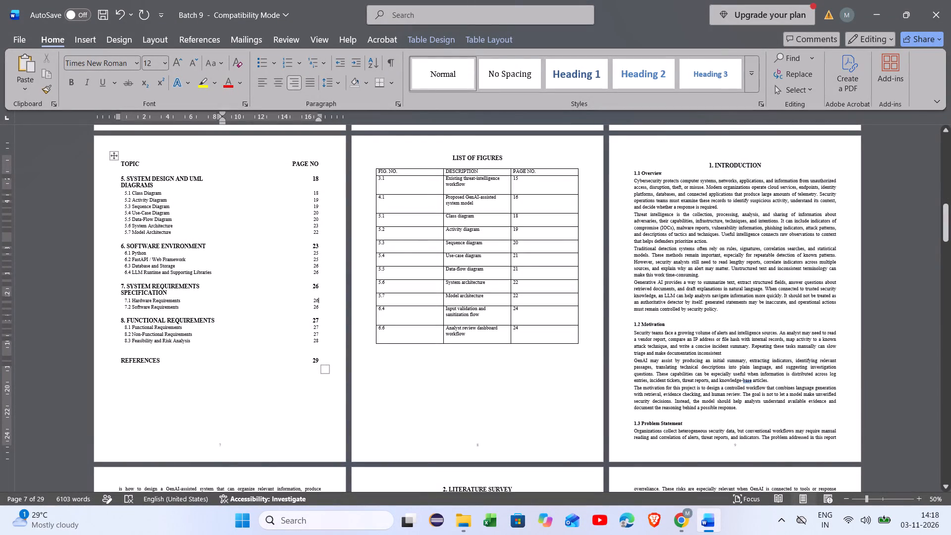
left_click(317, 219)
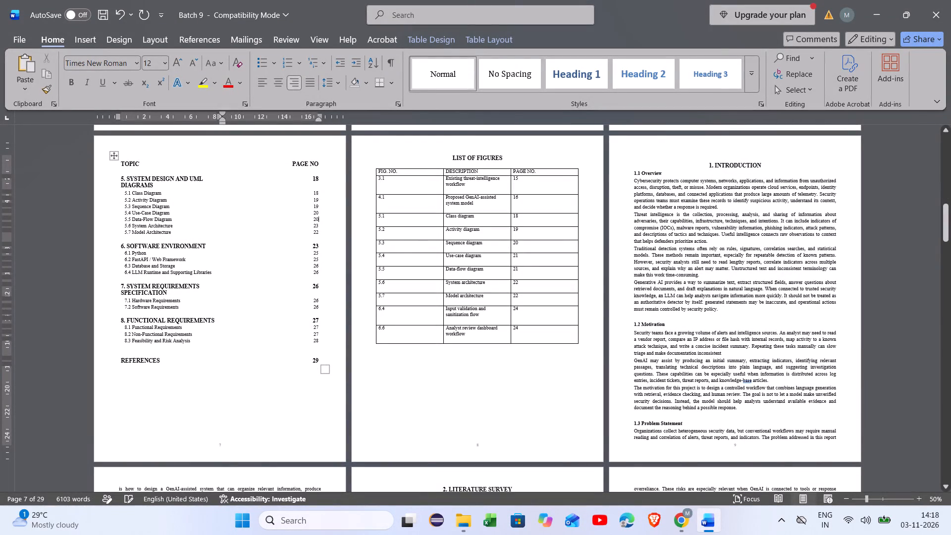
key("BackSpace")
key("1")
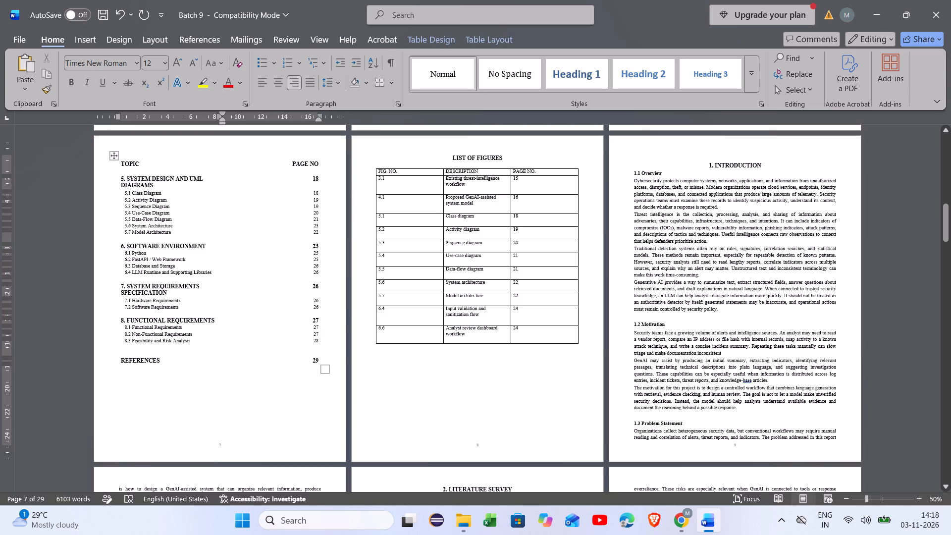
Check the body pages of the use-case, data-flow, system architecture and model architecture sections against their entries in the contents.
scroll(618, 300, "down", 14)
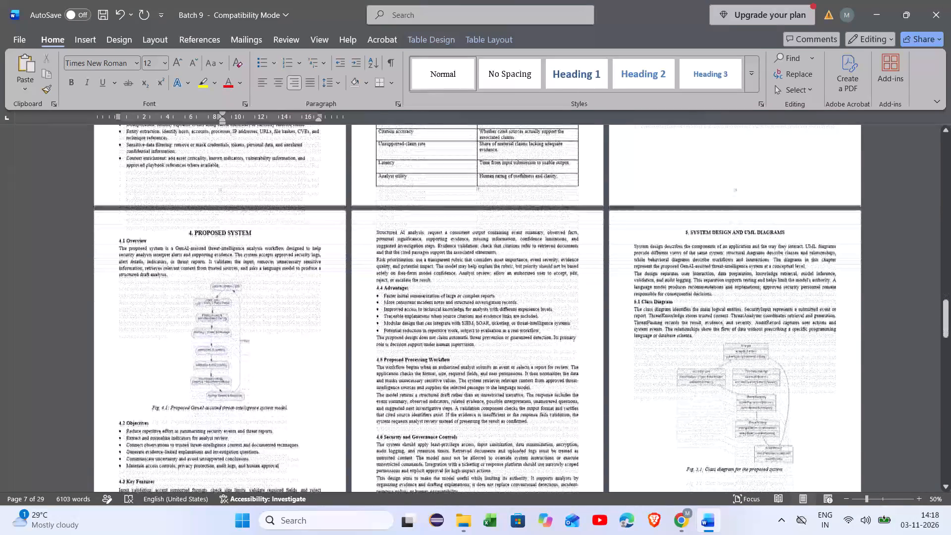
scroll(618, 300, "down", 2)
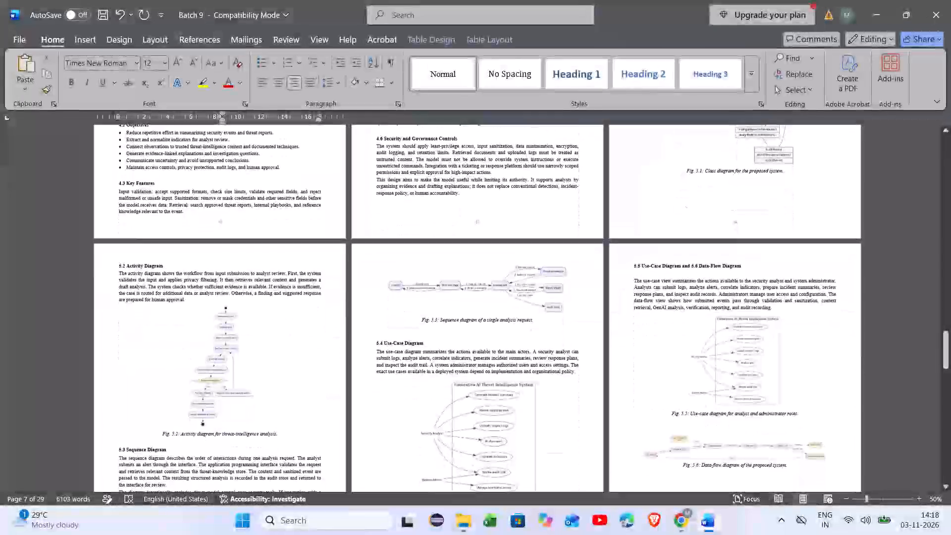
scroll(618, 300, "down", 1)
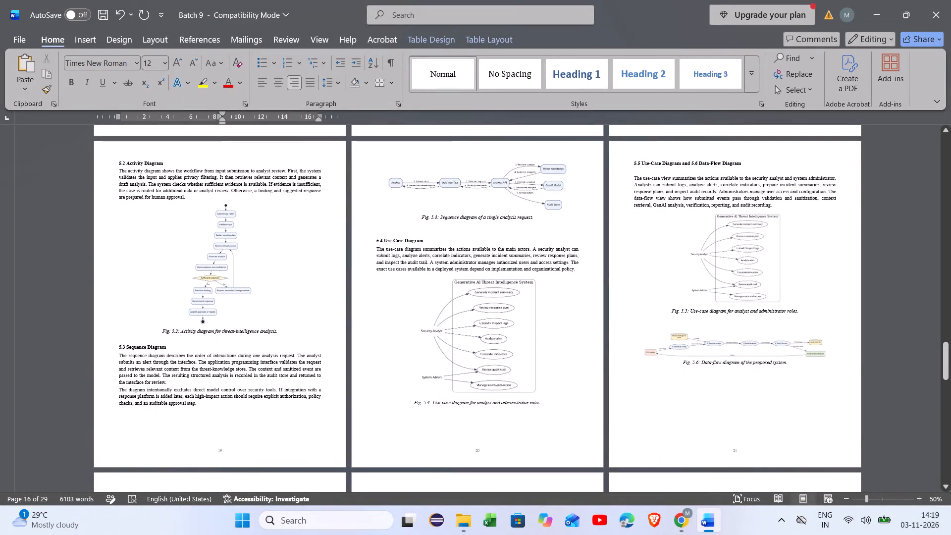
scroll(531, 264, "up", 1)
scroll(531, 264, "down", 1)
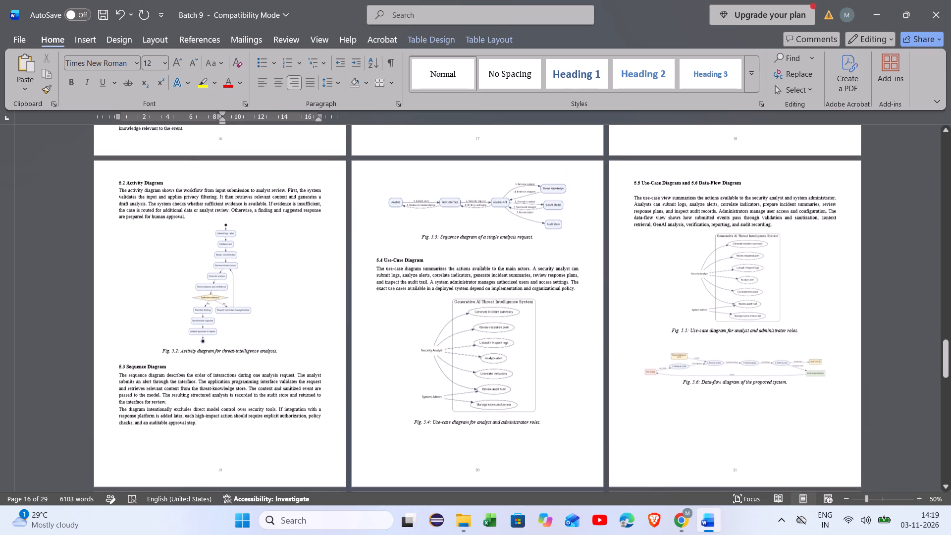
scroll(531, 264, "down", 1)
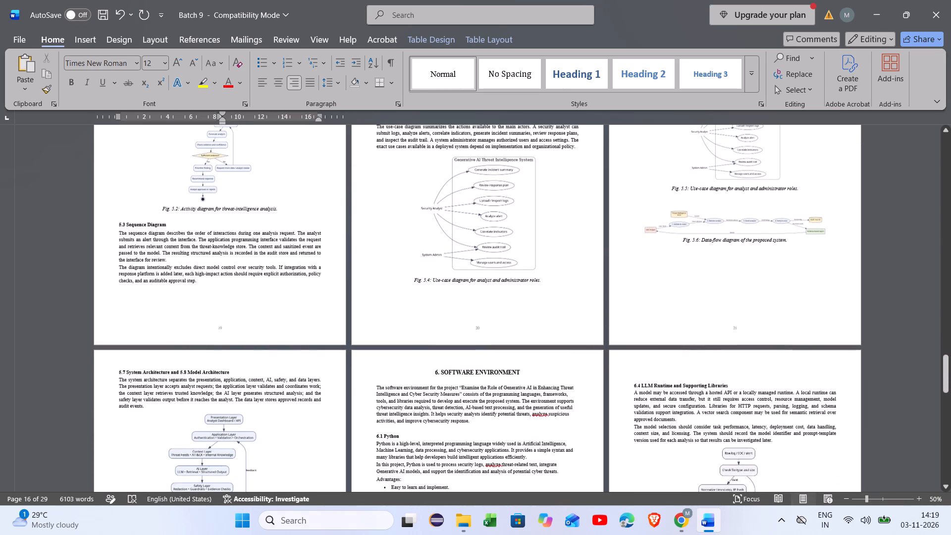
scroll(531, 264, "up", 1)
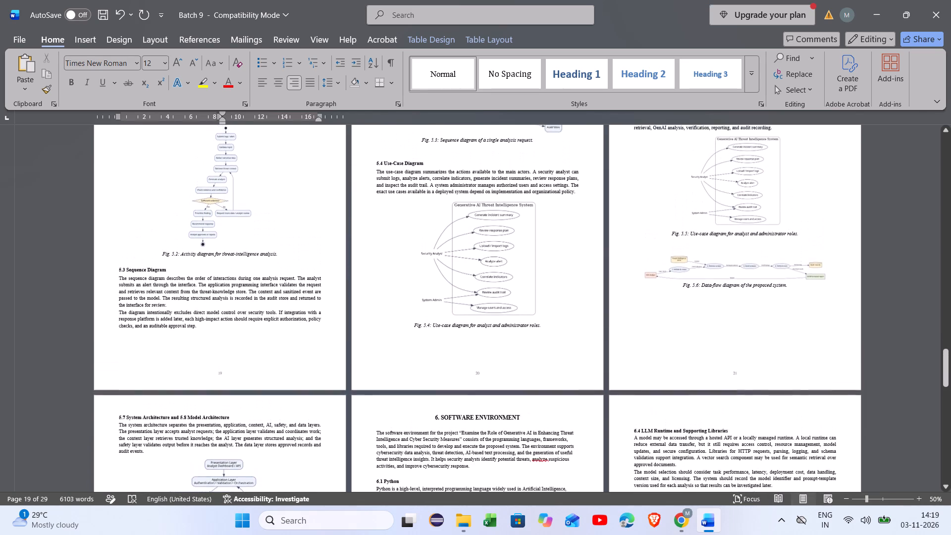
scroll(531, 264, "up", 1)
scroll(531, 264, "right", 2)
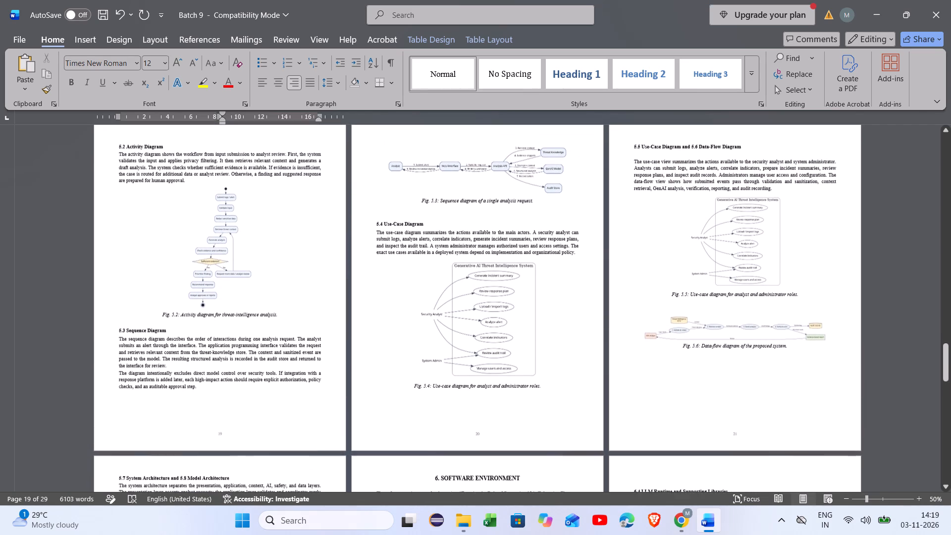
scroll(531, 264, "right", 1)
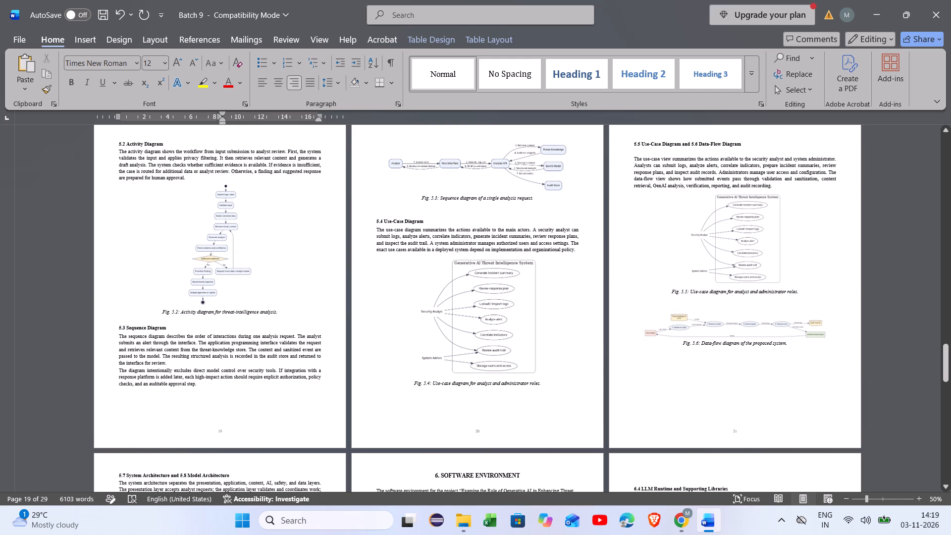
scroll(531, 264, "right", 1)
scroll(531, 264, "up", 13)
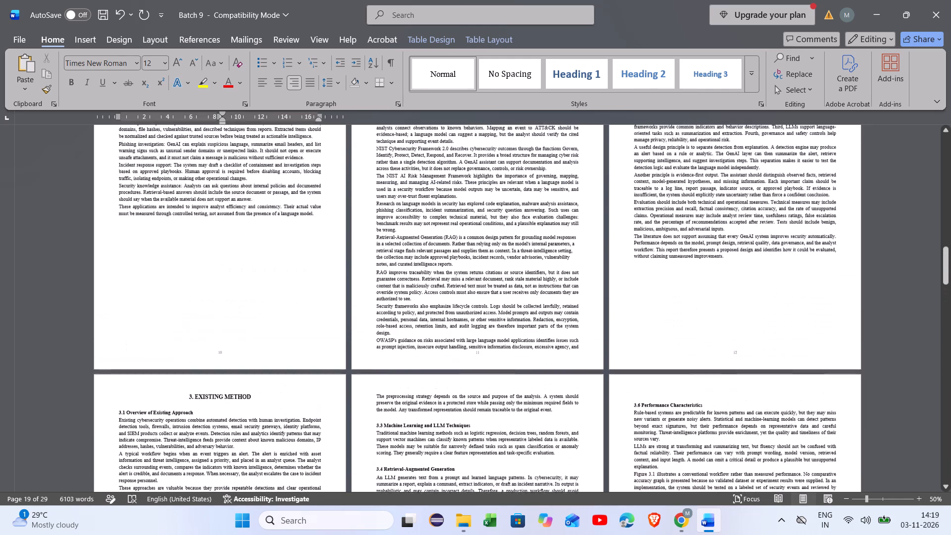
scroll(531, 264, "up", 6)
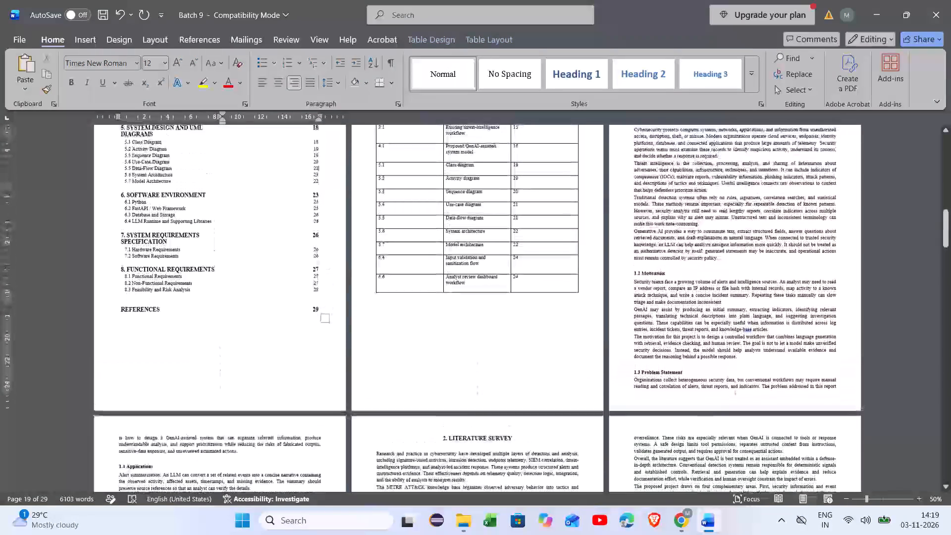
scroll(531, 264, "up", 1)
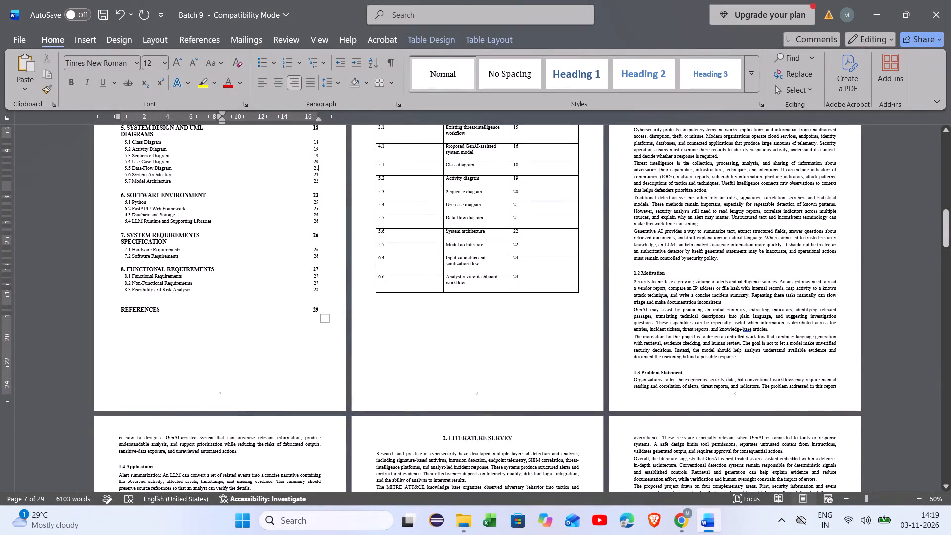
Set the contents page number of 5.6 System Architecture to 21.
left_click(320, 174)
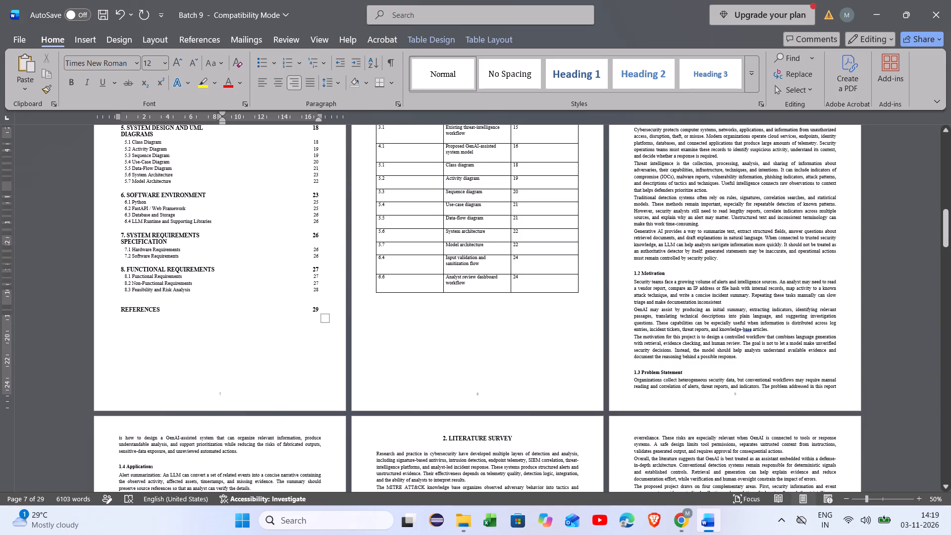
left_click(318, 175)
key("BackSpace")
key("1")
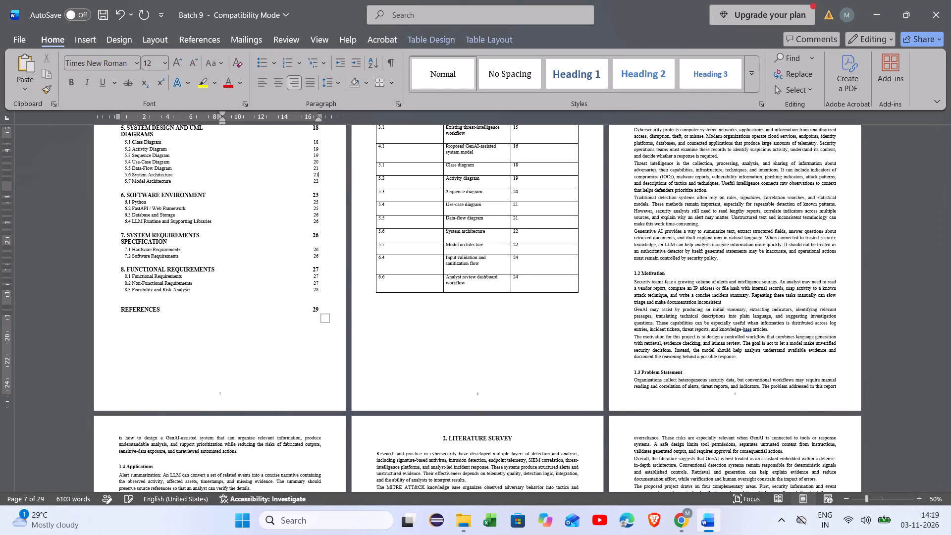
Check the body pages on which the system architecture, model architecture and software environment sections start.
scroll(442, 338, "down", 5)
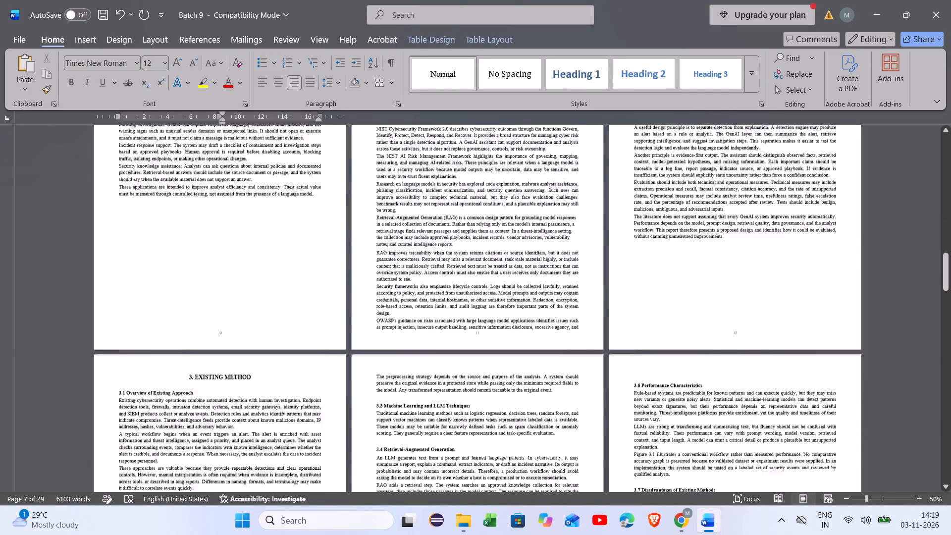
scroll(442, 338, "down", 4)
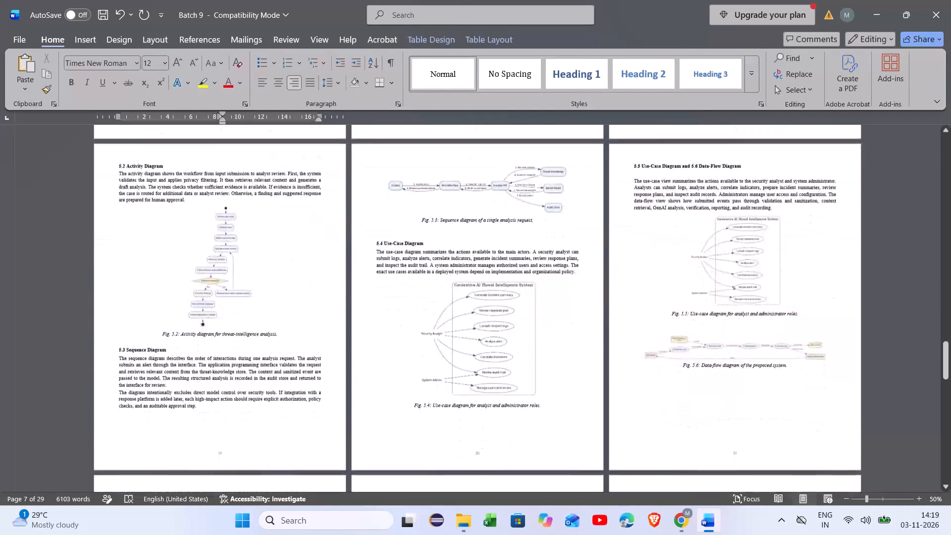
scroll(442, 338, "down", 2)
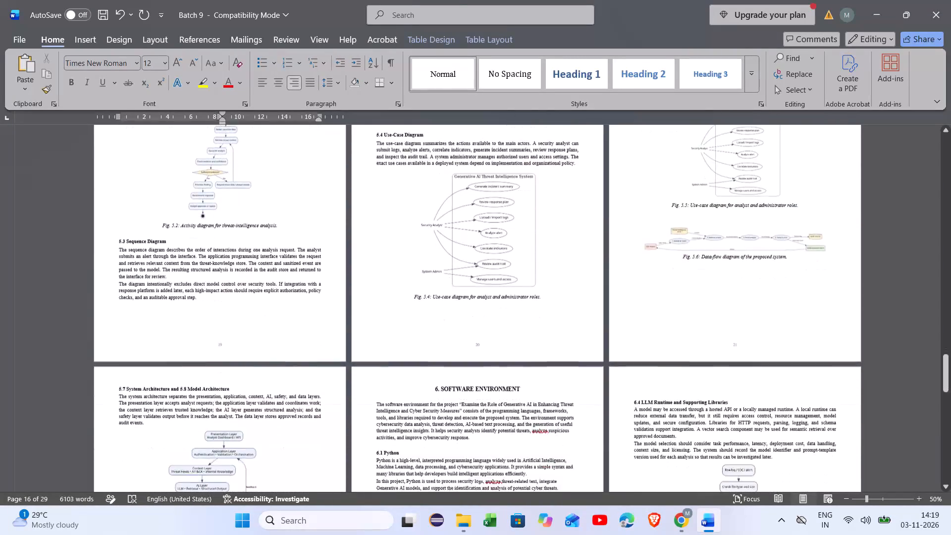
scroll(442, 338, "down", 4)
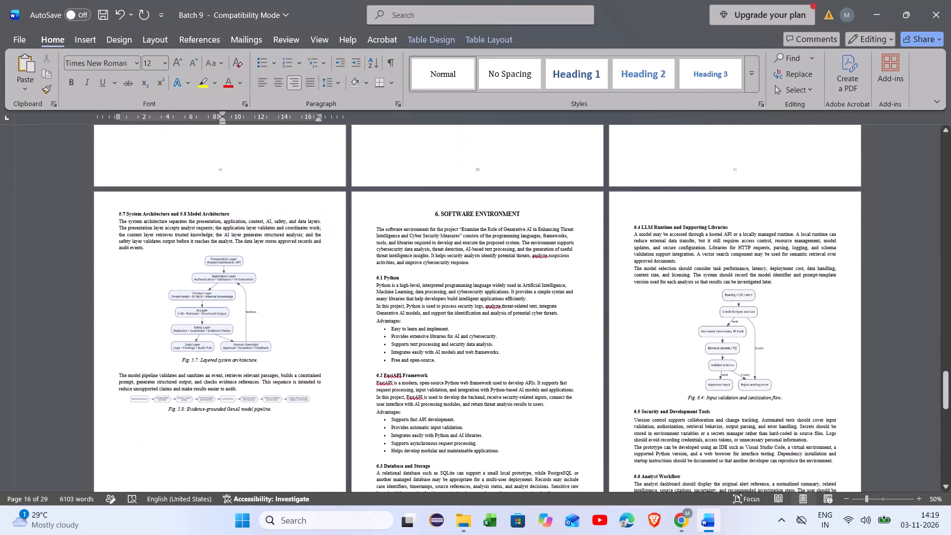
scroll(442, 338, "down", 2)
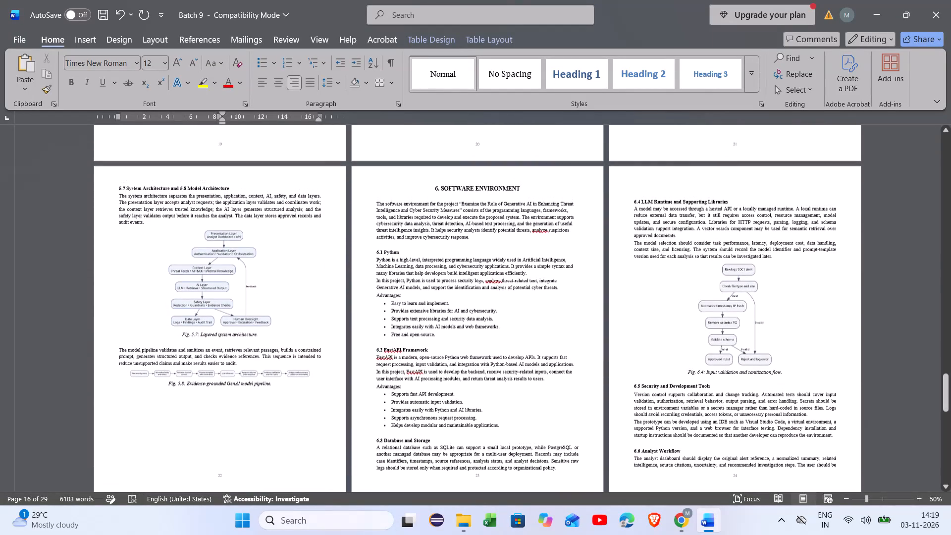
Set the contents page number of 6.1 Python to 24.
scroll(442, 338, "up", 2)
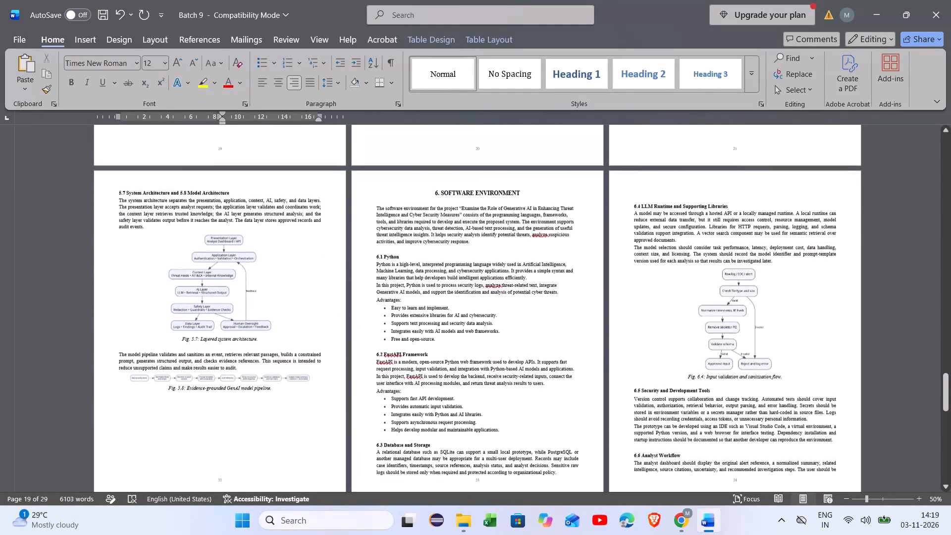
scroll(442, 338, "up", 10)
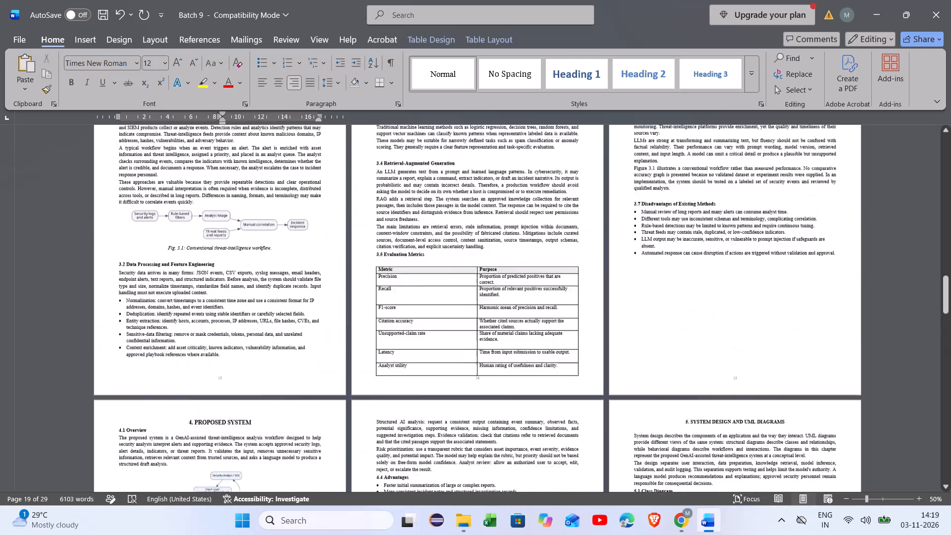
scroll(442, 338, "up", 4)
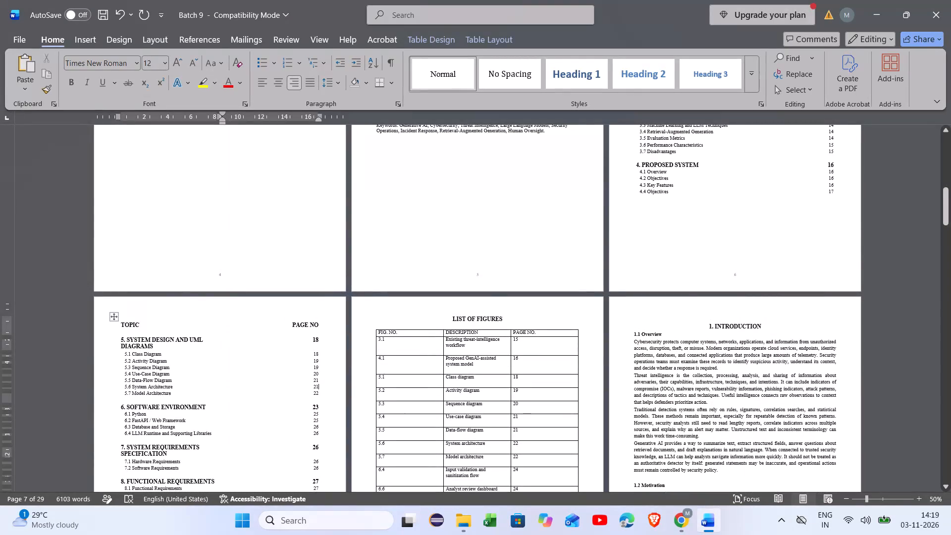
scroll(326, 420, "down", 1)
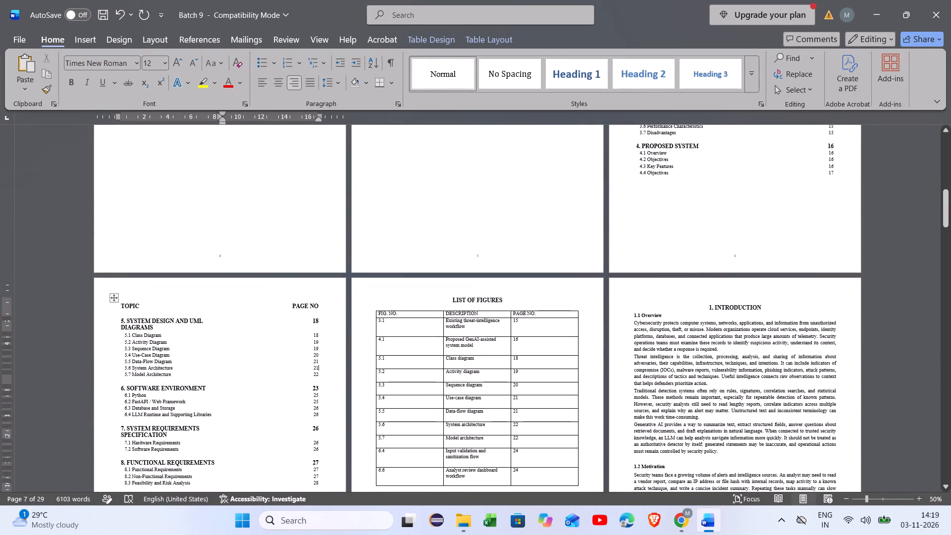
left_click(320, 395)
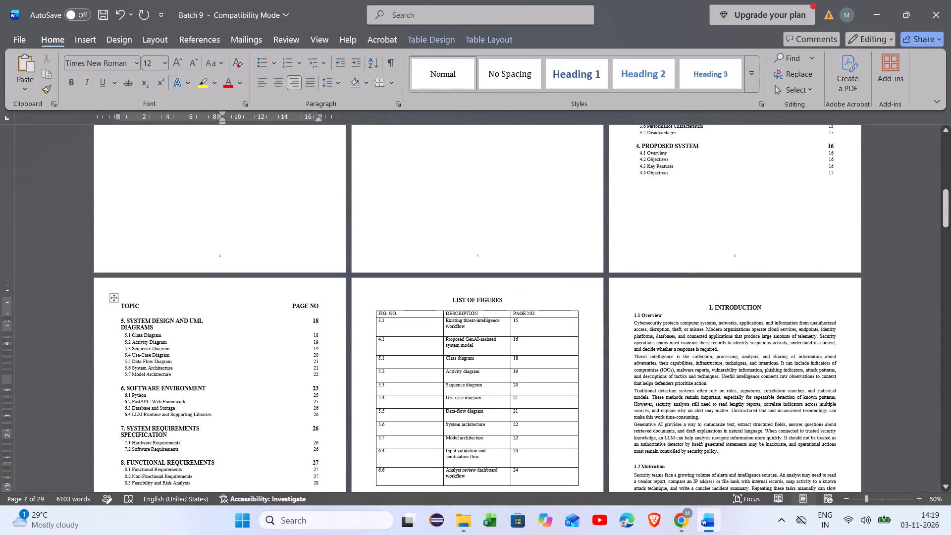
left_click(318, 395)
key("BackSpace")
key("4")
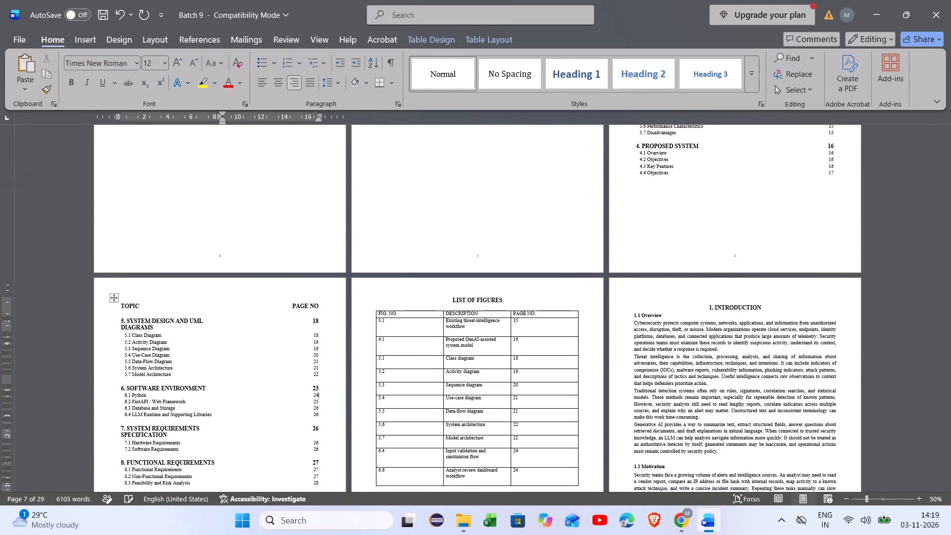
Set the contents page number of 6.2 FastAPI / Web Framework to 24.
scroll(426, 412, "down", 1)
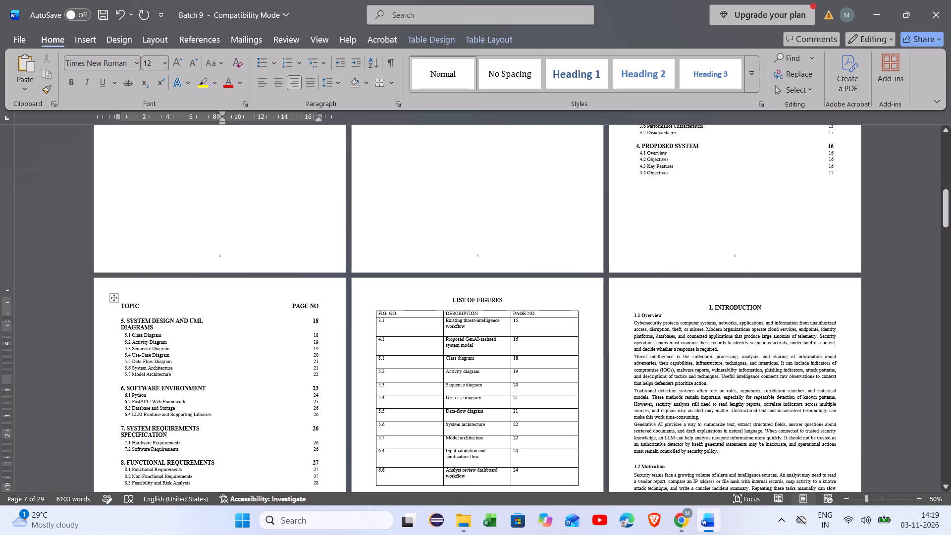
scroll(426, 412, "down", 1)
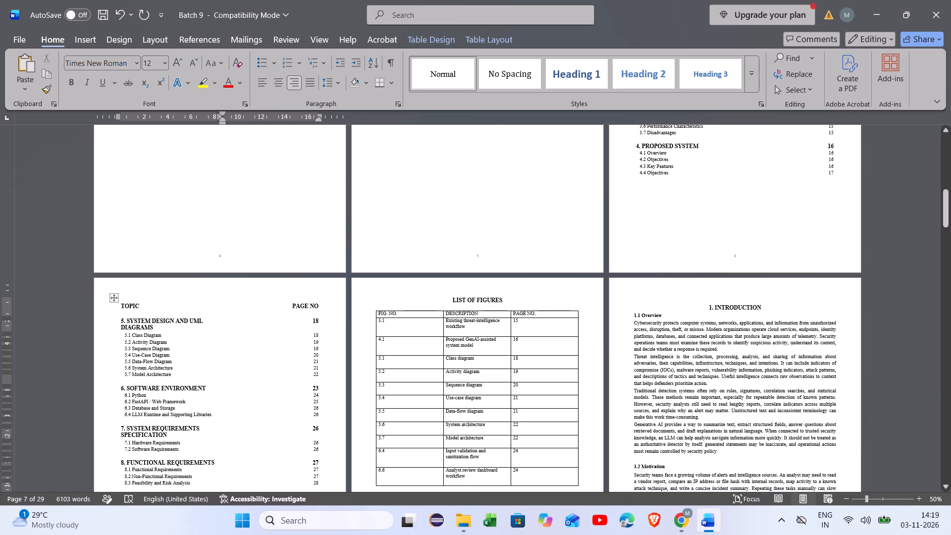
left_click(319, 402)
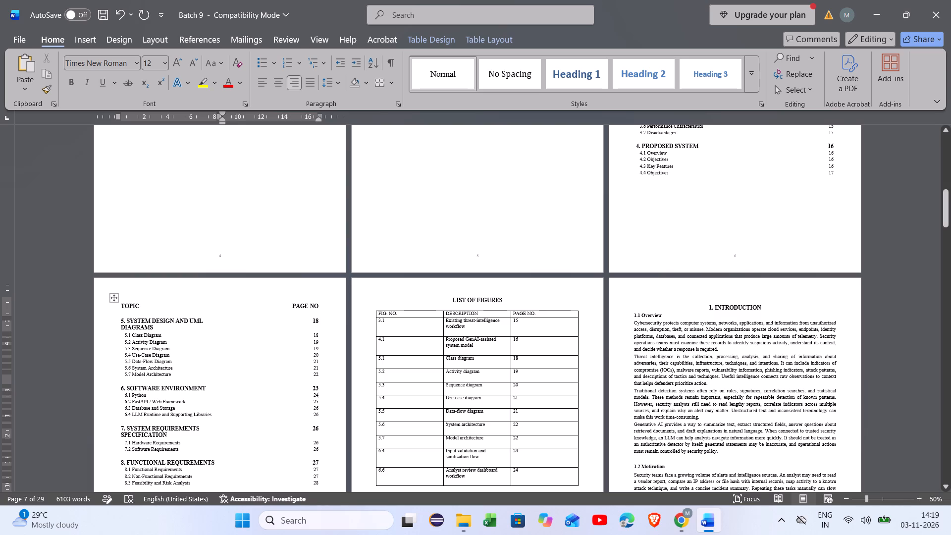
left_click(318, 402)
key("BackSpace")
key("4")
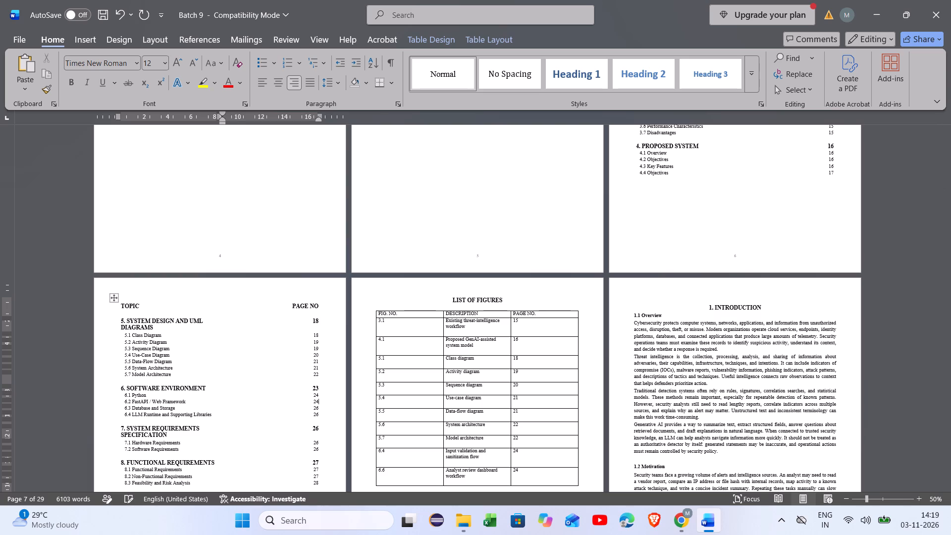
Check the body page numbers of the chapter 6 software environment sections and the chapters that follow.
scroll(558, 377, "down", 11)
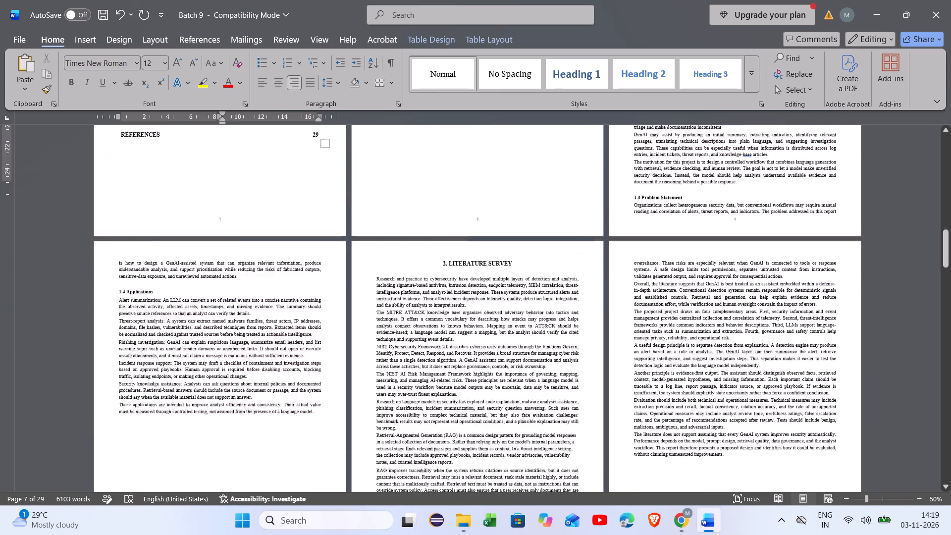
scroll(558, 377, "down", 9)
scroll(558, 377, "up", 1)
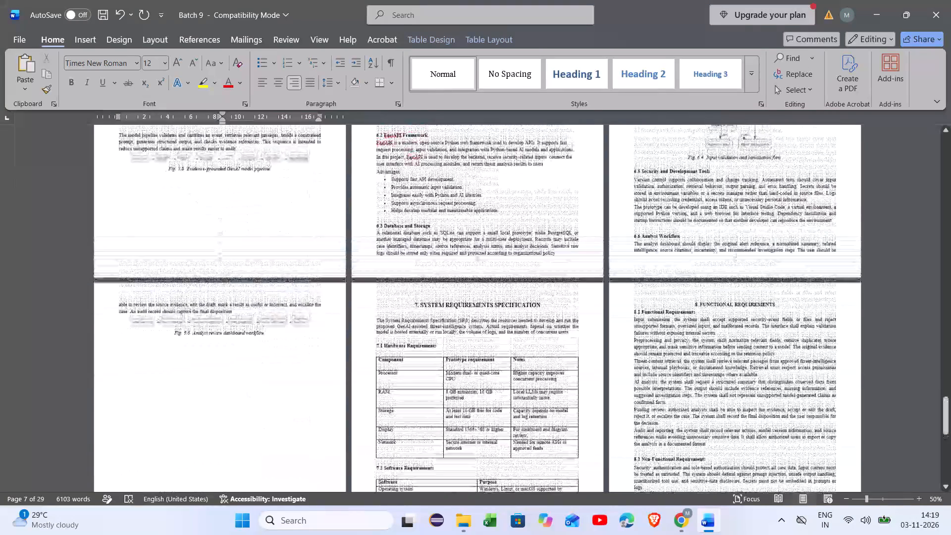
scroll(558, 377, "up", 2)
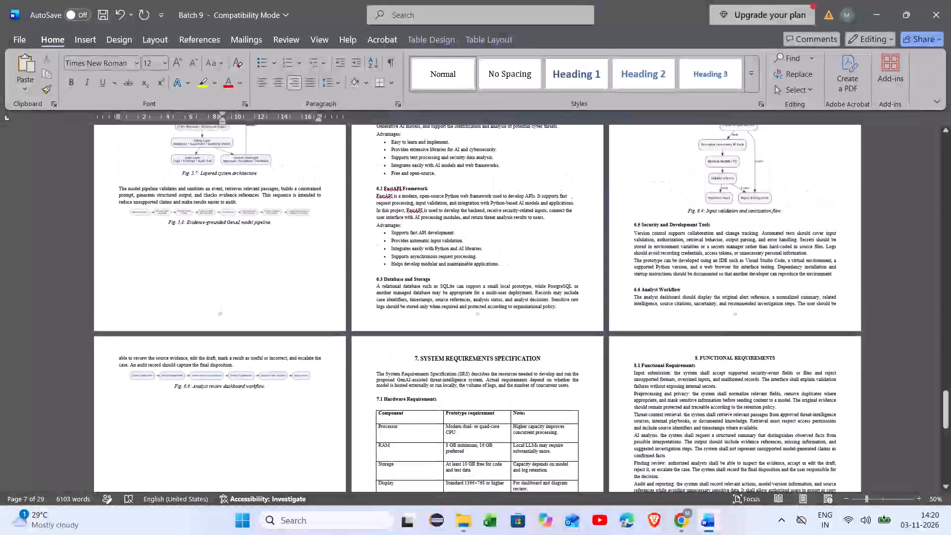
scroll(526, 283, "up", 1)
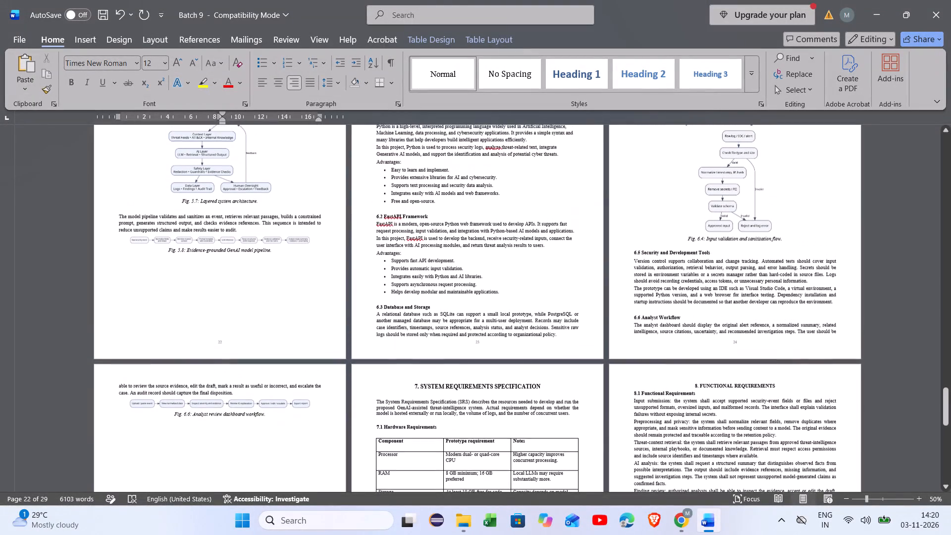
scroll(526, 283, "up", 1)
scroll(526, 283, "right", 1)
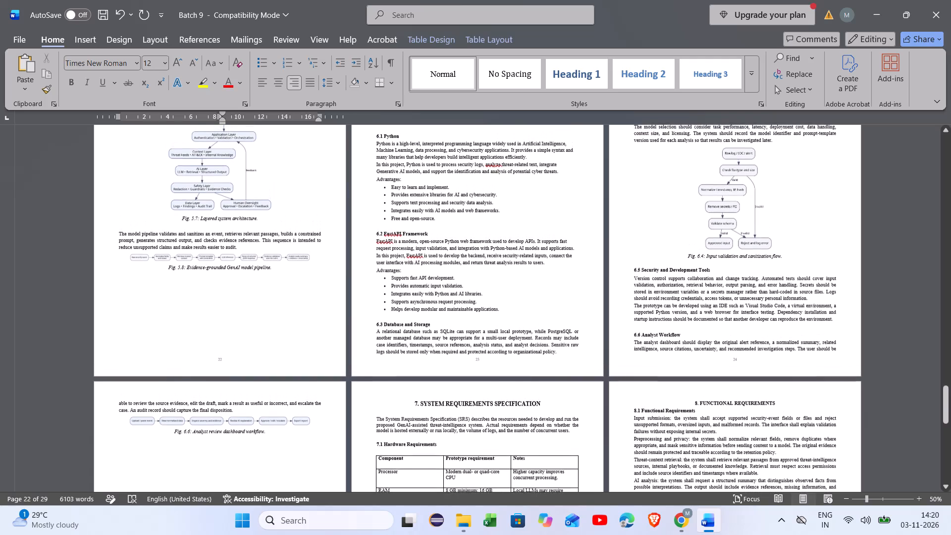
scroll(526, 283, "right", 1)
scroll(526, 283, "down", 1)
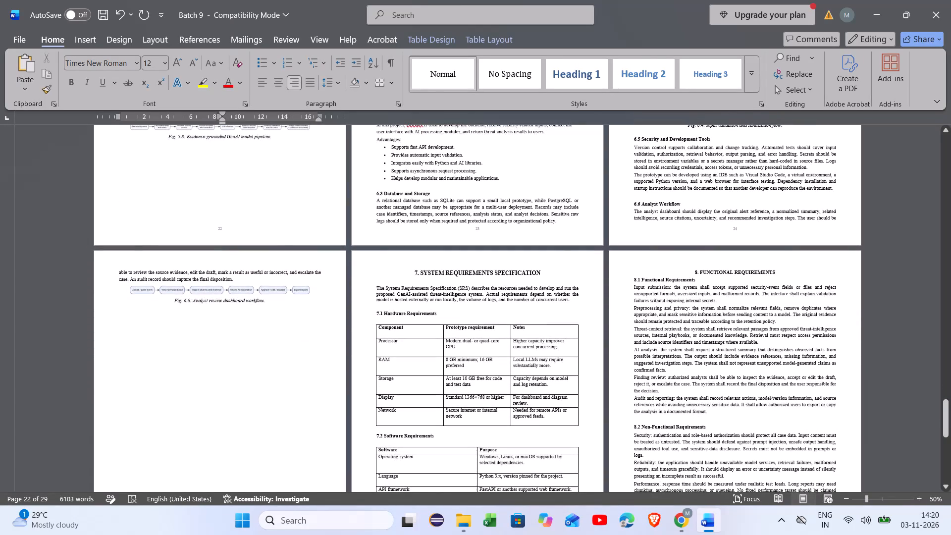
scroll(526, 283, "down", 4)
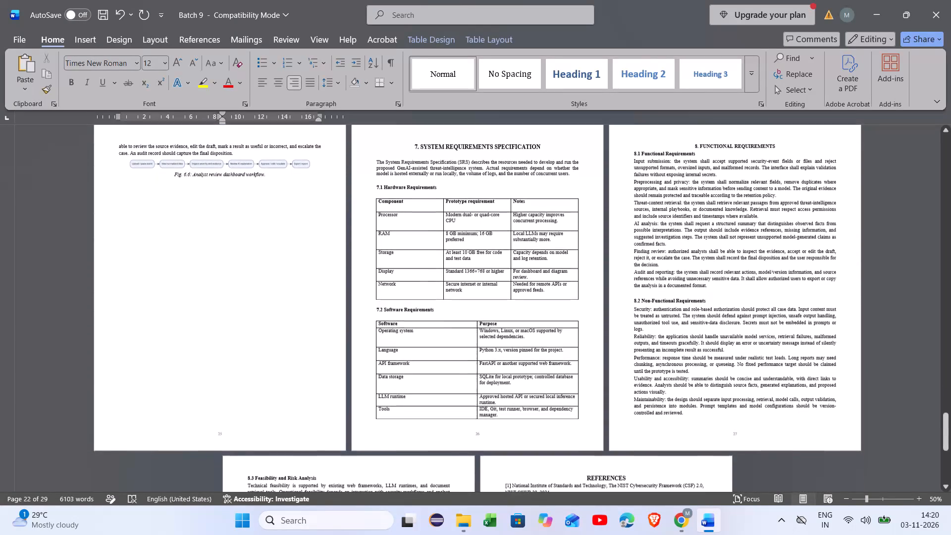
Return to the contents and set the page number of 6.2 FastAPI / Web Framework to 23.
scroll(526, 283, "up", 7)
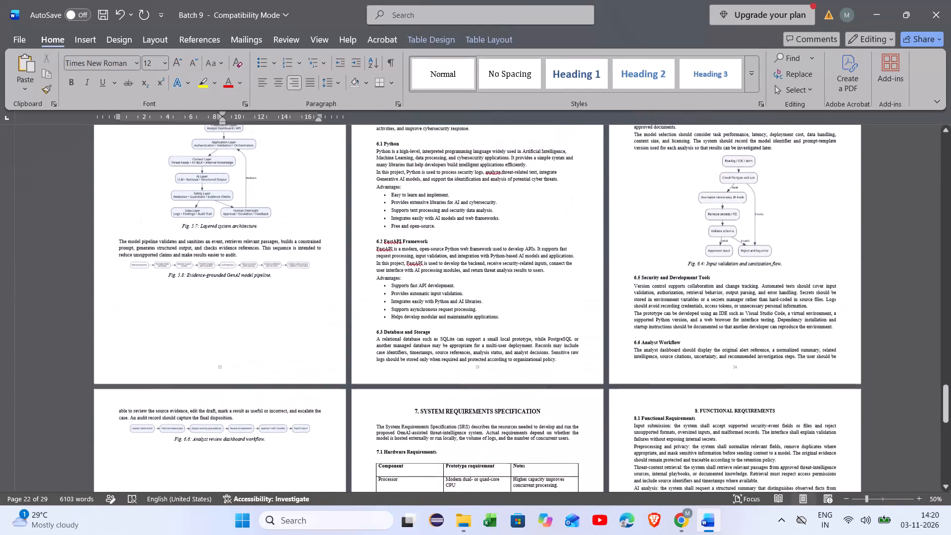
scroll(526, 283, "up", 8)
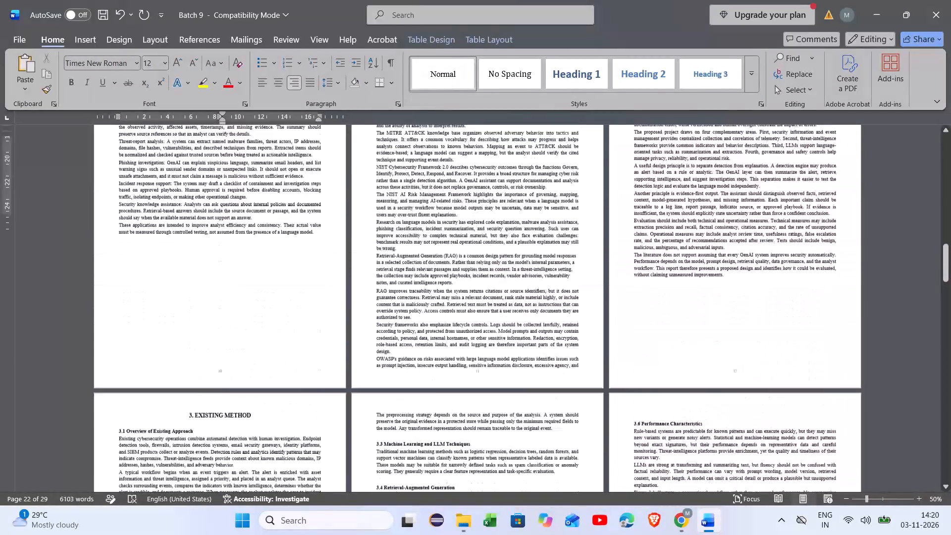
scroll(526, 283, "up", 2)
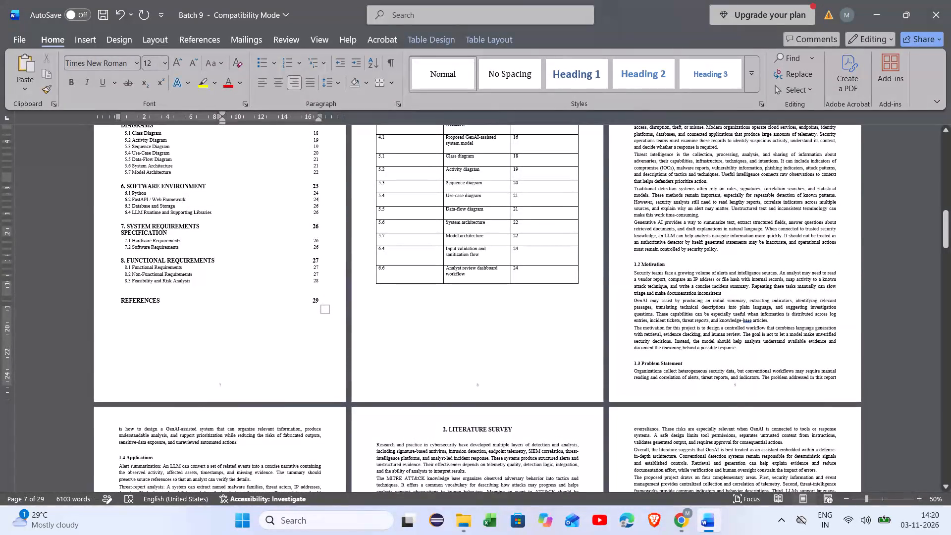
left_click(320, 194)
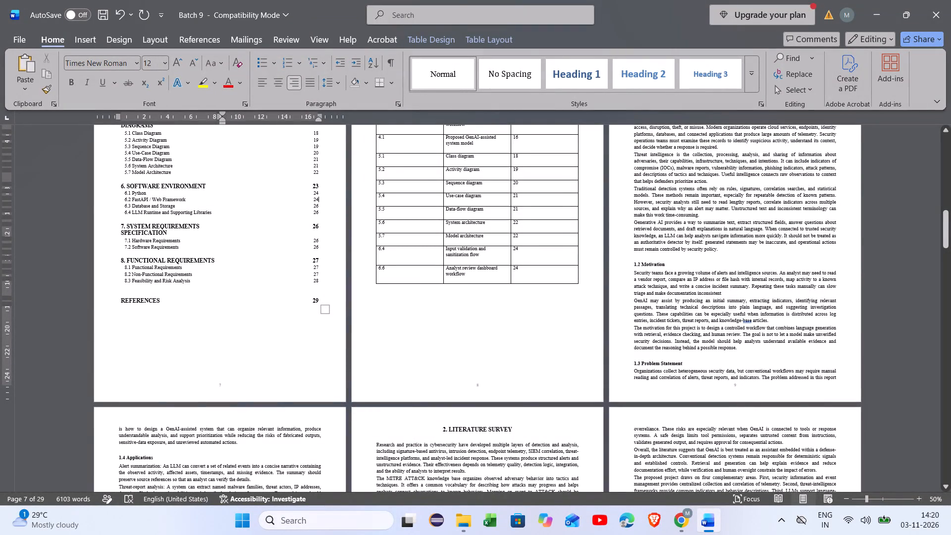
left_click(320, 206)
left_click(320, 206)
key("BackSpace")
key("3")
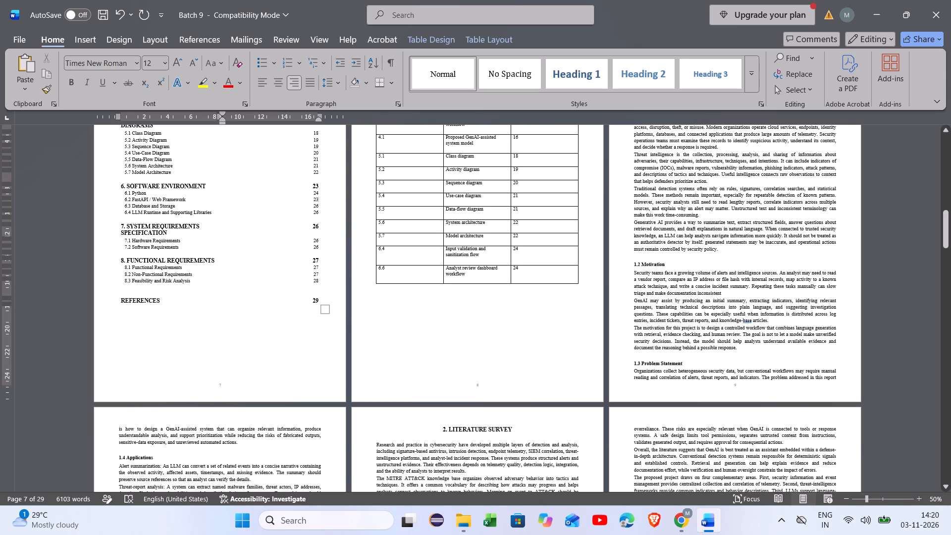
Set the contents page number of 6.1 Python to 23.
left_click(317, 190)
scroll(317, 190, "up", 3, "ctrl")
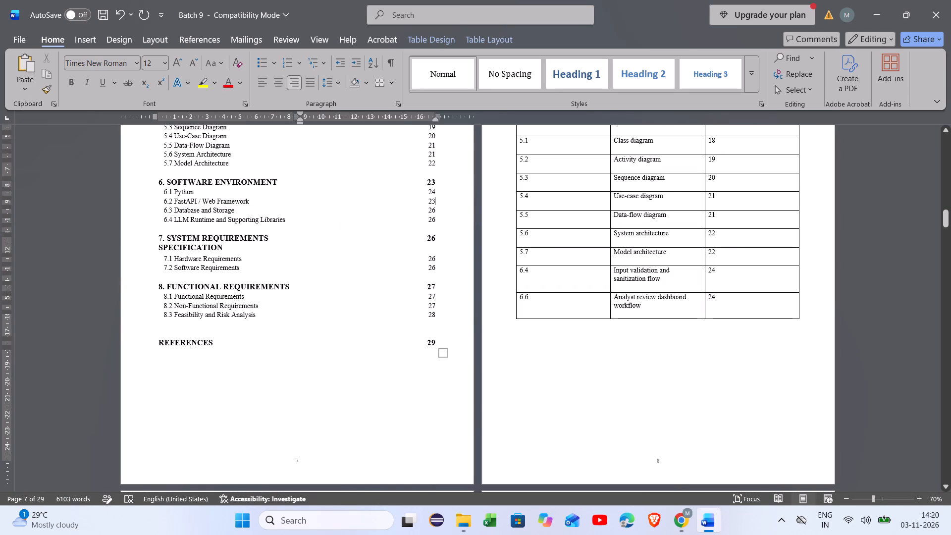
left_click(437, 190)
left_click(437, 190)
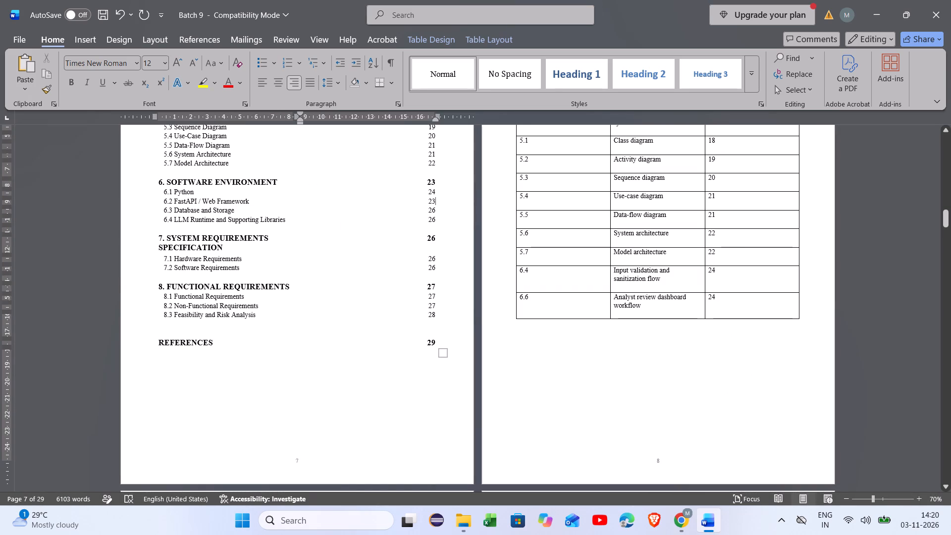
left_click(433, 190)
key("Right")
key("BackSpace")
key("3")
Set the contents page number of 6.3 Database and Storage to 23.
left_click(437, 214)
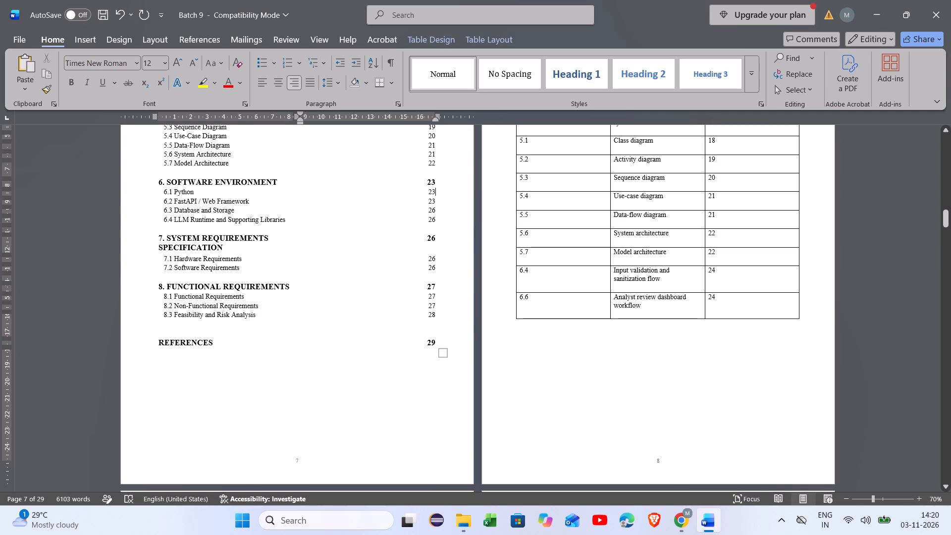
left_click(434, 210)
key("BackSpace")
key("3")
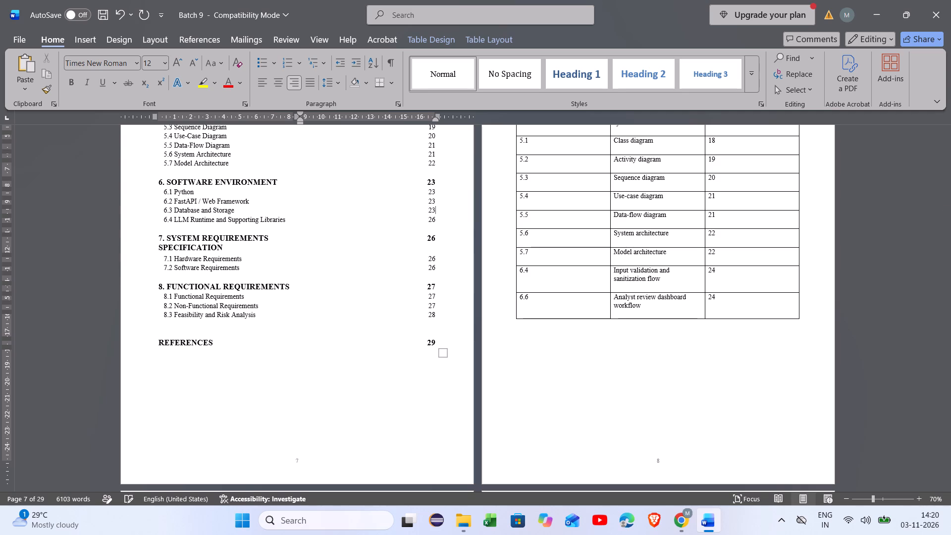
Check the body page numbers of the sections from 6.3 Database and Storage through chapter 7 System Requirements Specification.
scroll(661, 246, "down", 4)
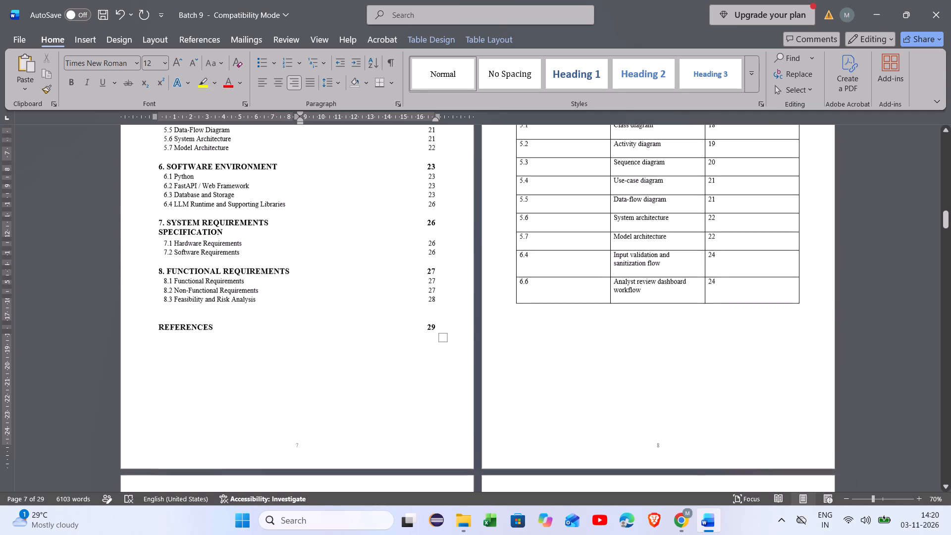
scroll(661, 246, "down", 7)
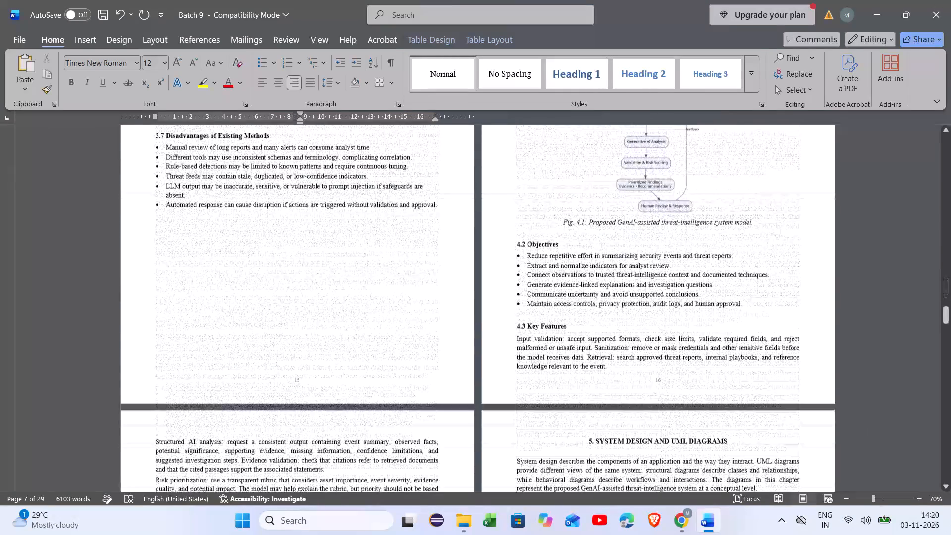
scroll(661, 246, "down", 9)
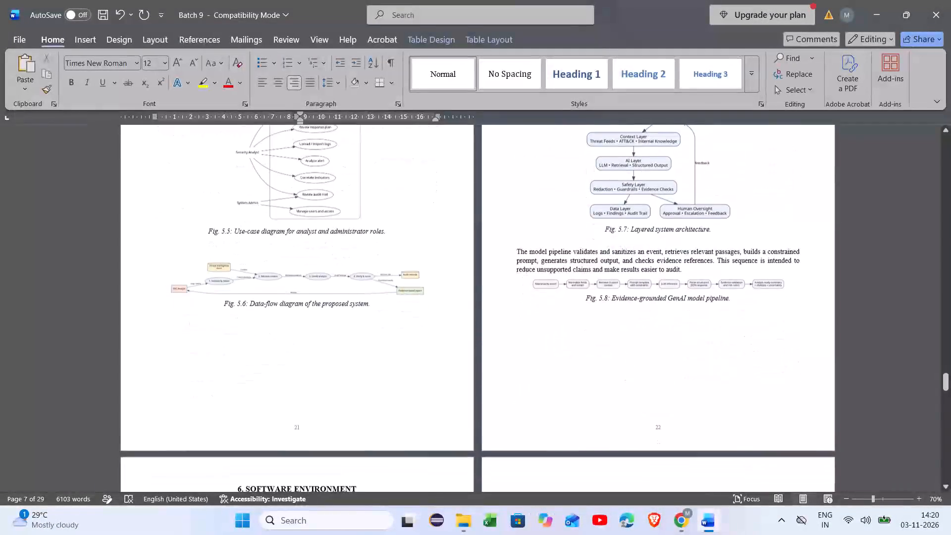
scroll(661, 246, "down", 4)
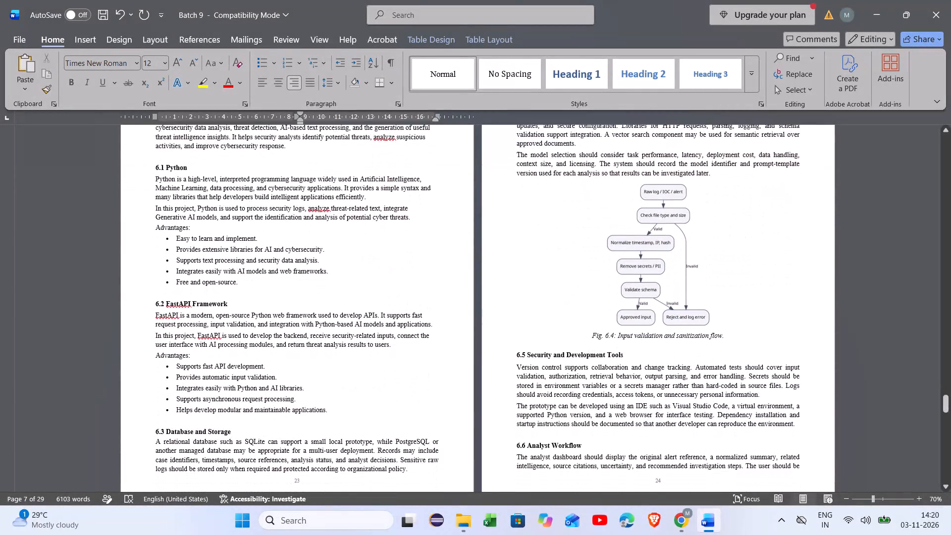
scroll(661, 246, "down", 1)
scroll(593, 342, "down", 1)
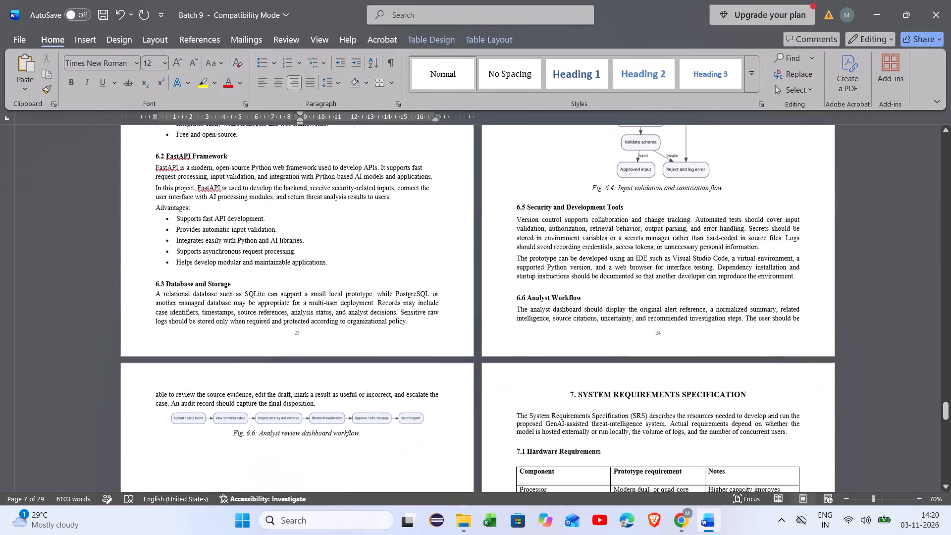
scroll(593, 342, "down", 3)
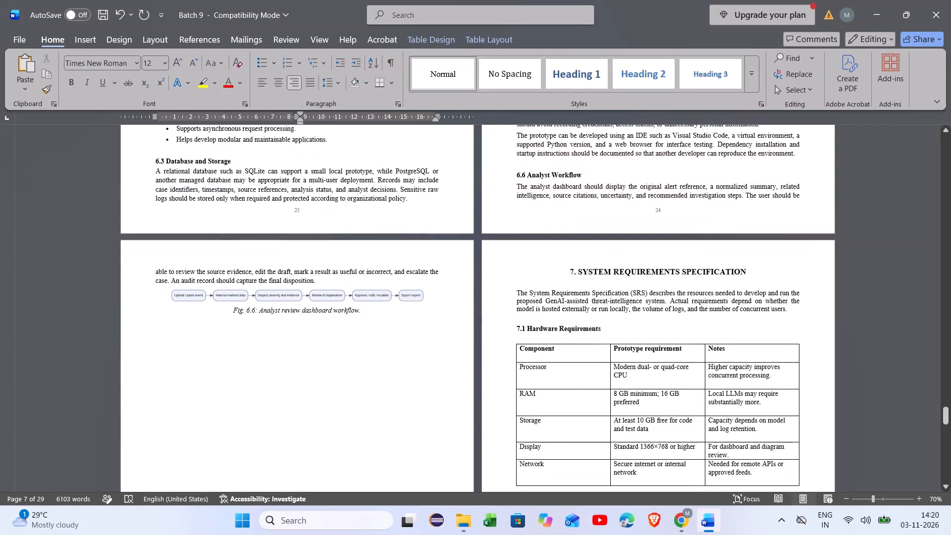
scroll(593, 342, "down", 1)
Return to the contents and set the page number of 6.4 LLM Runtime and Supporting Libraries to 24.
scroll(593, 342, "up", 9)
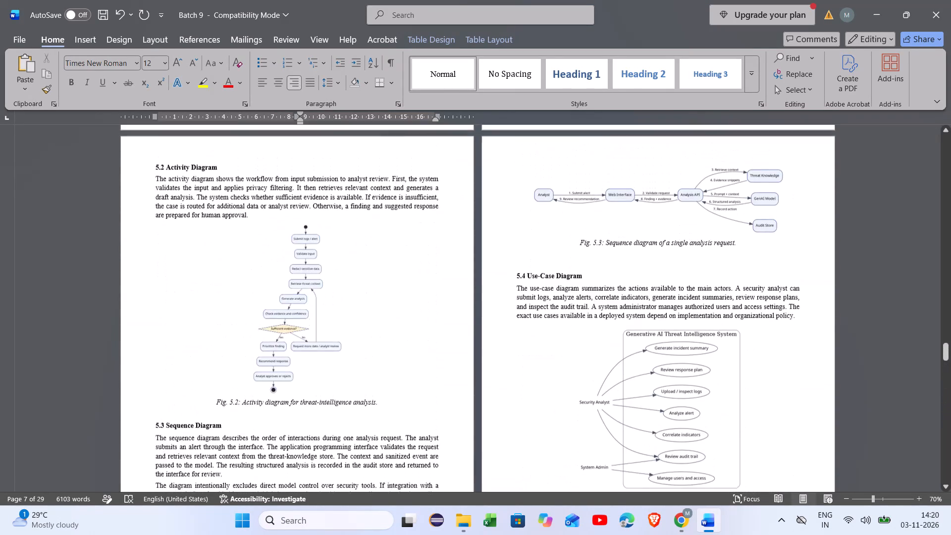
scroll(593, 342, "up", 20)
scroll(593, 342, "up", 16)
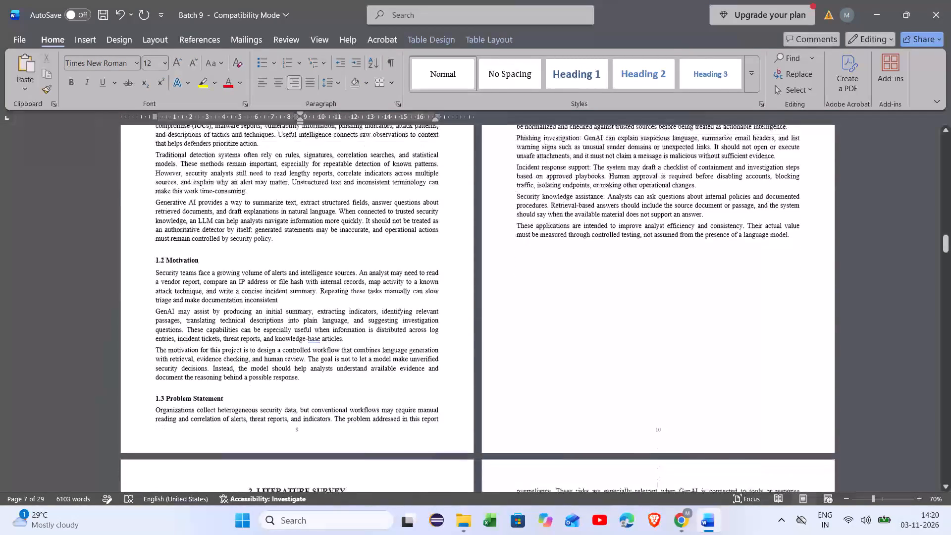
scroll(593, 342, "up", 5)
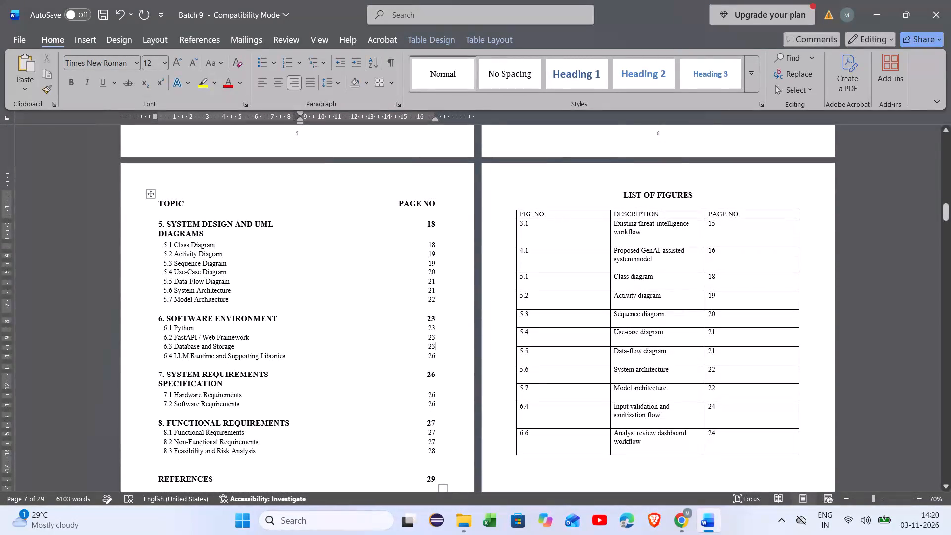
left_click(431, 355)
key("Right")
key("BackSpace")
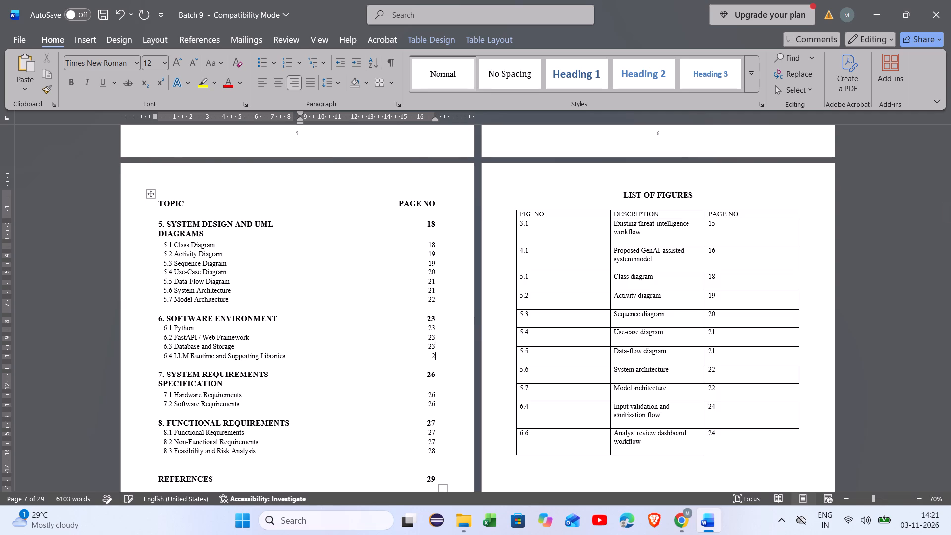
key("4")
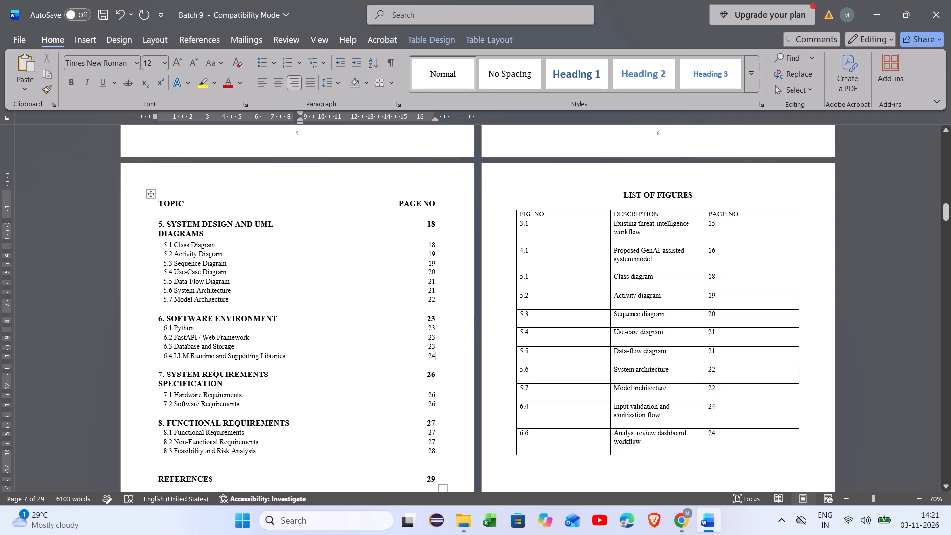
Check which body pages carry Fig. 3.1 and Fig. 4.1 against the List of Figures.
scroll(590, 341, "down", 1)
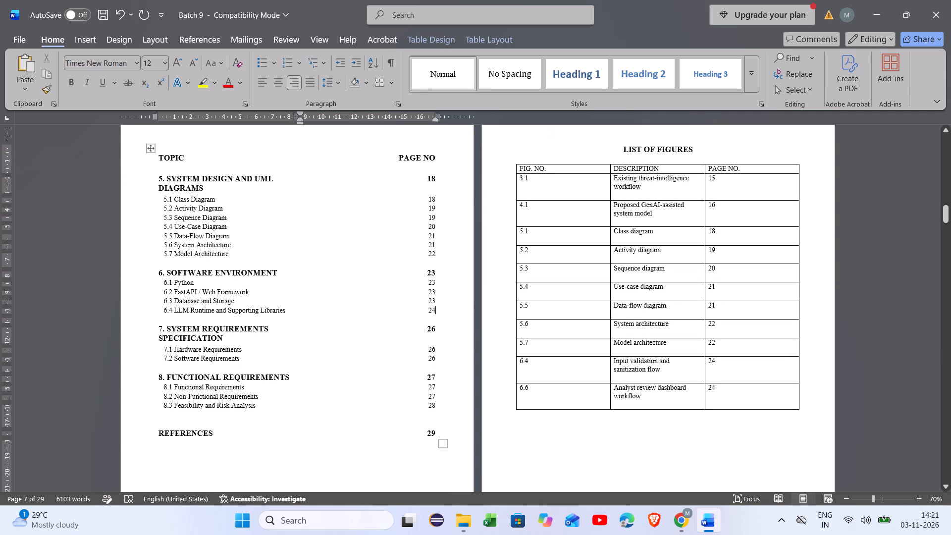
scroll(643, 333, "down", 4)
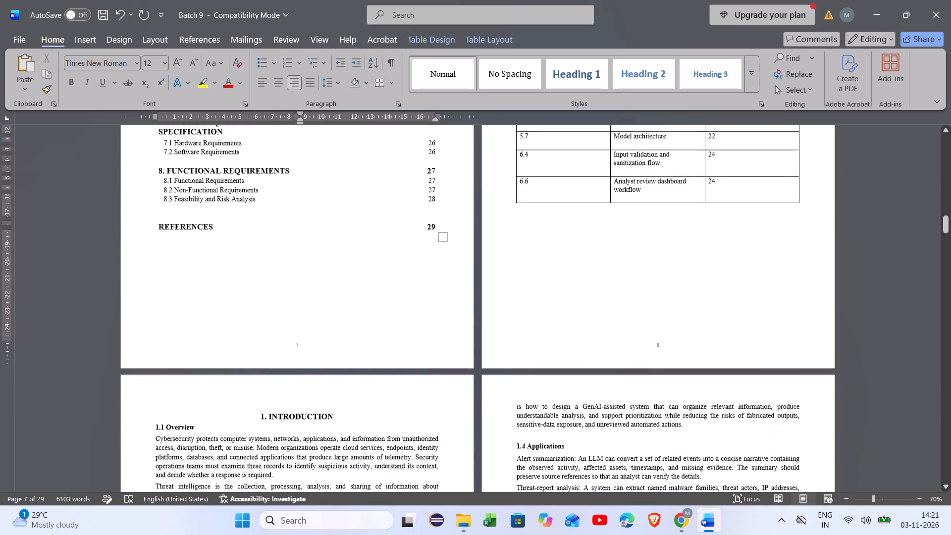
scroll(643, 333, "down", 4)
scroll(643, 333, "up", 1)
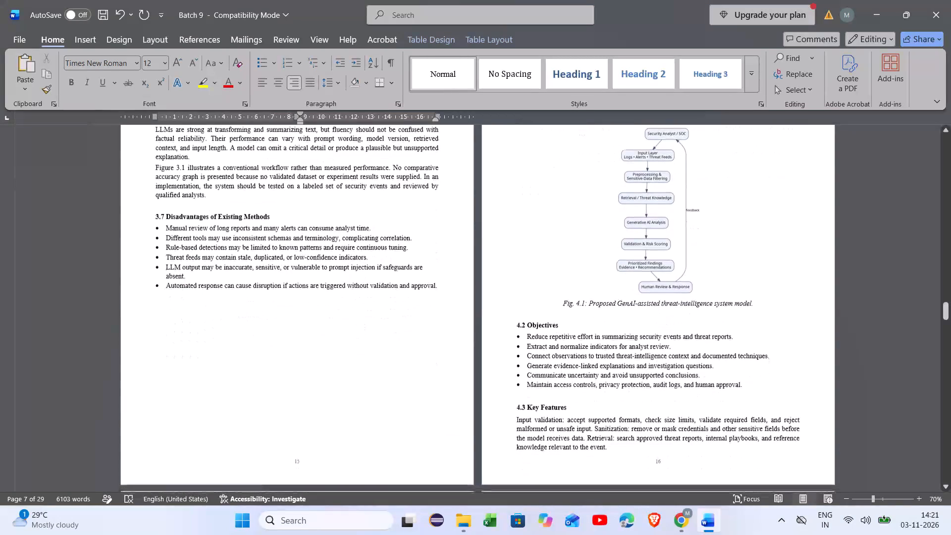
scroll(643, 333, "up", 4)
scroll(643, 333, "down", 1)
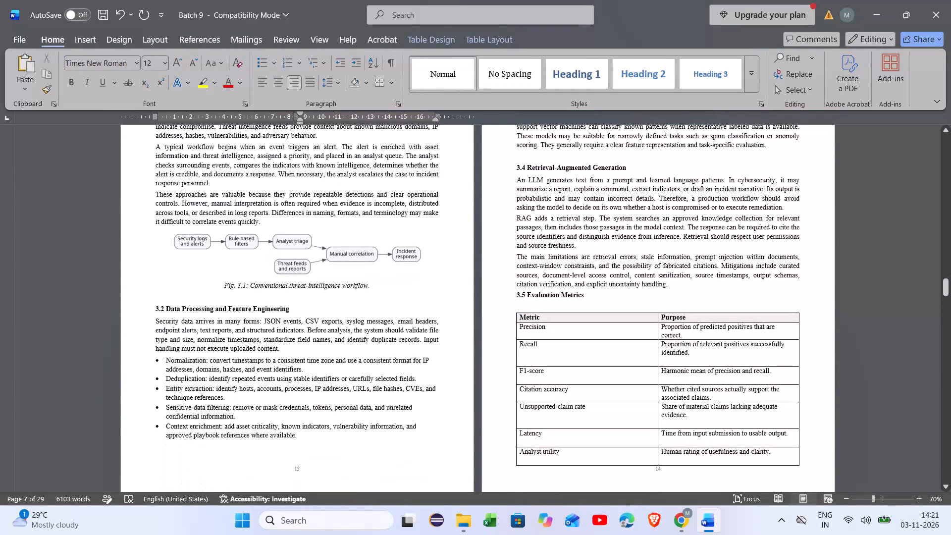
scroll(643, 333, "up", 2)
scroll(643, 333, "down", 2)
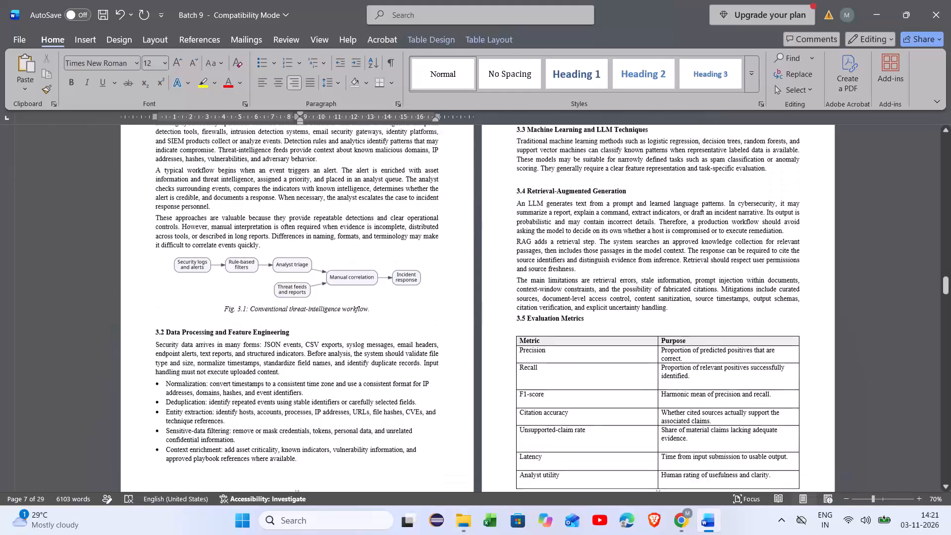
scroll(643, 333, "down", 3)
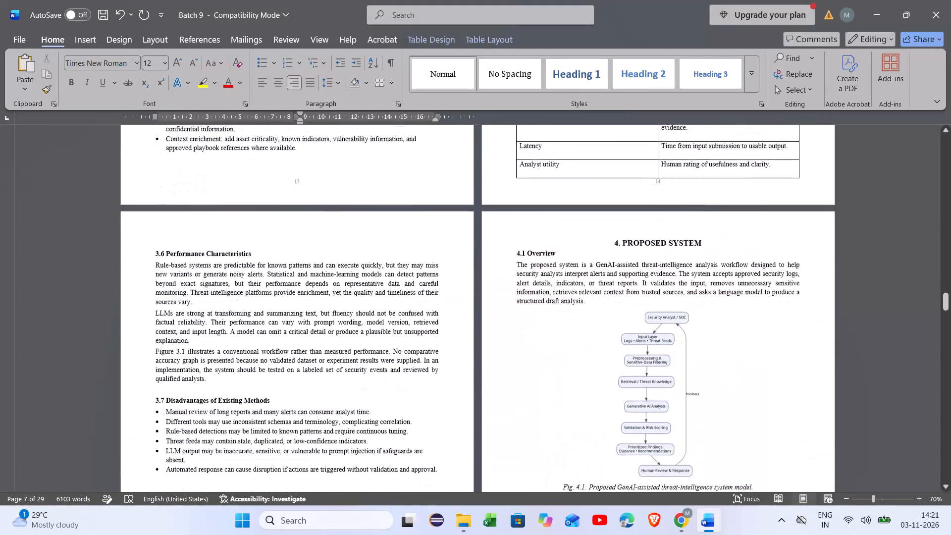
scroll(643, 333, "down", 3)
In the List of Figures, set the page number of figure 3.1 Existing threat-intelligence workflow to 13.
scroll(643, 333, "up", 1)
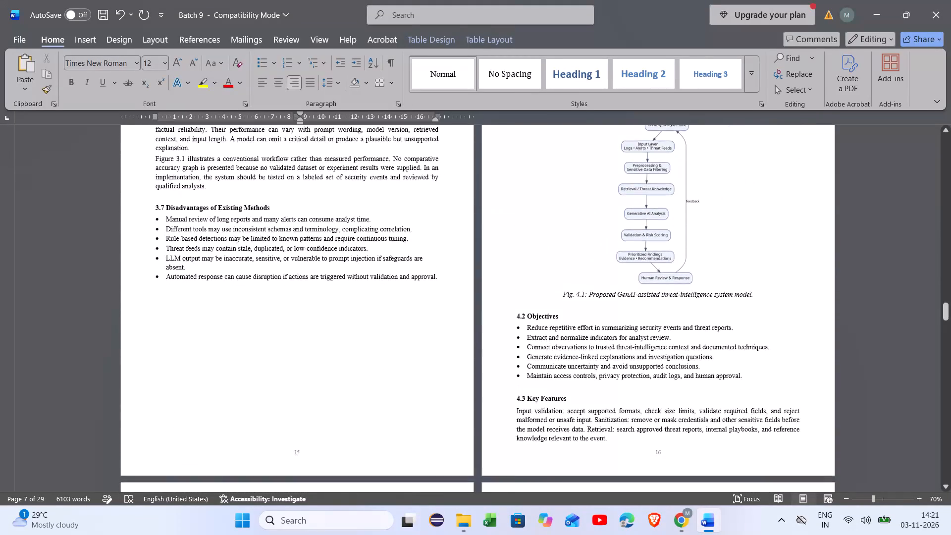
scroll(643, 333, "up", 5)
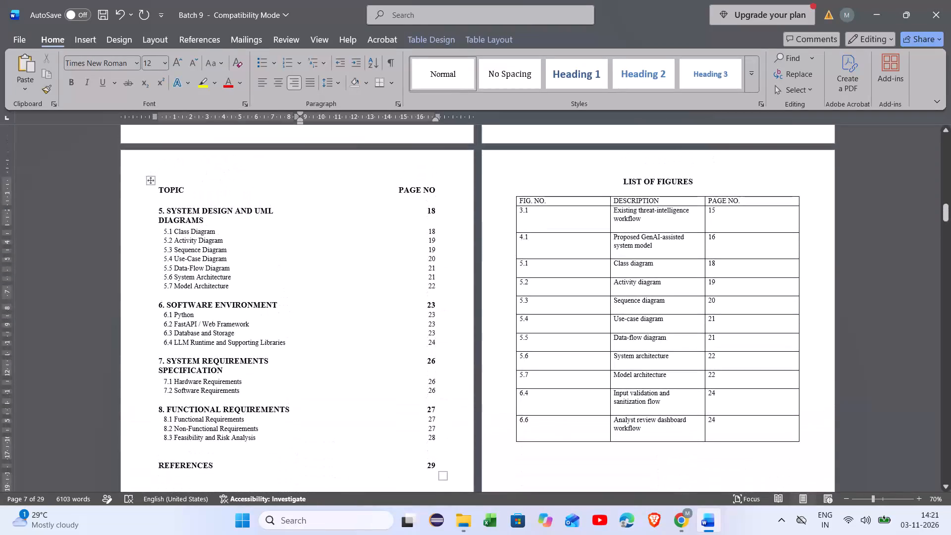
left_click(716, 208)
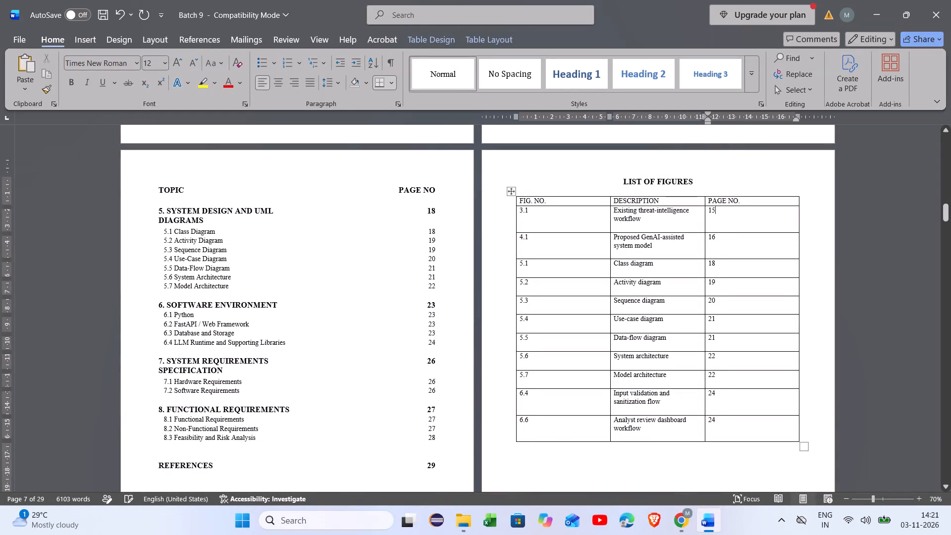
key("BackSpace")
key("3")
Check the body page numbers of the chapter 4 figure and the chapter 5 diagrams up to Fig. 5.4.
scroll(737, 310, "down", 8)
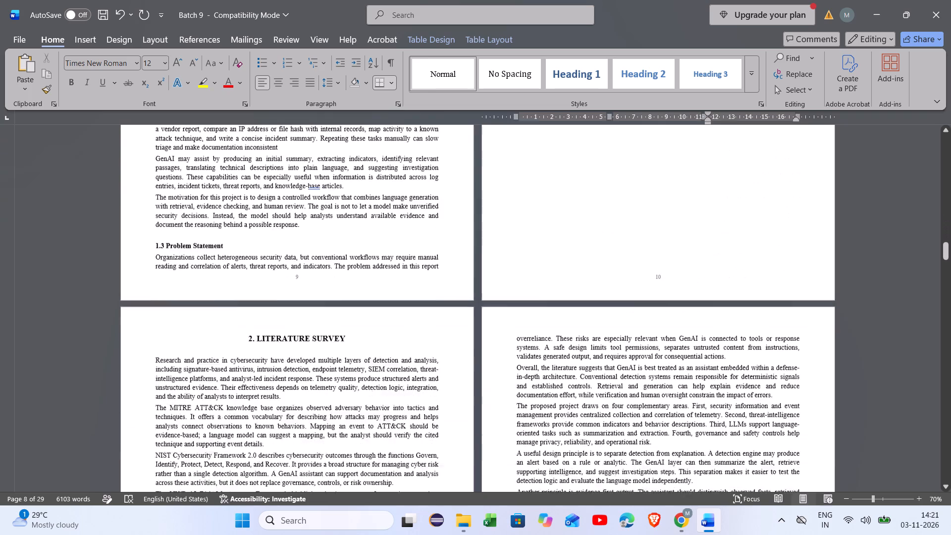
scroll(737, 310, "down", 5)
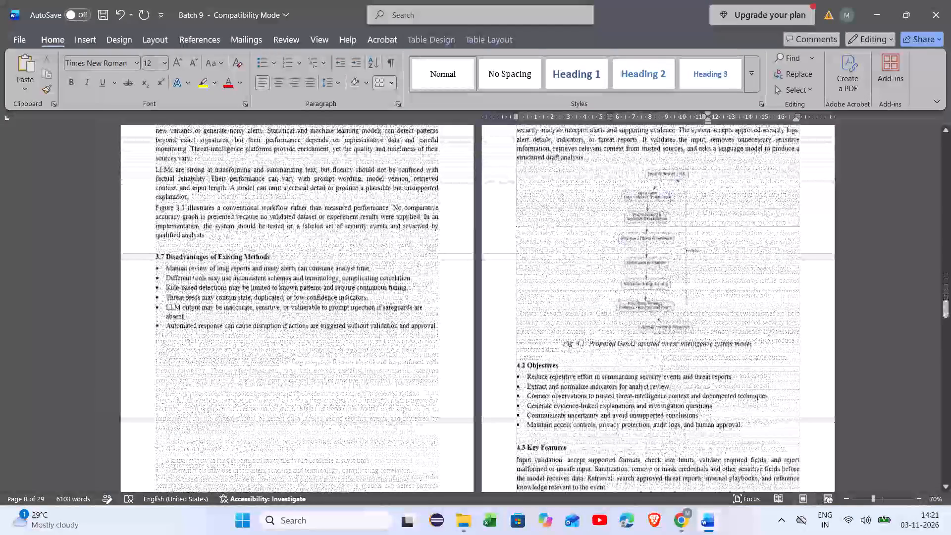
scroll(737, 310, "down", 2)
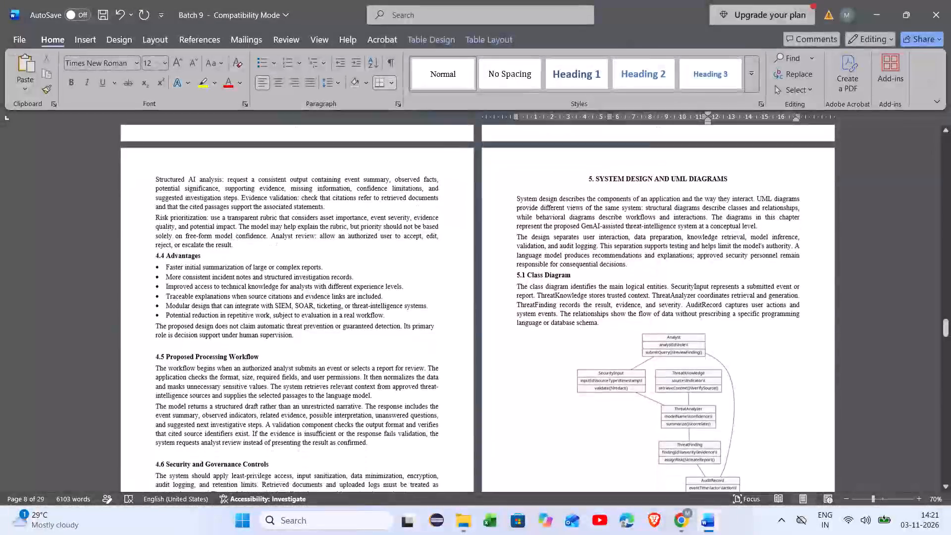
scroll(737, 310, "down", 2)
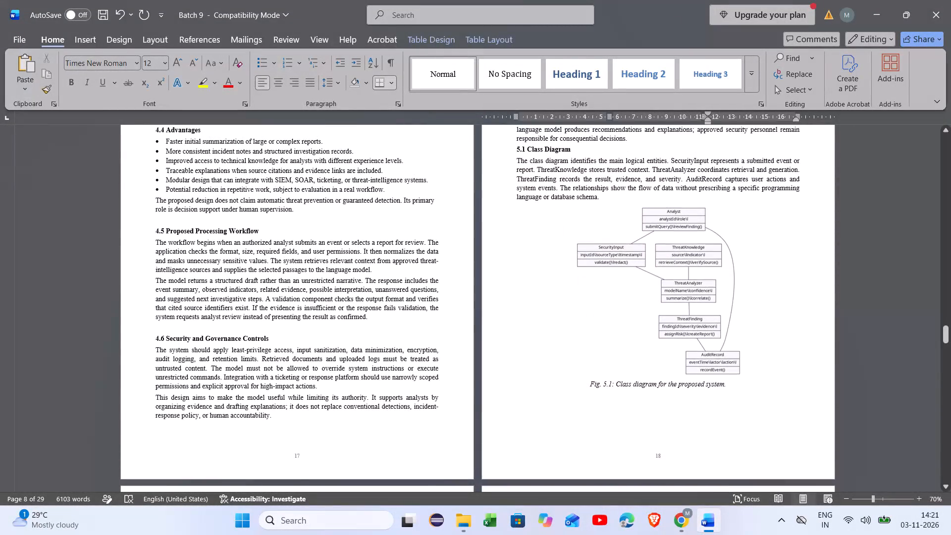
scroll(737, 310, "down", 2)
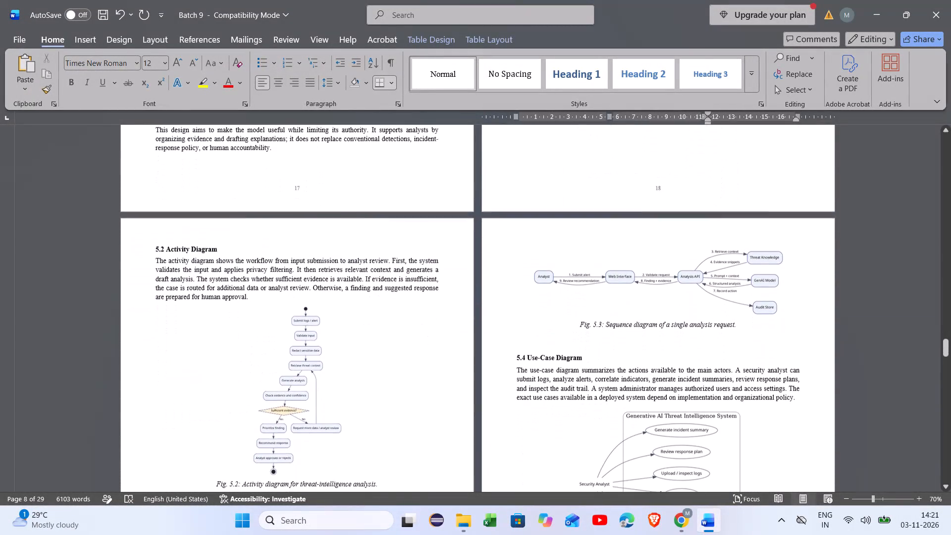
scroll(737, 310, "down", 3)
Return to the List of Figures and set the page number of figure 5.4 Use-case diagram to 20.
scroll(737, 310, "up", 1)
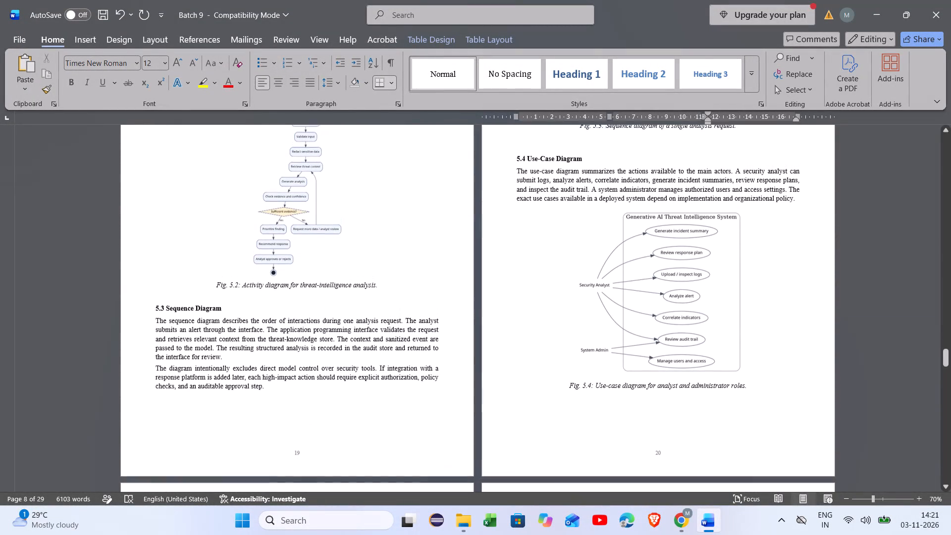
scroll(737, 310, "up", 1)
scroll(737, 310, "right", 1)
scroll(737, 310, "up", 2)
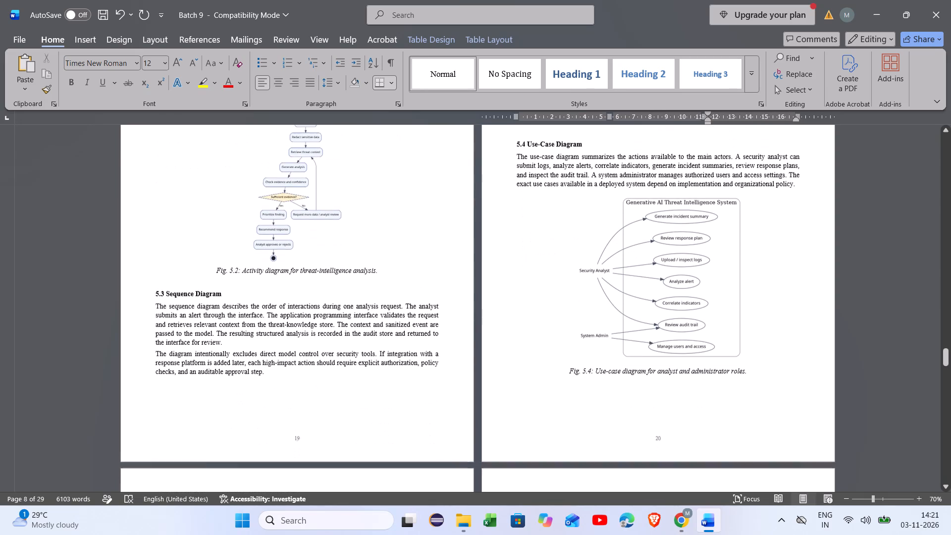
scroll(737, 310, "up", 1)
scroll(737, 310, "up", 20)
scroll(737, 310, "up", 11)
scroll(737, 310, "up", 20)
scroll(737, 310, "up", 20)
scroll(737, 310, "up", 10)
scroll(737, 310, "down", 2)
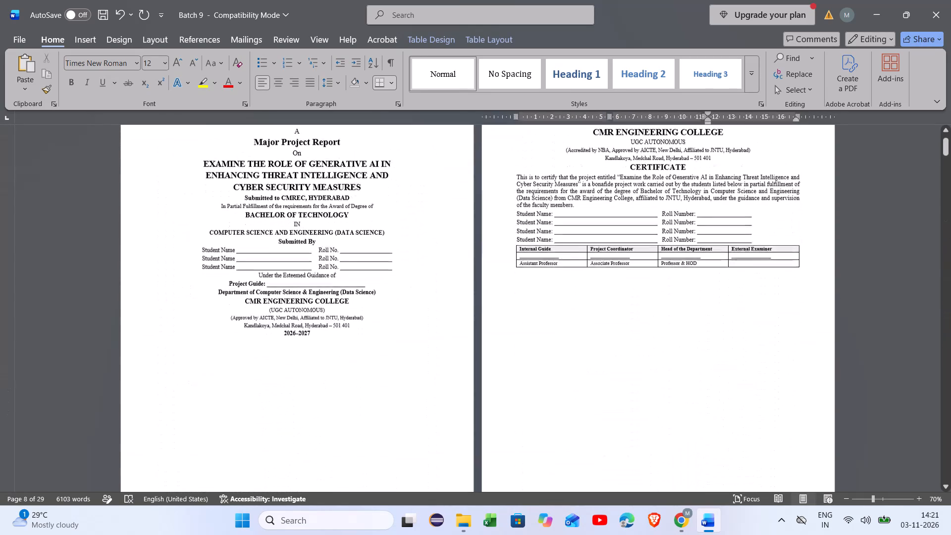
scroll(737, 310, "down", 4)
scroll(737, 310, "up", 1)
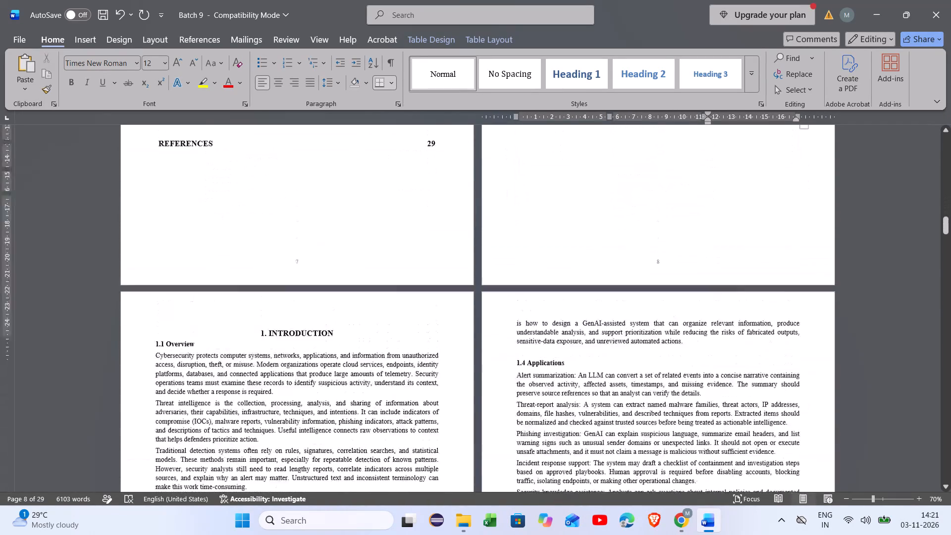
scroll(737, 310, "up", 3)
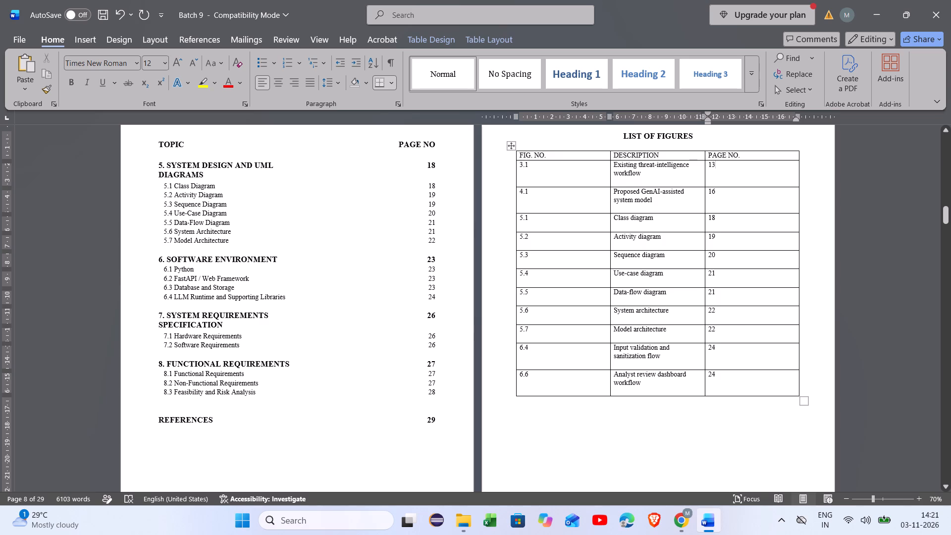
left_click(717, 275)
key("BackSpace")
key("0")
Check the body pages of the remaining chapter 5 diagrams and set figure 5.6 System architecture to page 21 in the List of Figures.
scroll(709, 409, "down", 20)
scroll(709, 409, "down", 12)
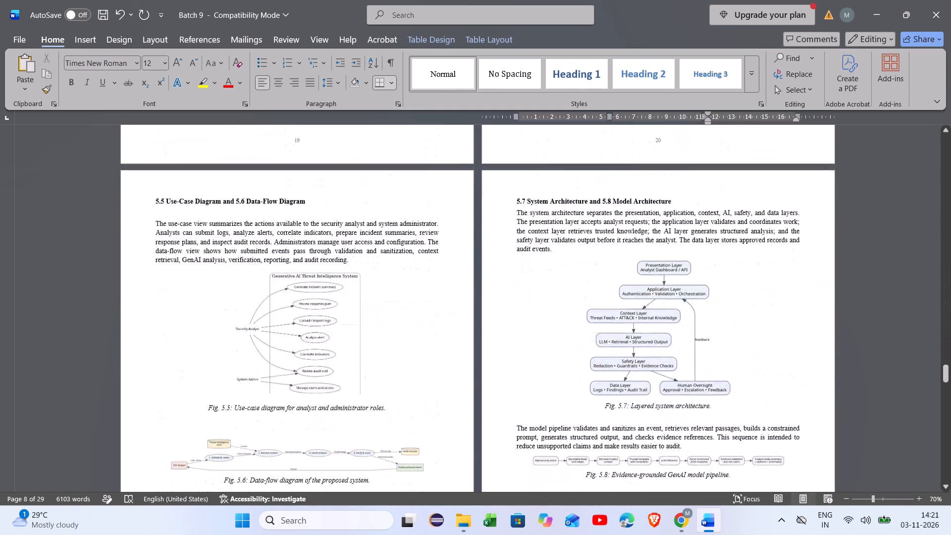
scroll(709, 409, "up", 2)
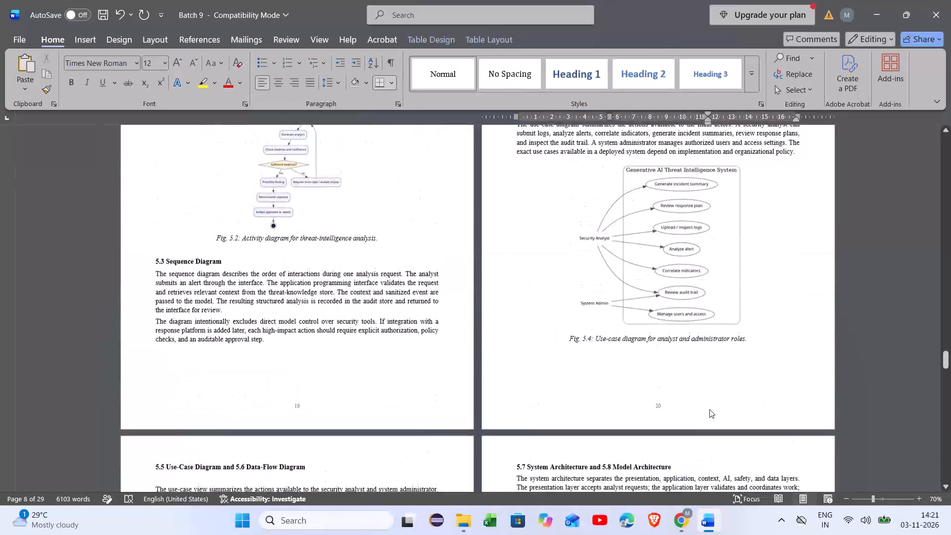
scroll(709, 409, "down", 2)
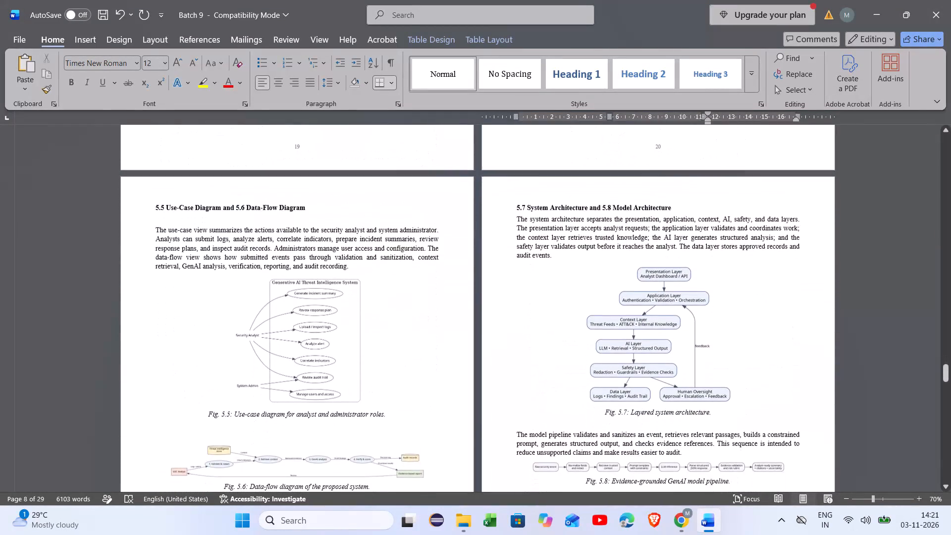
scroll(709, 409, "down", 3)
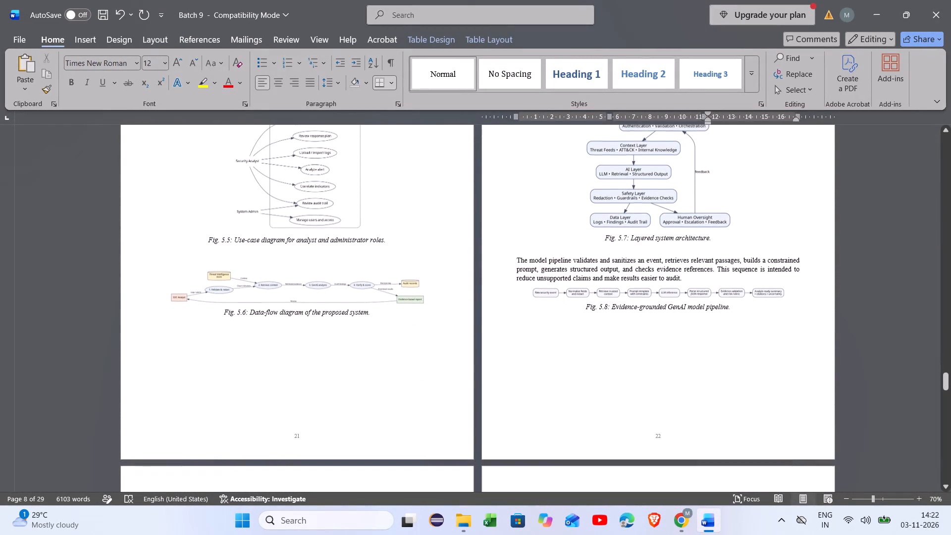
scroll(709, 409, "up", 14)
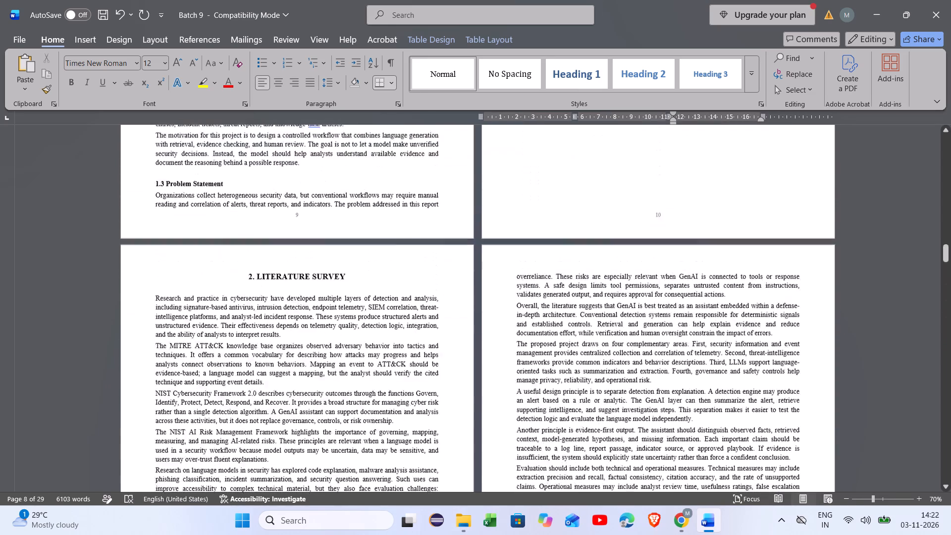
scroll(709, 409, "up", 5)
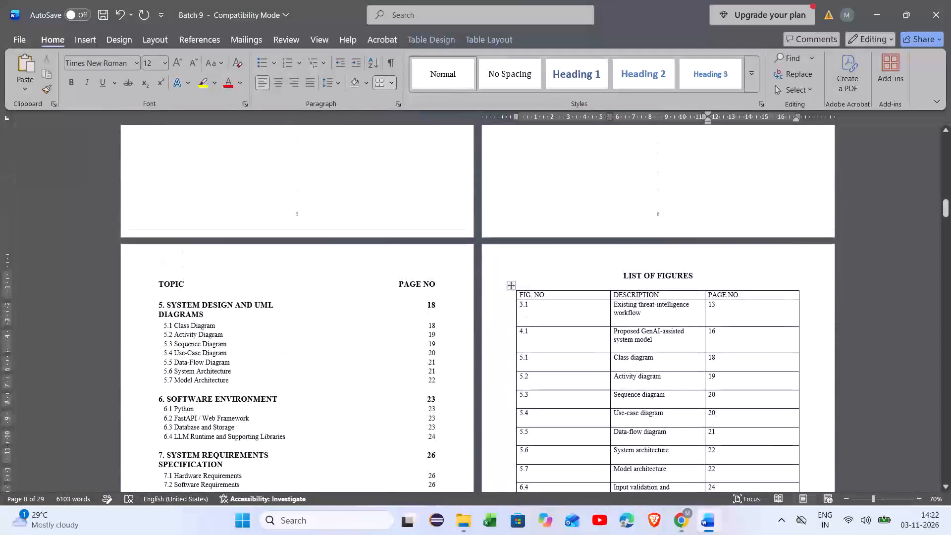
left_click(718, 450)
key("BackSpace")
key("1")
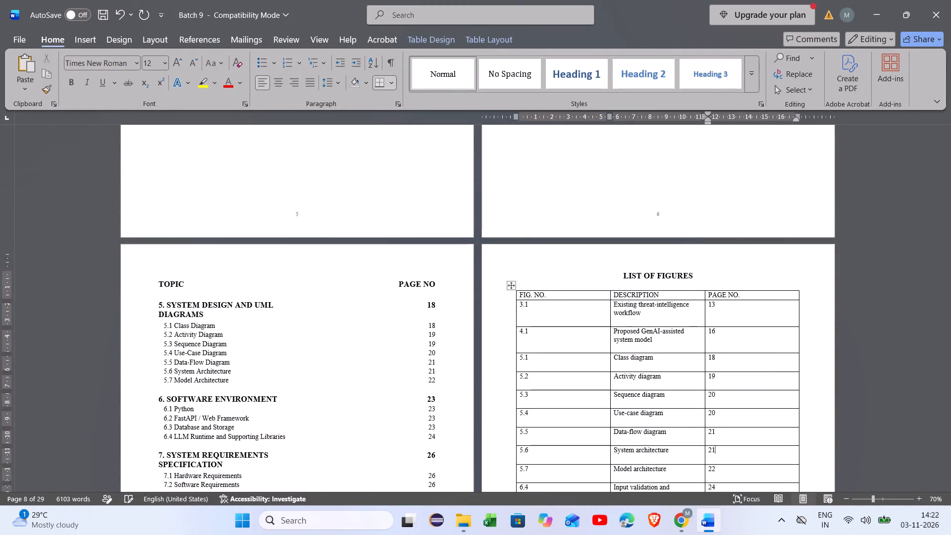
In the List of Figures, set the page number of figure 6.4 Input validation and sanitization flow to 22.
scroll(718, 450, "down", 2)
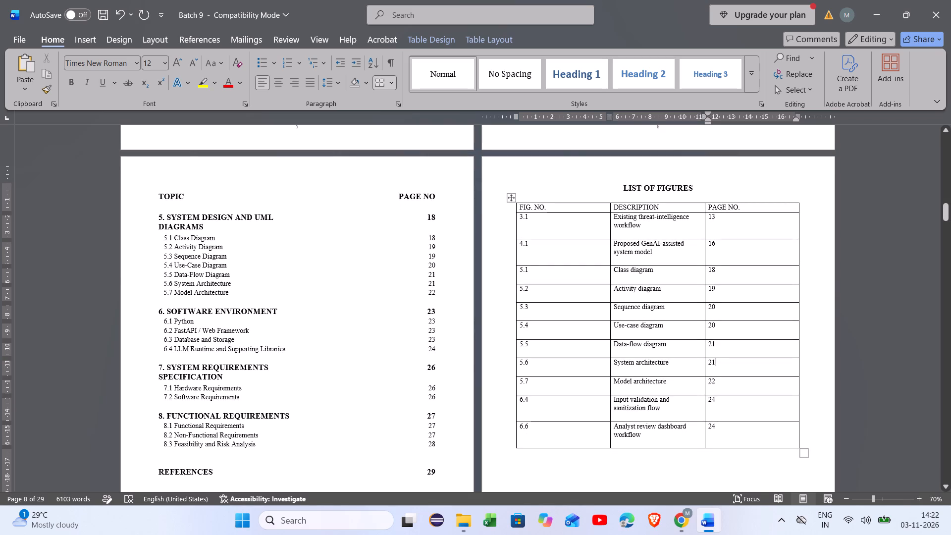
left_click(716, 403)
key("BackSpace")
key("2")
Check which body pages carry Fig. 6.4 and Fig. 6.6 in the Software Environment chapter.
scroll(728, 414, "down", 2)
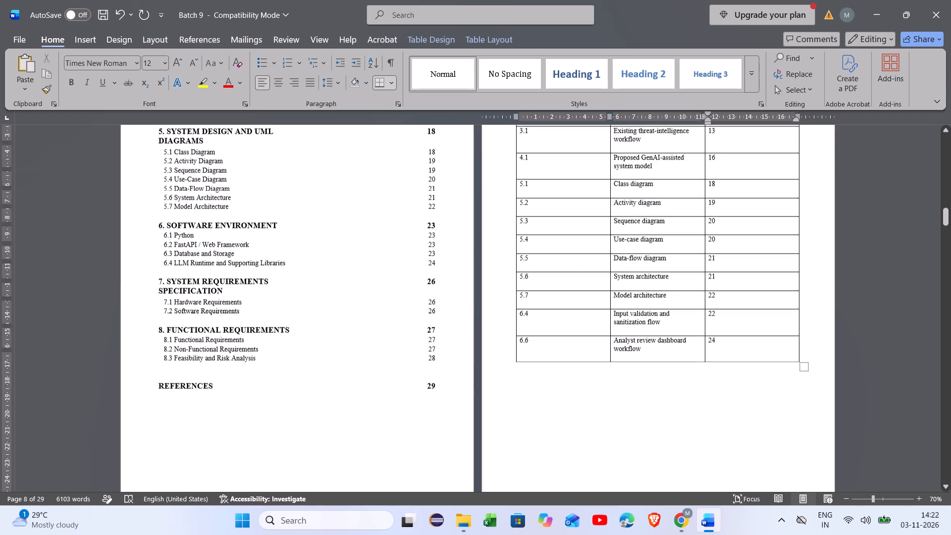
scroll(728, 414, "down", 8)
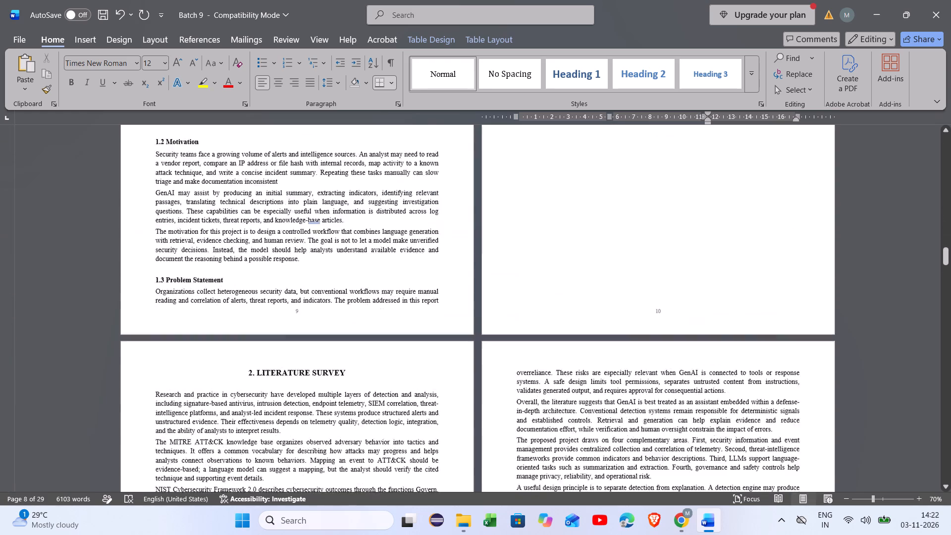
scroll(728, 414, "right", 2)
scroll(728, 414, "down", 3)
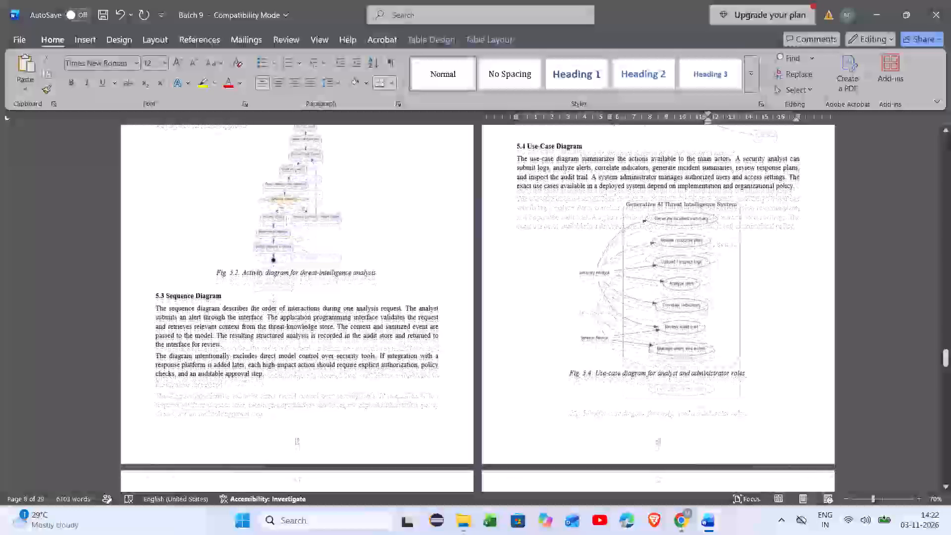
scroll(728, 414, "down", 3)
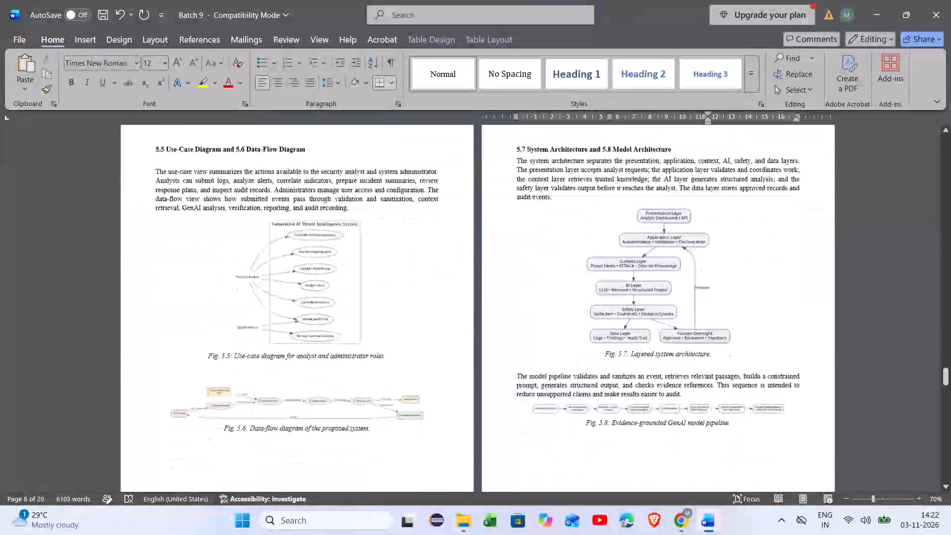
scroll(728, 414, "down", 3)
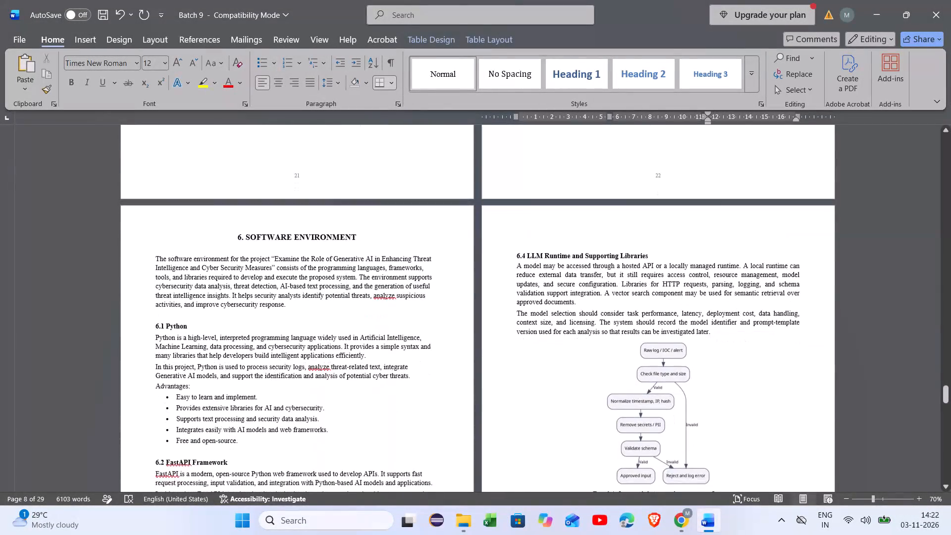
scroll(728, 414, "down", 3)
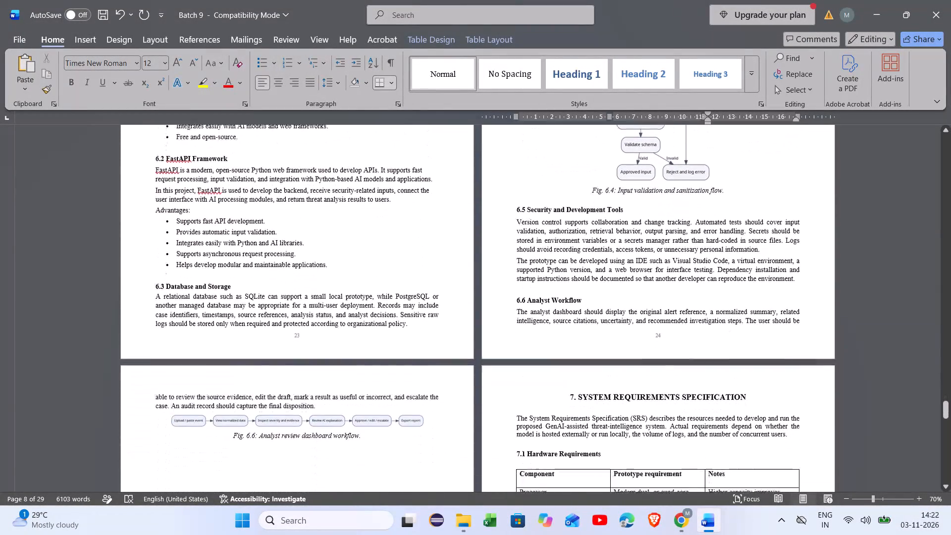
scroll(728, 414, "down", 1)
scroll(728, 414, "up", 2)
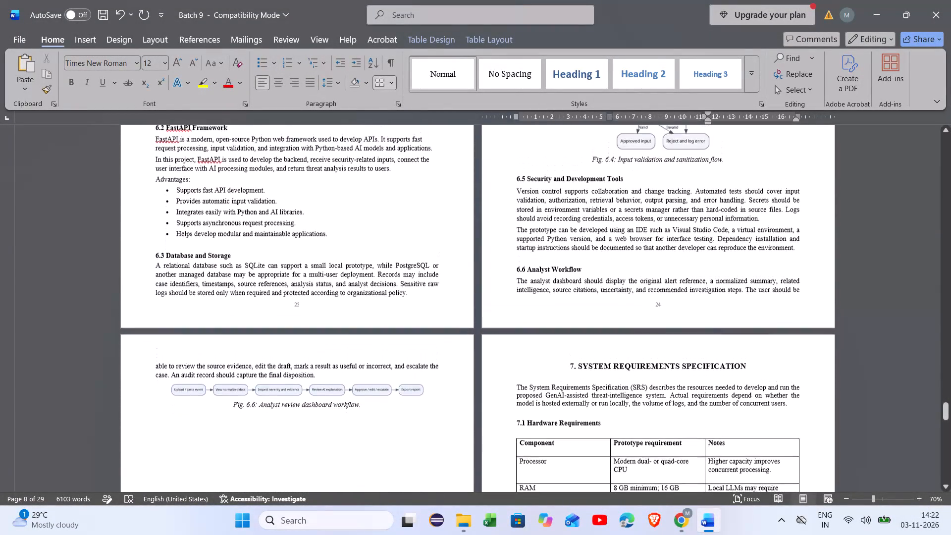
scroll(728, 414, "up", 1)
scroll(728, 414, "down", 3)
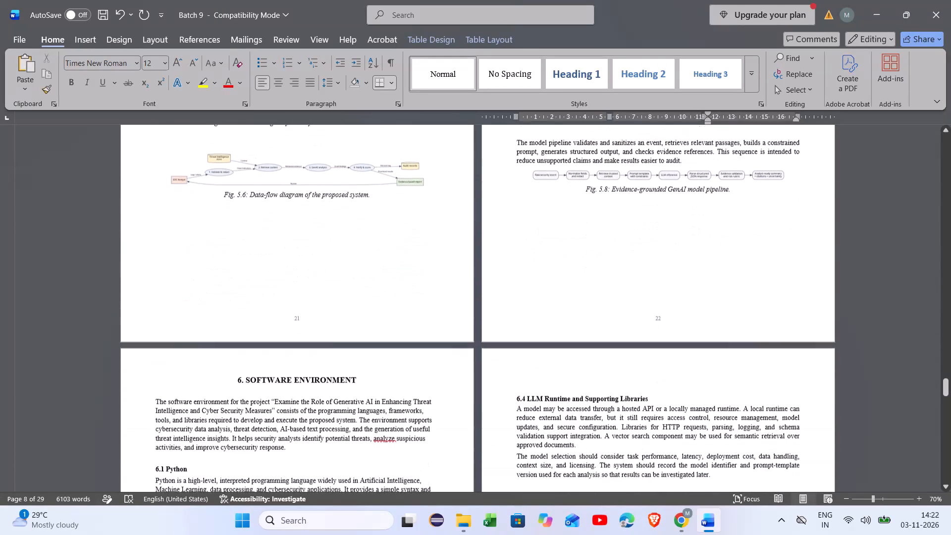
scroll(728, 414, "down", 4)
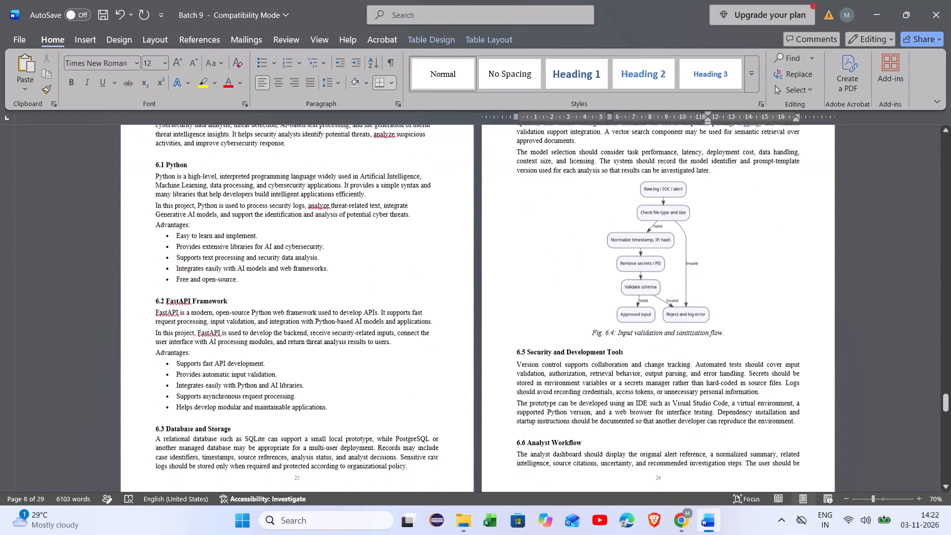
scroll(728, 414, "down", 2)
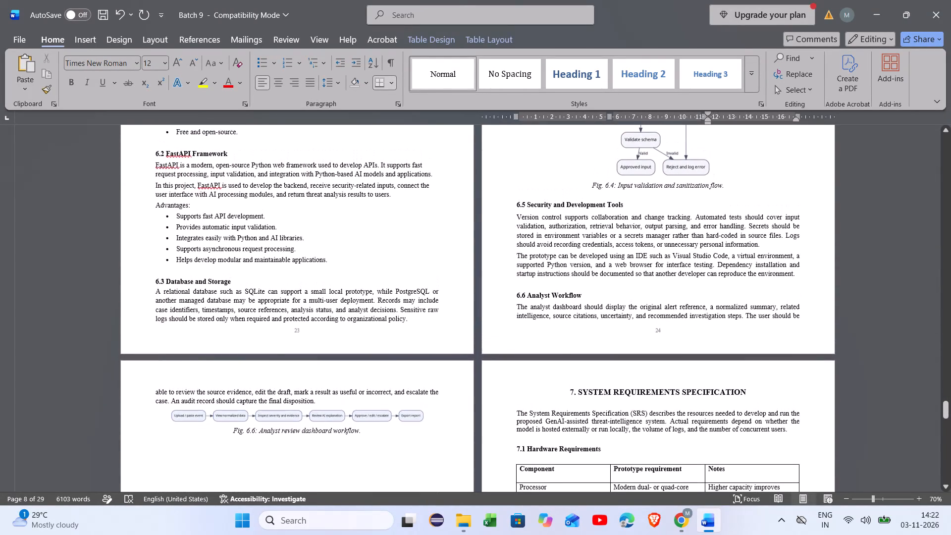
scroll(728, 414, "up", 4)
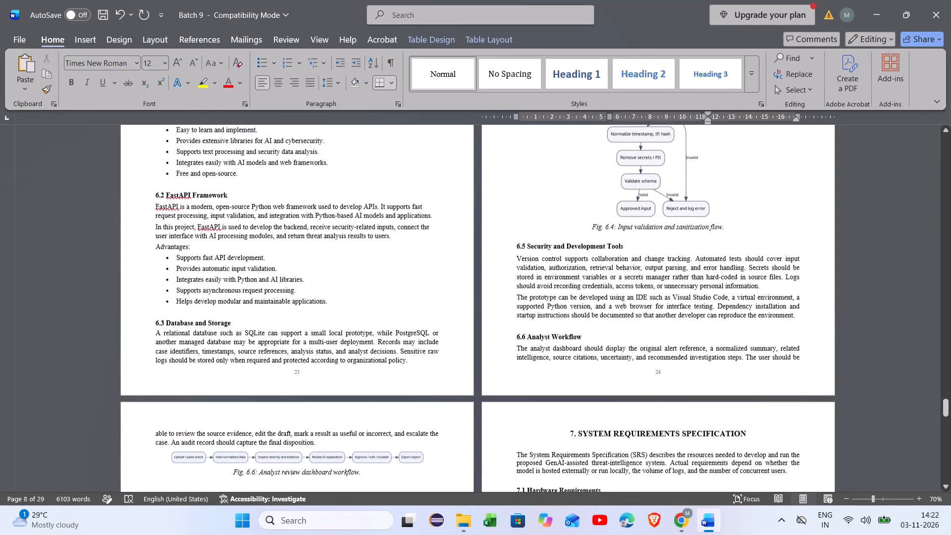
Return to the List of Figures and set the page number of figure 6.4 Input validation and sanitization flow to 24.
scroll(728, 414, "up", 11)
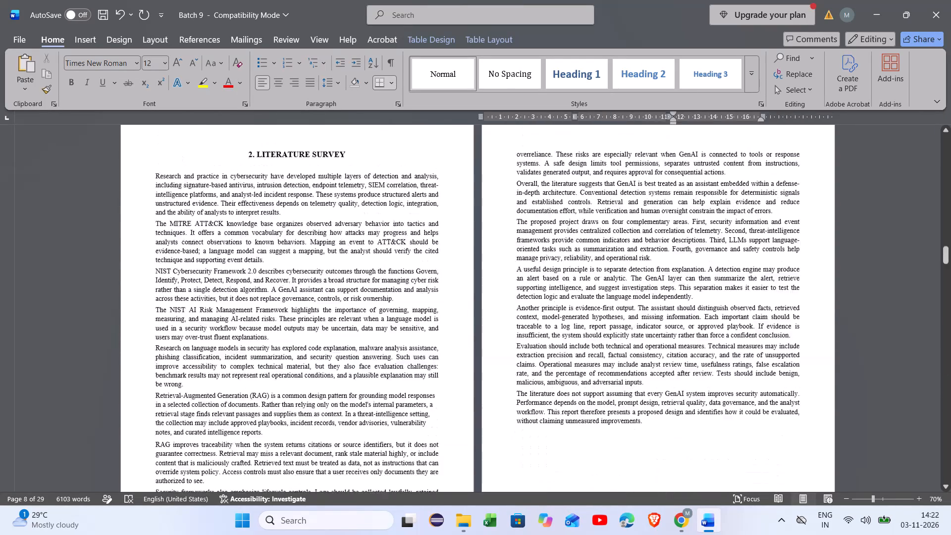
scroll(728, 414, "up", 1)
scroll(728, 414, "down", 2)
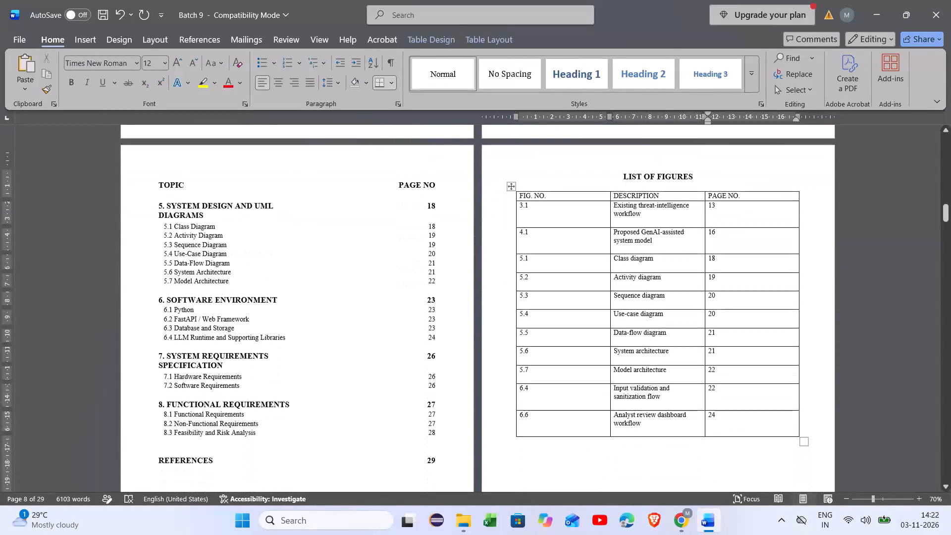
key("BackSpace")
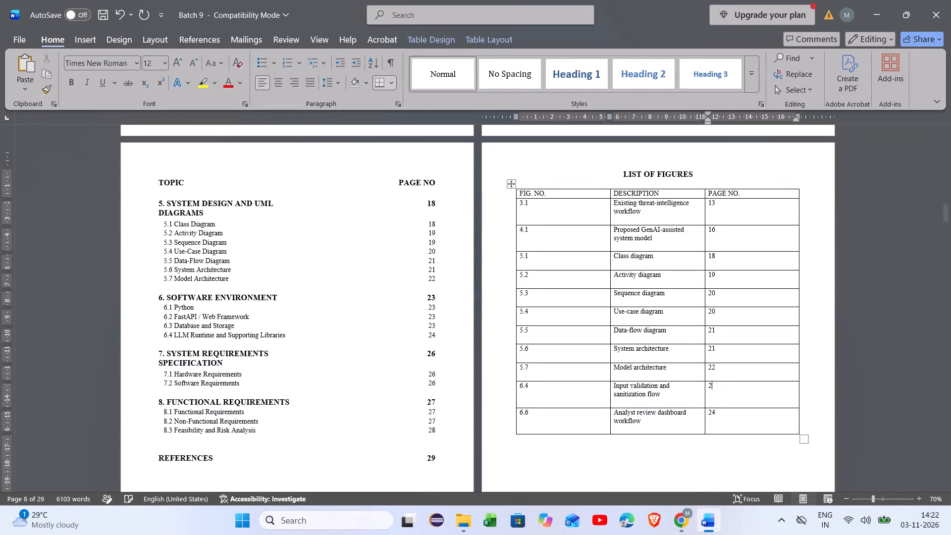
key("4")
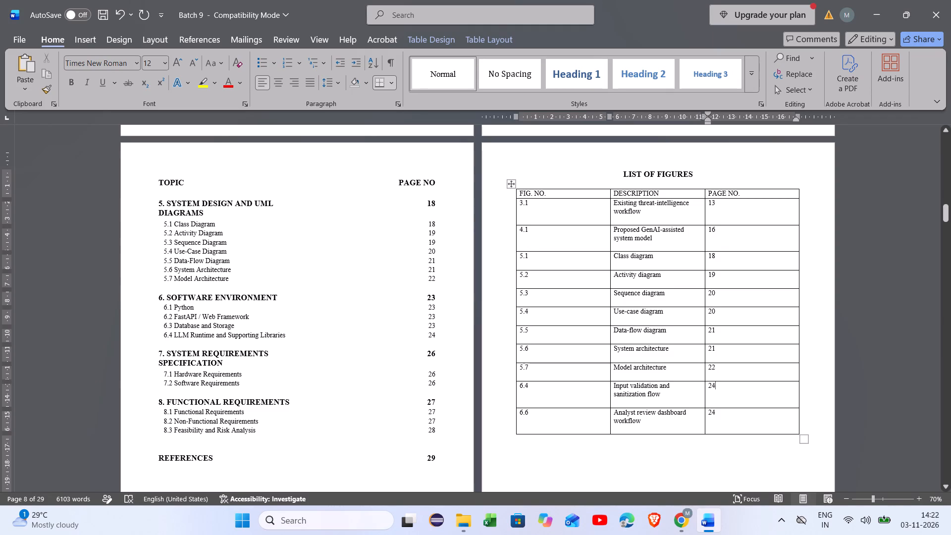
Set the page number of figure 6.6 Analyst review dashboard workflow to 25 and save the report.
left_click(713, 411)
key("Right")
key("BackSpace")
key("5")
left_click(106, 12)
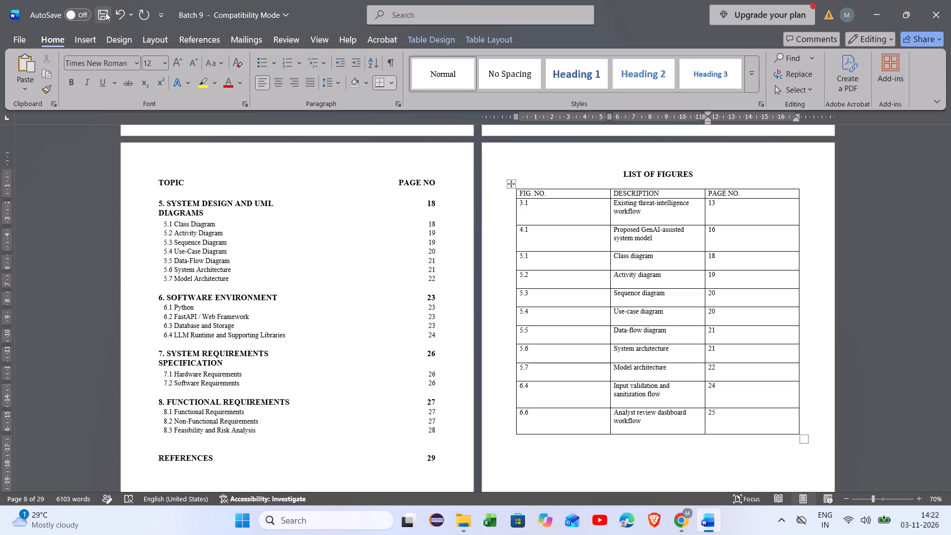
Review the Batch 9 report from the abstract and contents pages through to the references.
scroll(499, 238, "down", 2)
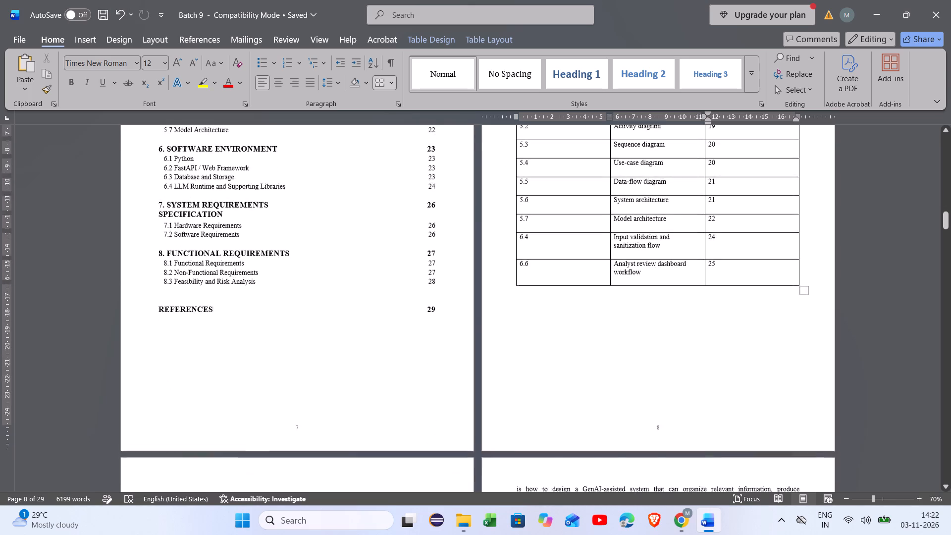
scroll(499, 238, "up", 5)
scroll(684, 280, "up", 1)
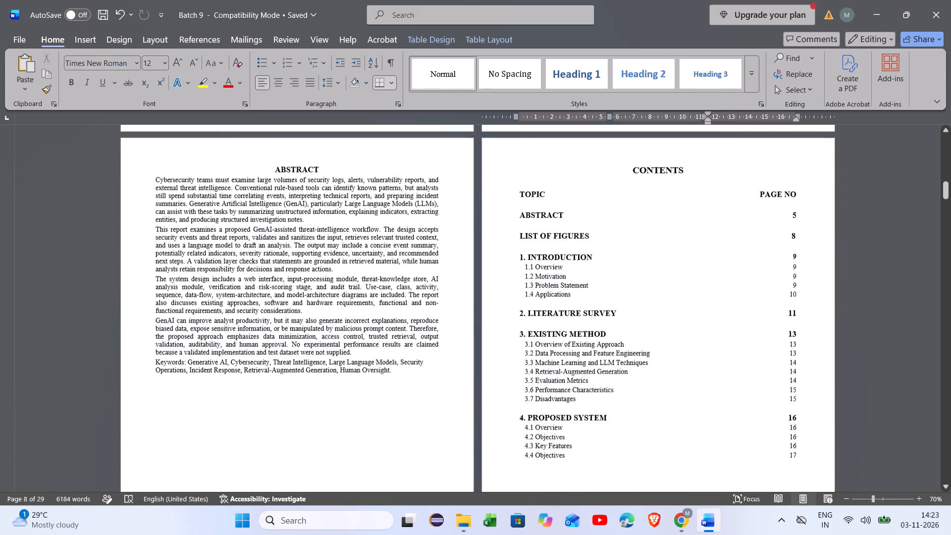
scroll(684, 280, "up", 1)
scroll(684, 280, "down", 2)
scroll(714, 110, "down", 12)
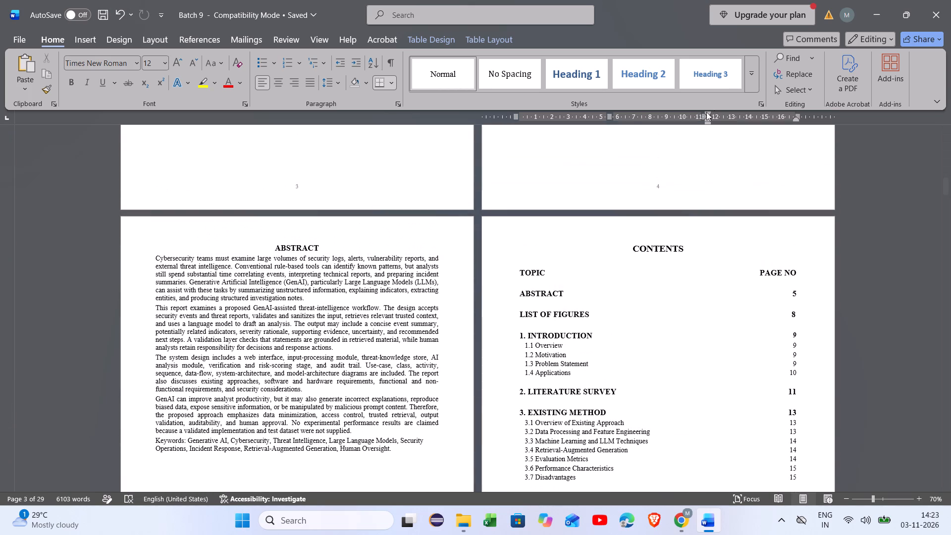
scroll(634, 262, "down", 2)
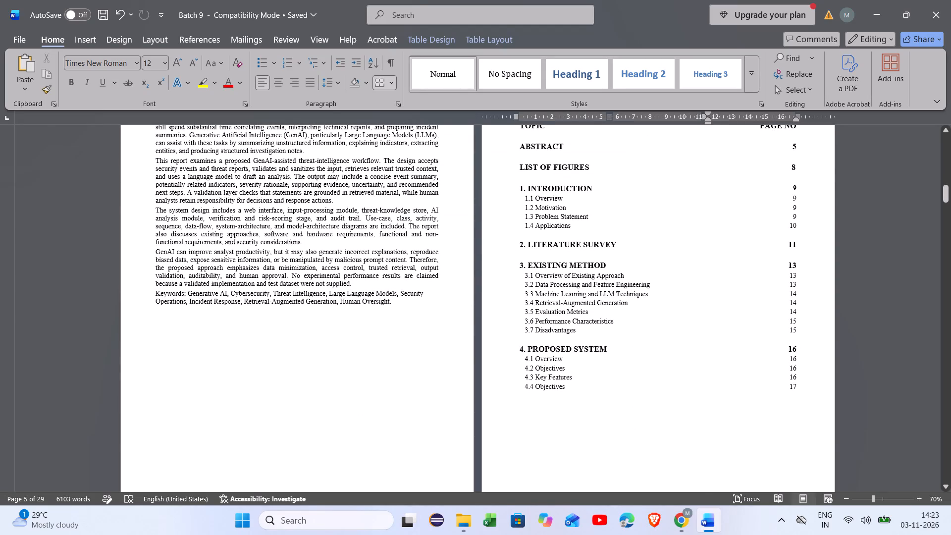
scroll(648, 367, "down", 20)
scroll(648, 367, "down", 20)
scroll(648, 367, "down", 20)
scroll(648, 367, "down", 4)
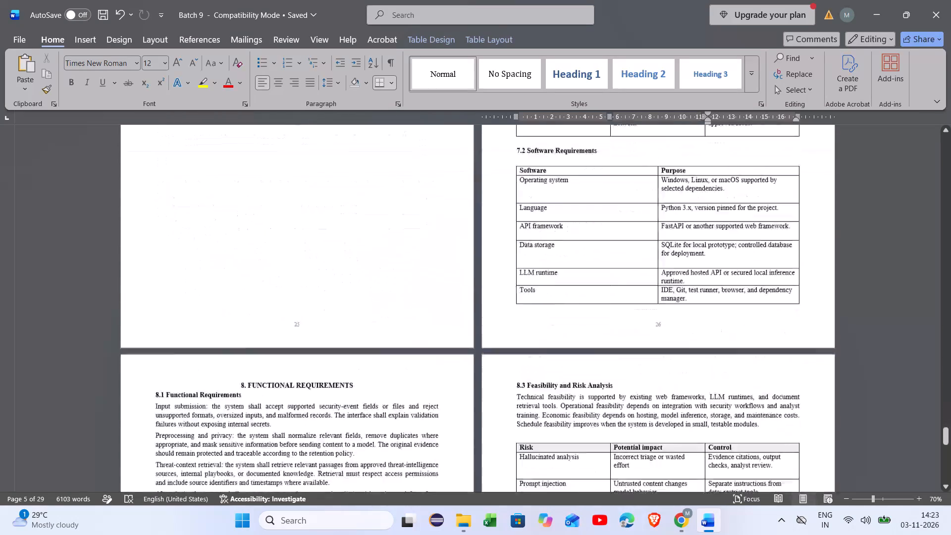
scroll(648, 367, "down", 6)
scroll(648, 367, "up", 3)
scroll(648, 367, "down", 2, "ctrl")
scroll(808, 332, "down", 2)
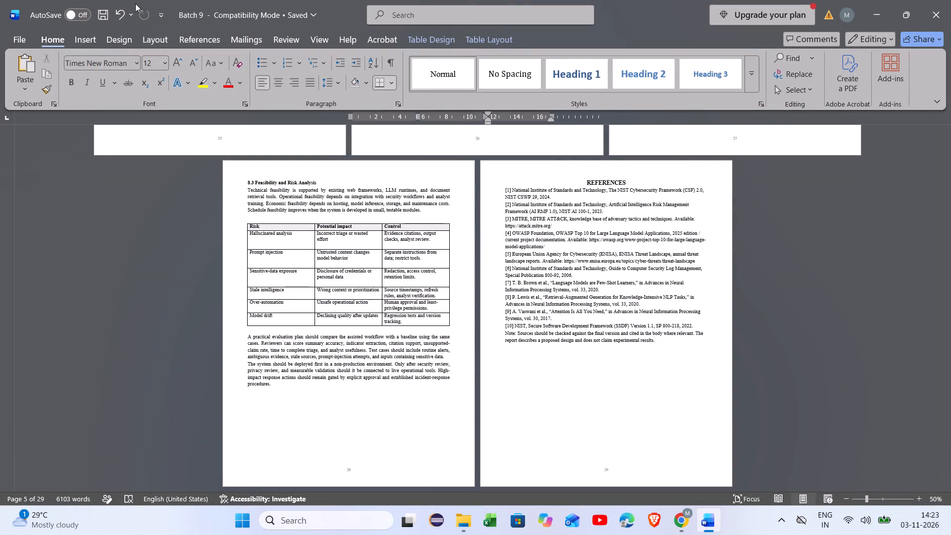
Save the Batch 9 report again and close it.
left_click(101, 10)
left_click(938, 16)
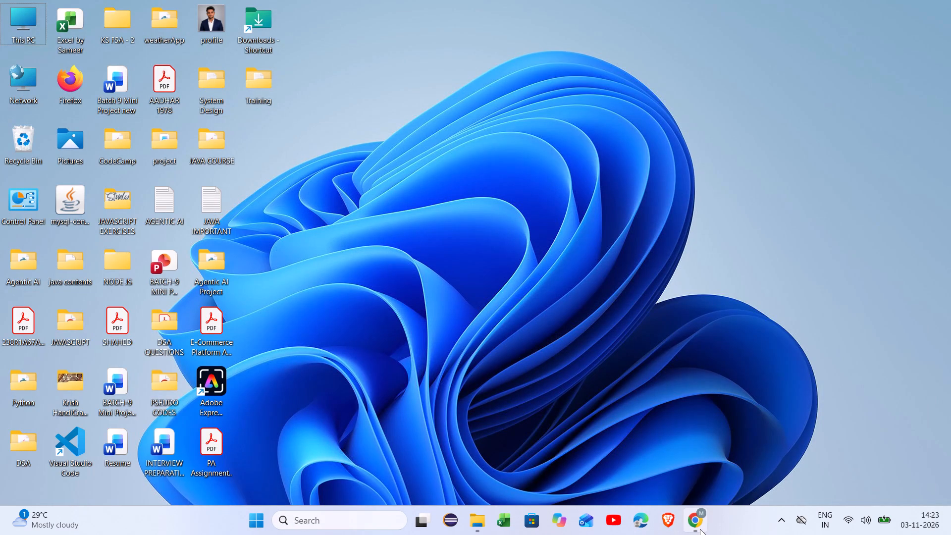
Switch to iLovePDF in Chrome, convert the Batch 9 Word report to PDF and download it, closing the opened copy.
left_click(715, 442)
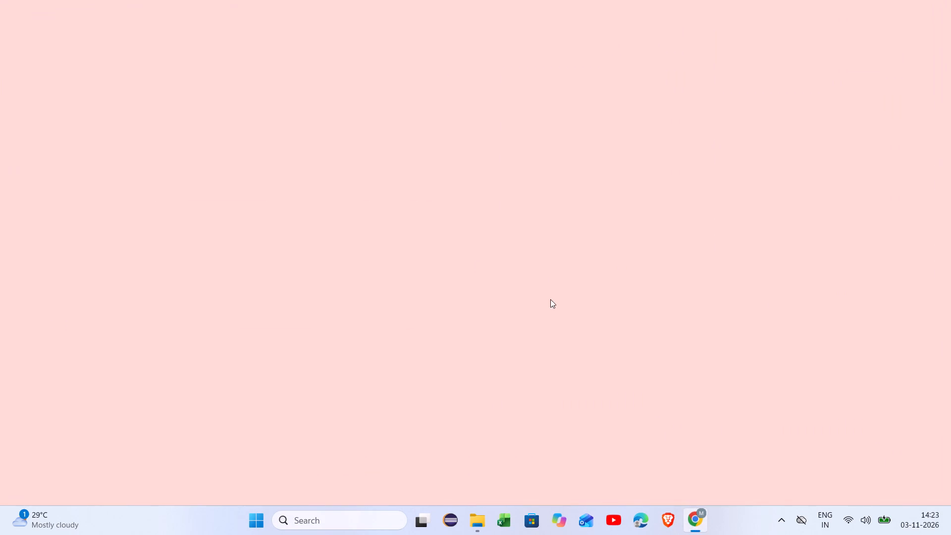
left_click(494, 215)
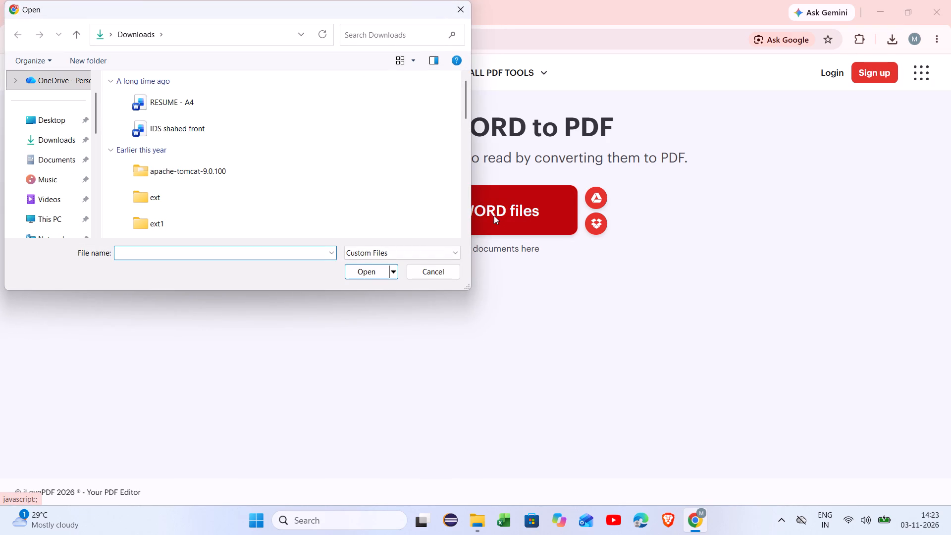
scroll(245, 156, "down", 15)
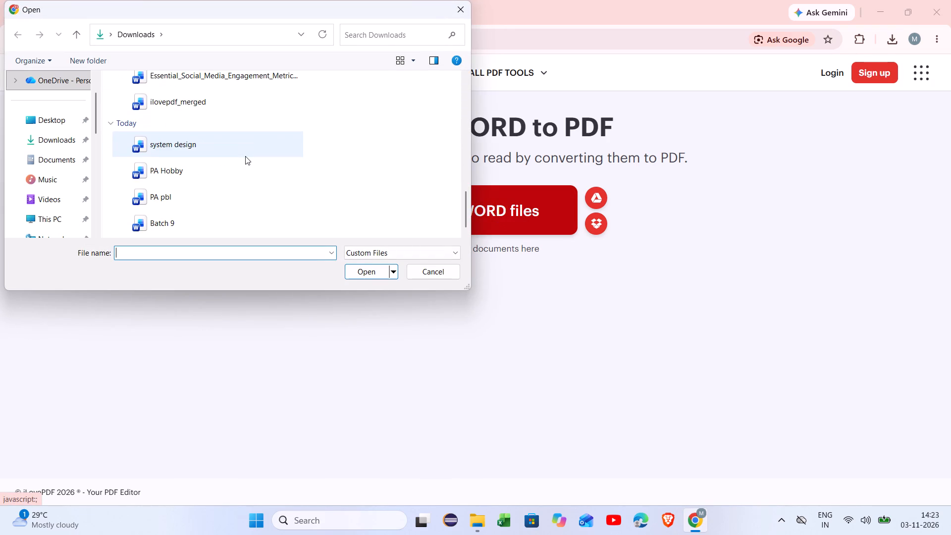
left_click(219, 215)
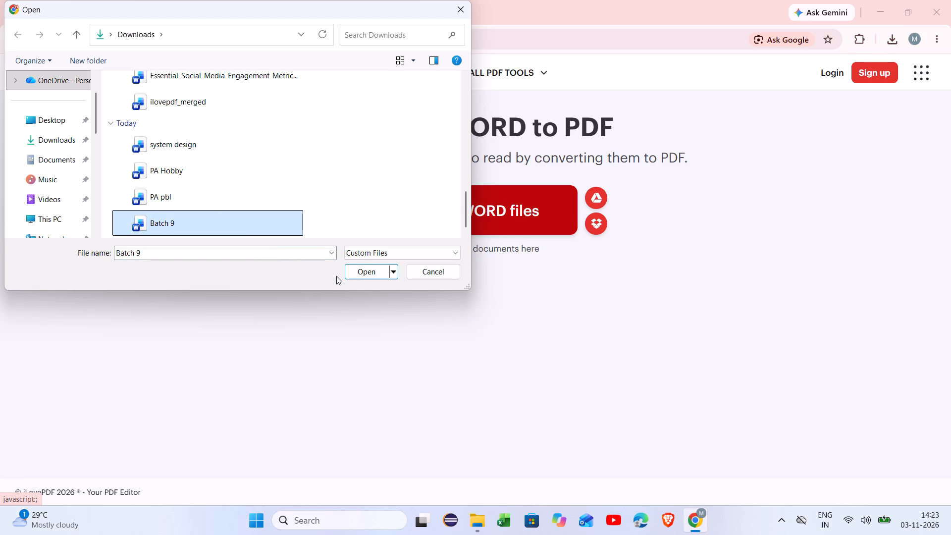
left_click(363, 265)
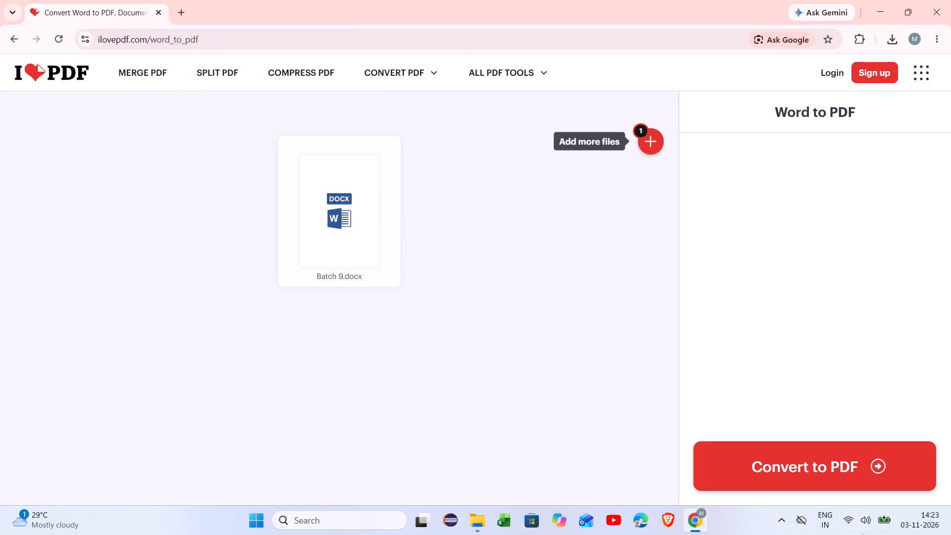
left_click(788, 453)
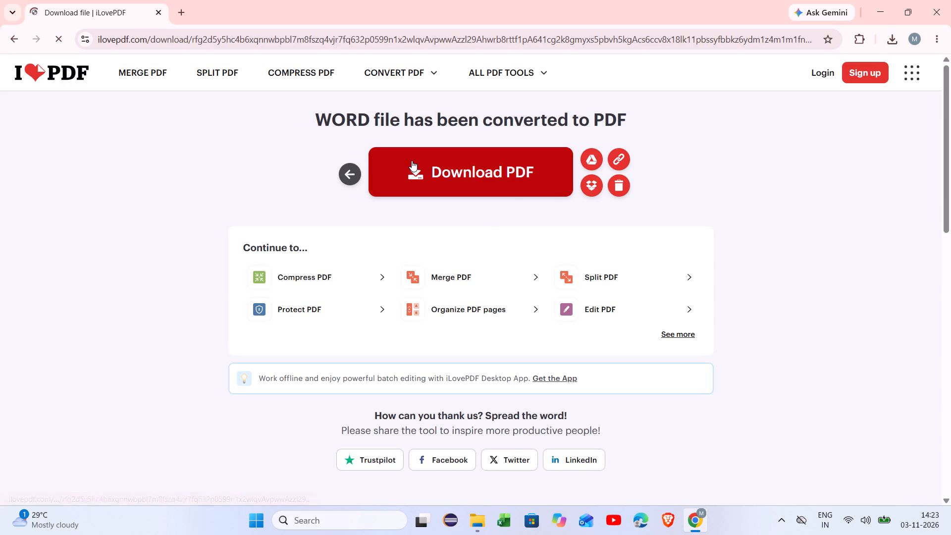
left_click(412, 160)
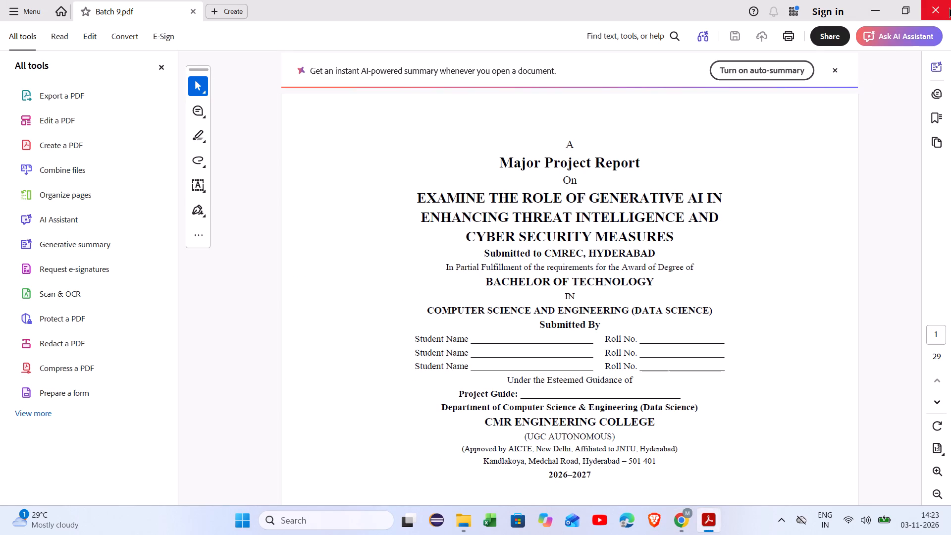
left_click(947, 6)
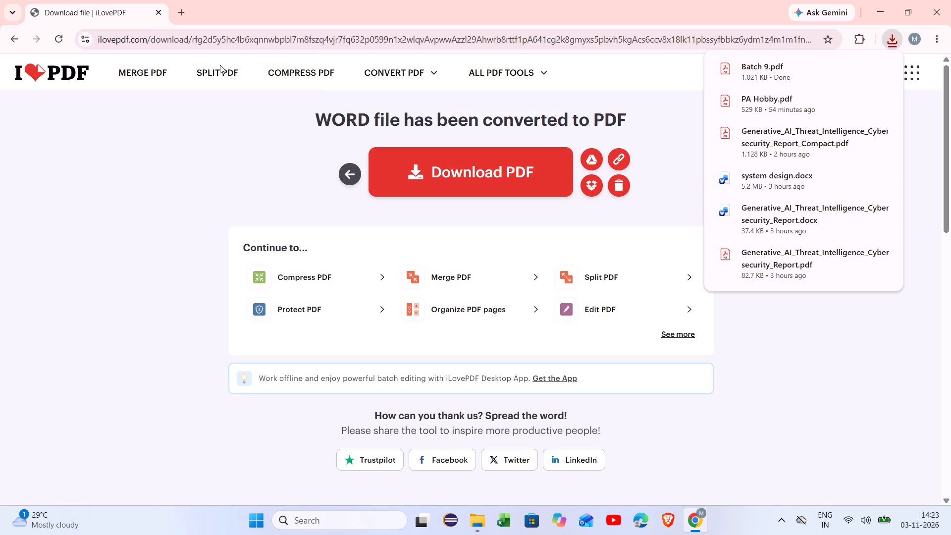
Load the Batch 9 PDF from Downloads into iLovePDF's Remove pages tool.
left_click(148, 71)
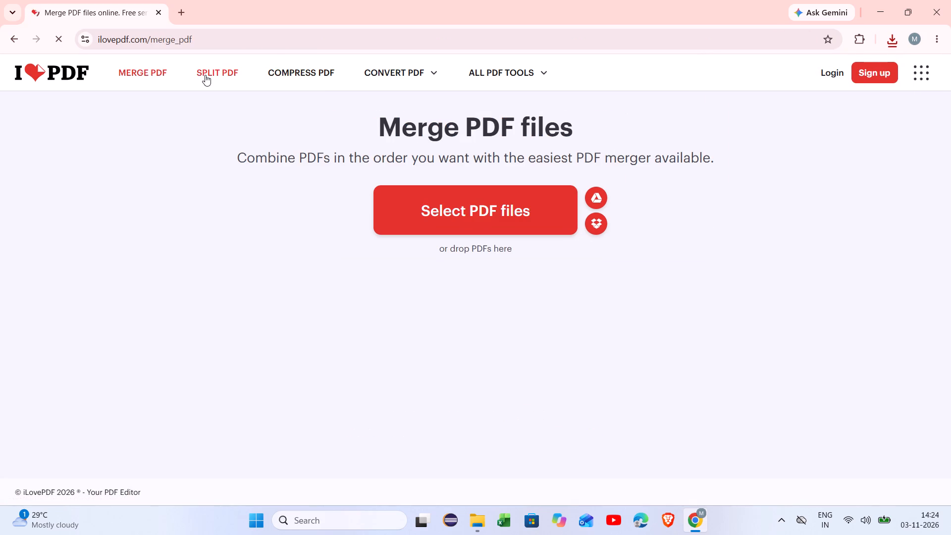
left_click(205, 75)
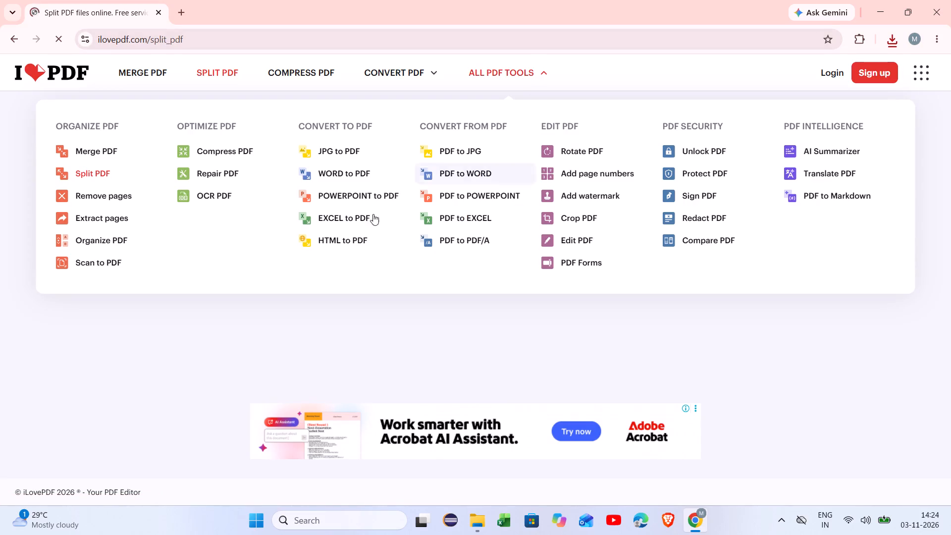
left_click(105, 192)
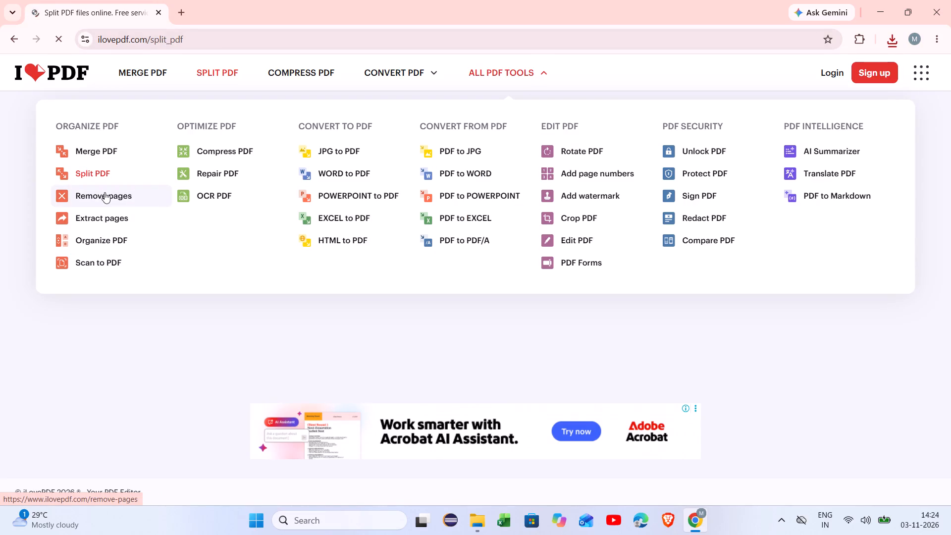
left_click(475, 232)
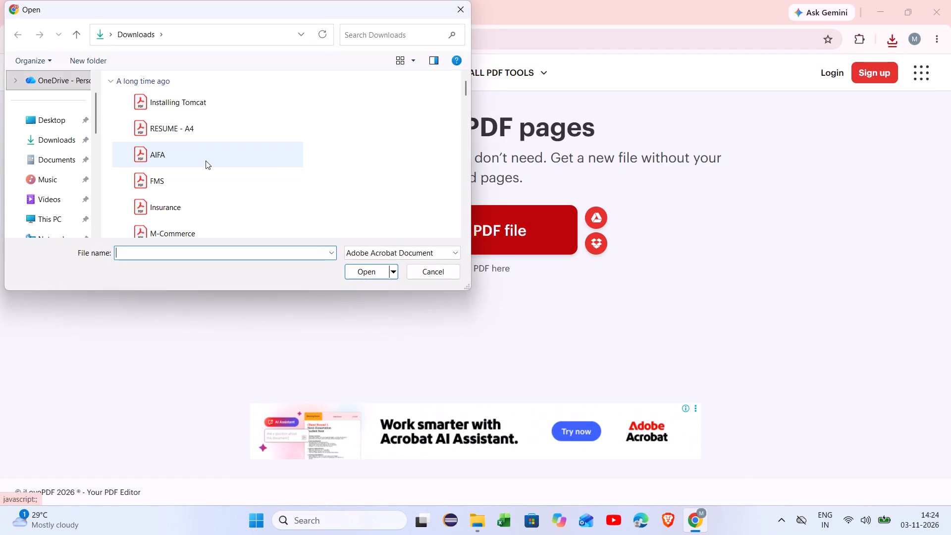
scroll(206, 160, "down", 16)
left_click(179, 234)
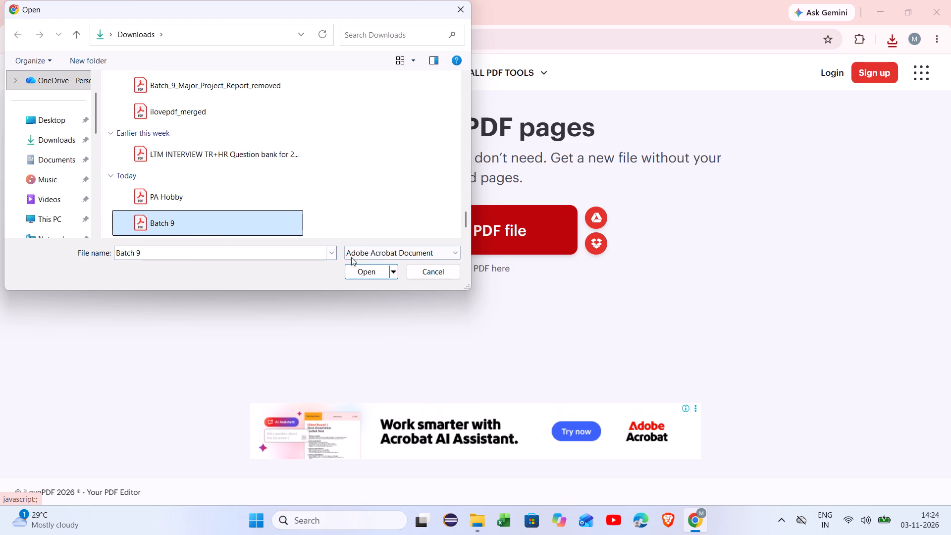
left_click(365, 268)
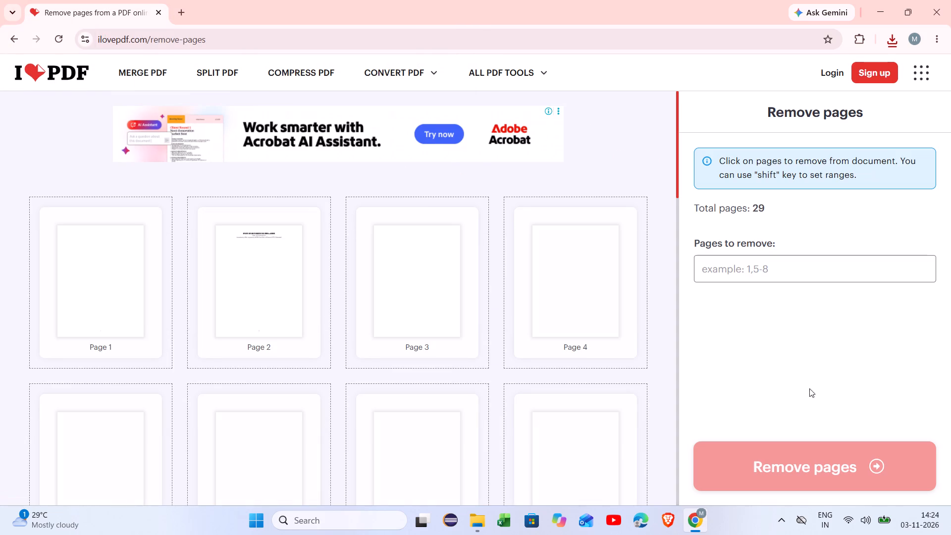
Remove pages 1-5 from the Batch 9 PDF and download the result, closing the opened copy.
left_click(108, 300)
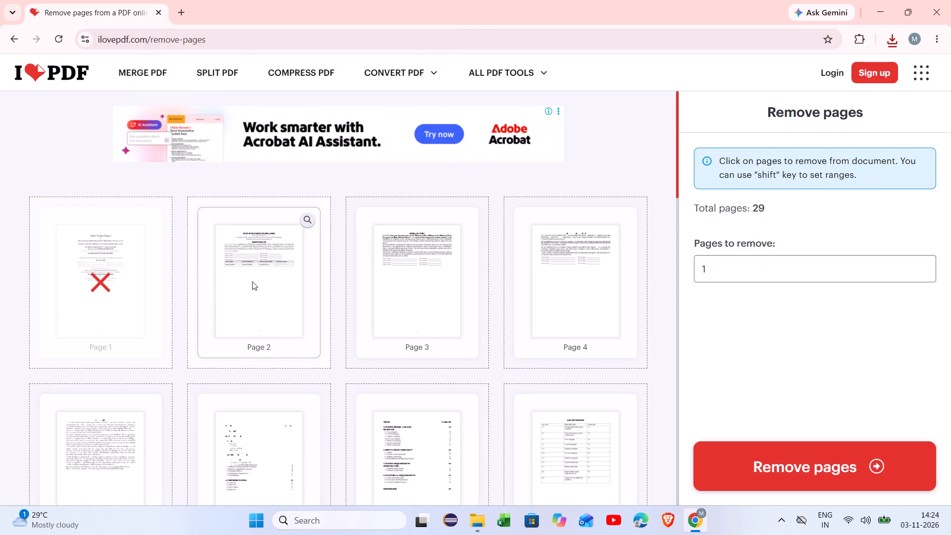
left_click(252, 281)
left_click(407, 290)
left_click(543, 272)
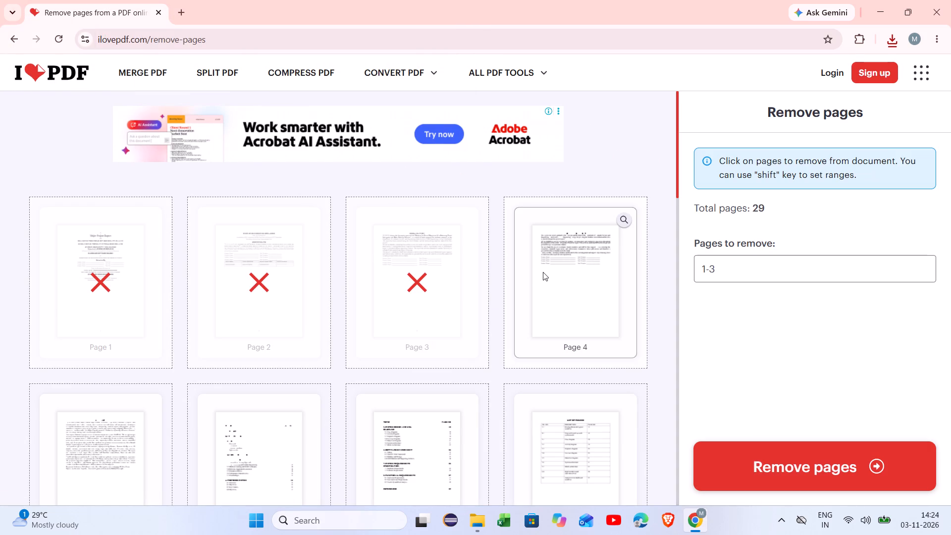
left_click(81, 454)
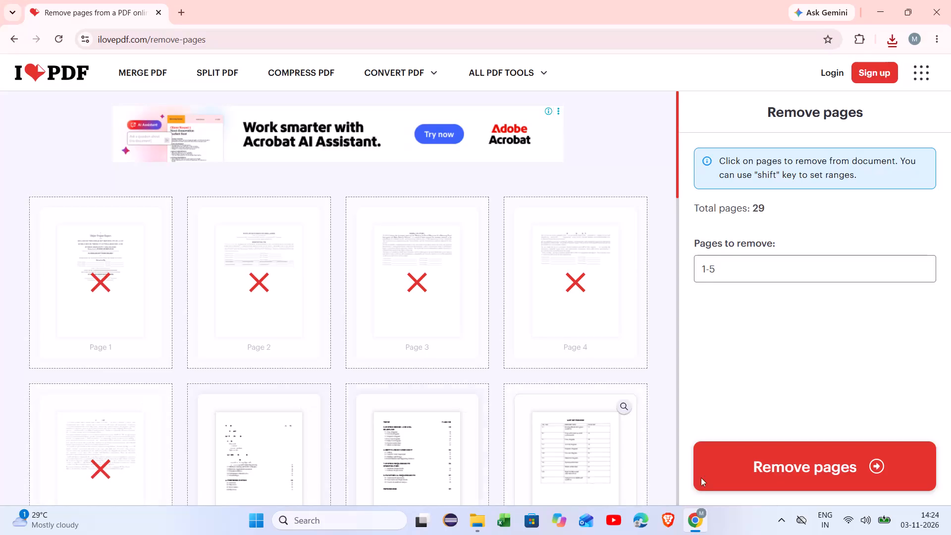
left_click(760, 476)
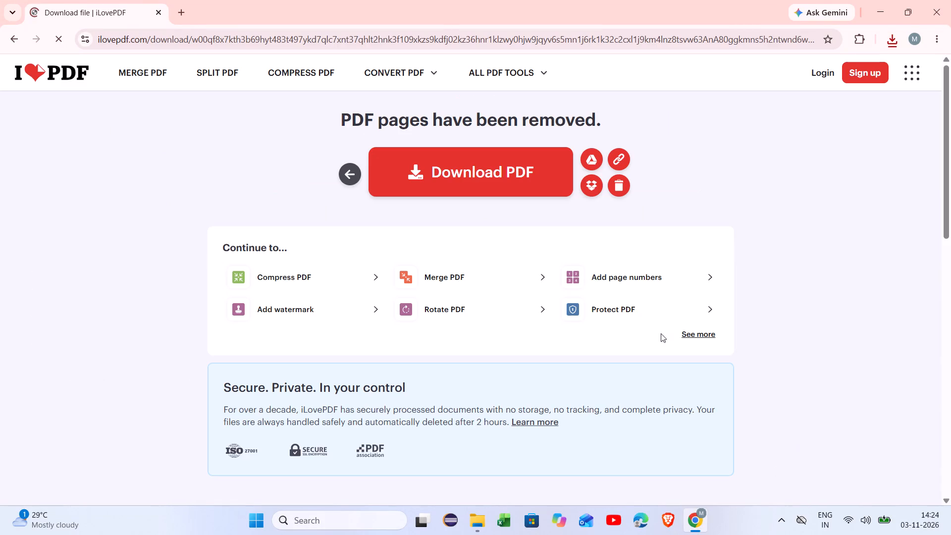
left_click(508, 142)
left_click(489, 175)
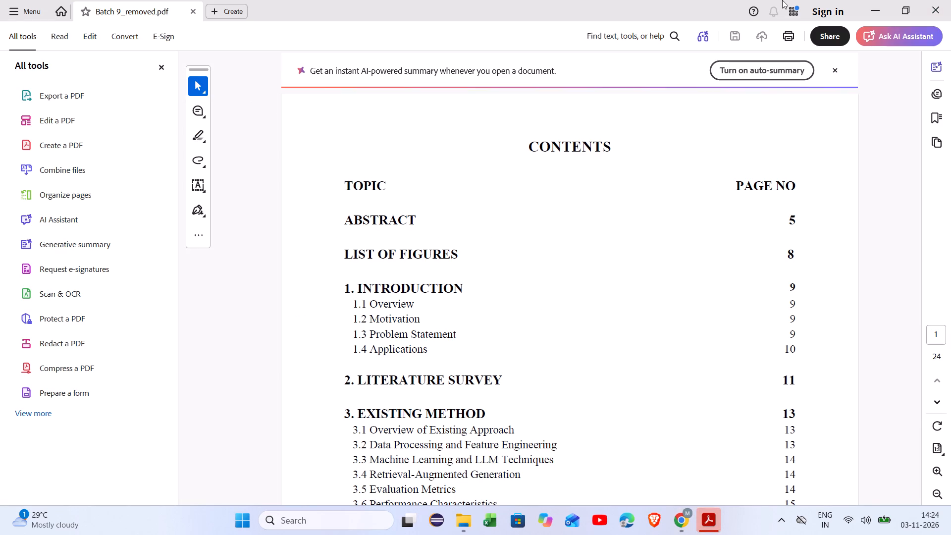
left_click(949, 4)
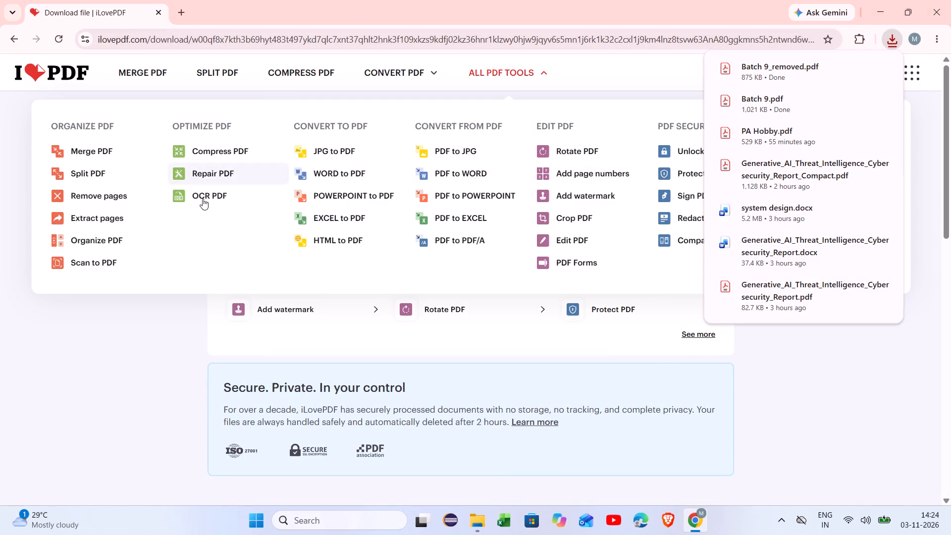
Load BATCH_4_MAJOR PROJECT (1)_removed from Downloads as the first file in iLovePDF's Merge PDF tool.
left_click(98, 146)
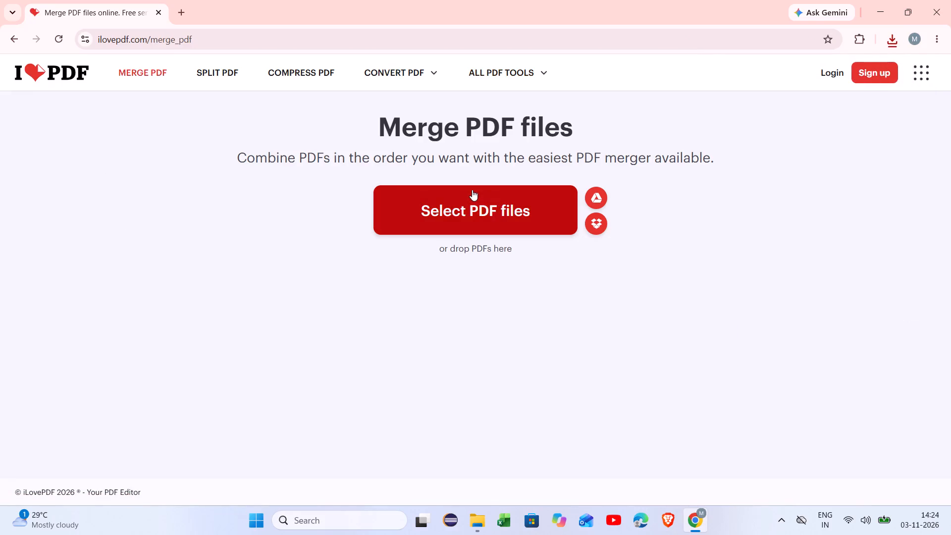
left_click(473, 190)
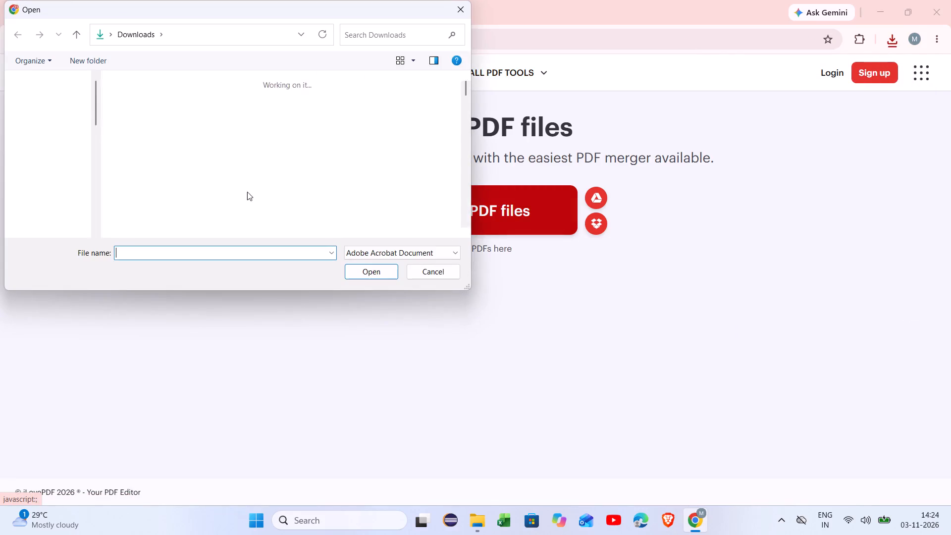
scroll(214, 214, "down", 15)
scroll(214, 214, "up", 1)
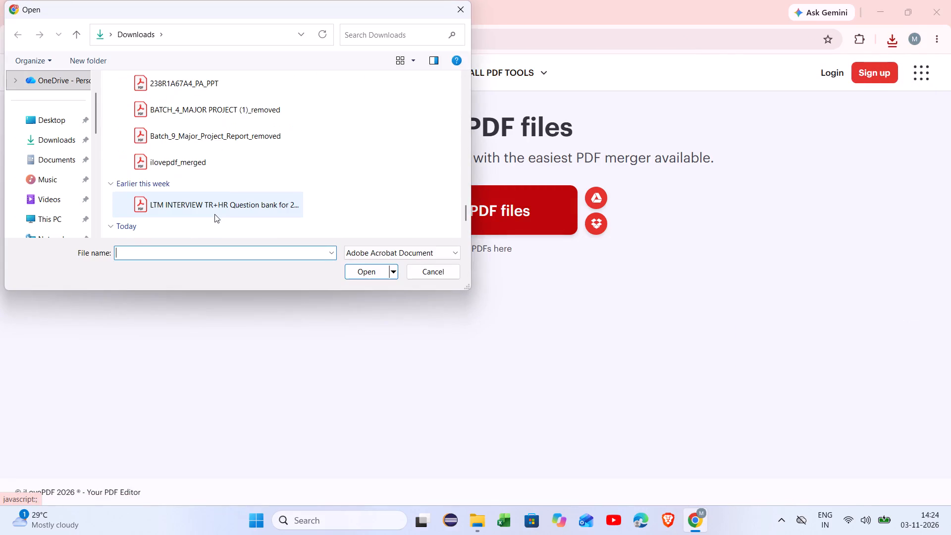
scroll(214, 214, "up", 1)
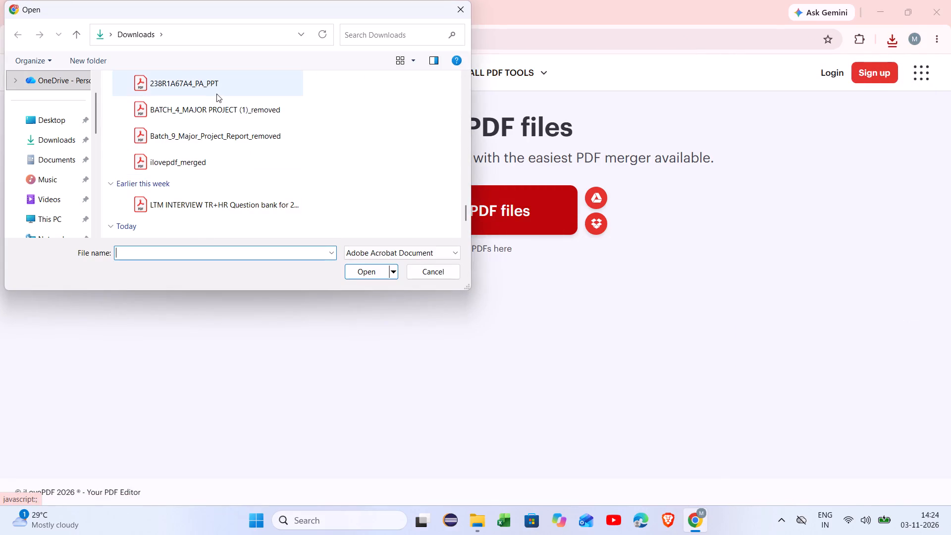
left_click(211, 104)
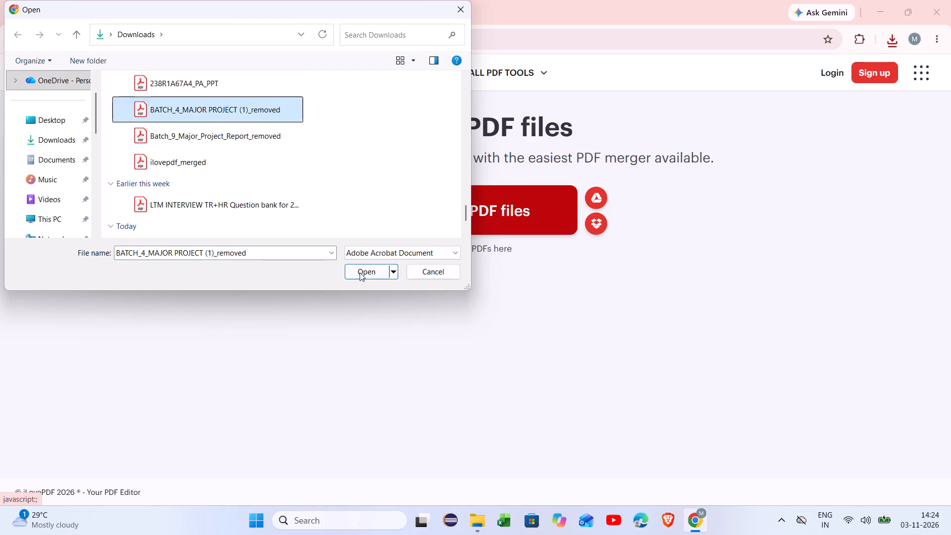
left_click(360, 272)
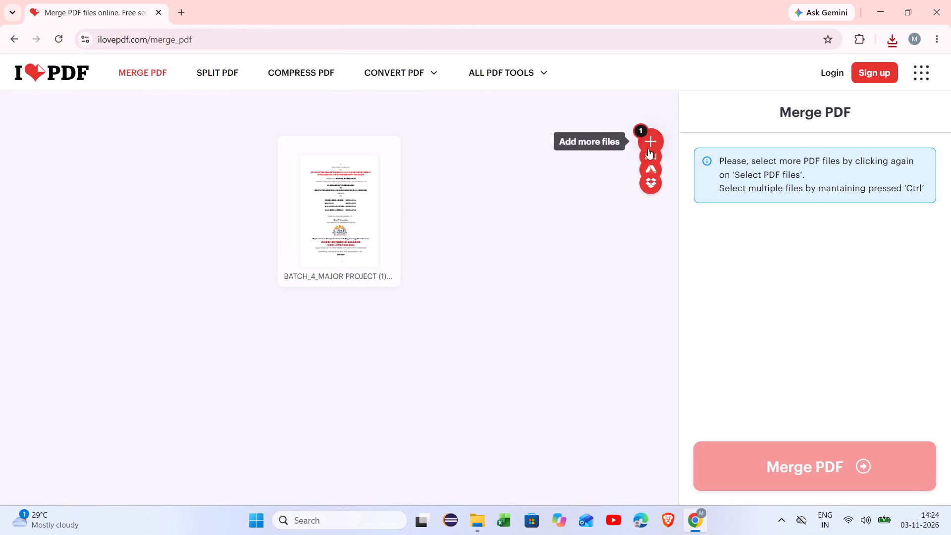
Add Batch 9_removed as the second file and merge the two PDFs.
left_click(648, 148)
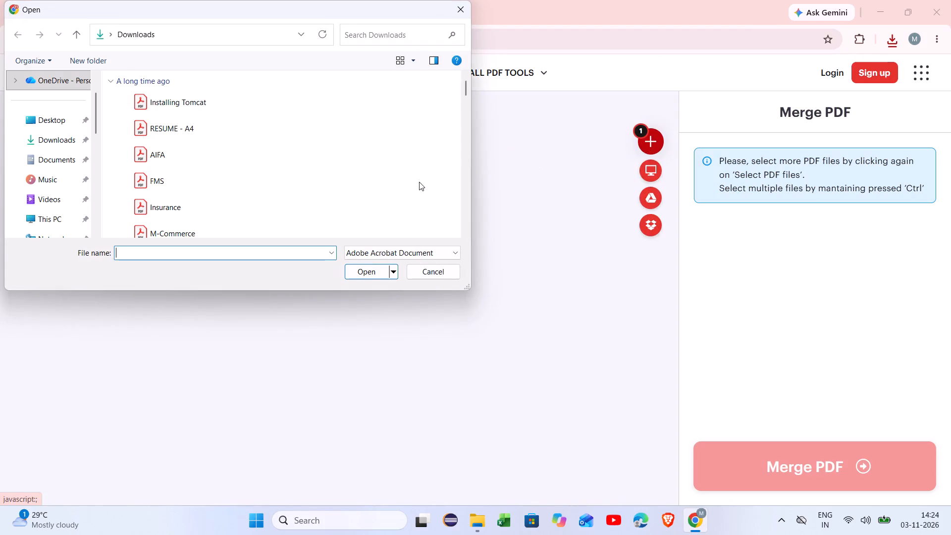
scroll(279, 144, "down", 15)
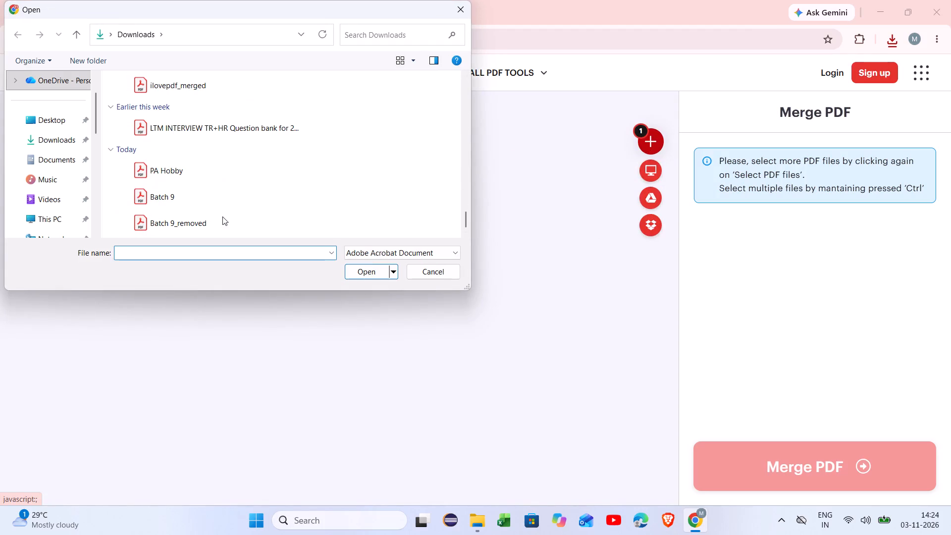
left_click(222, 216)
left_click(358, 271)
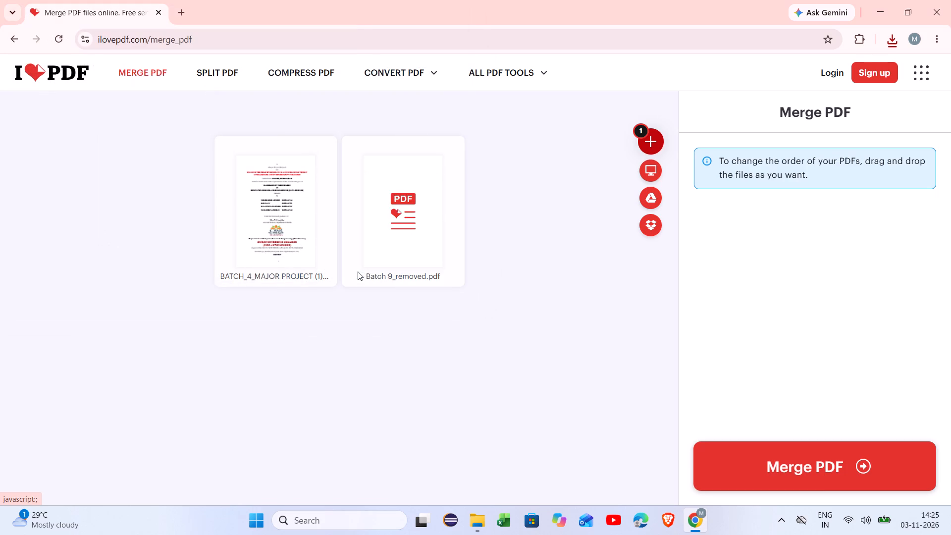
left_click(796, 481)
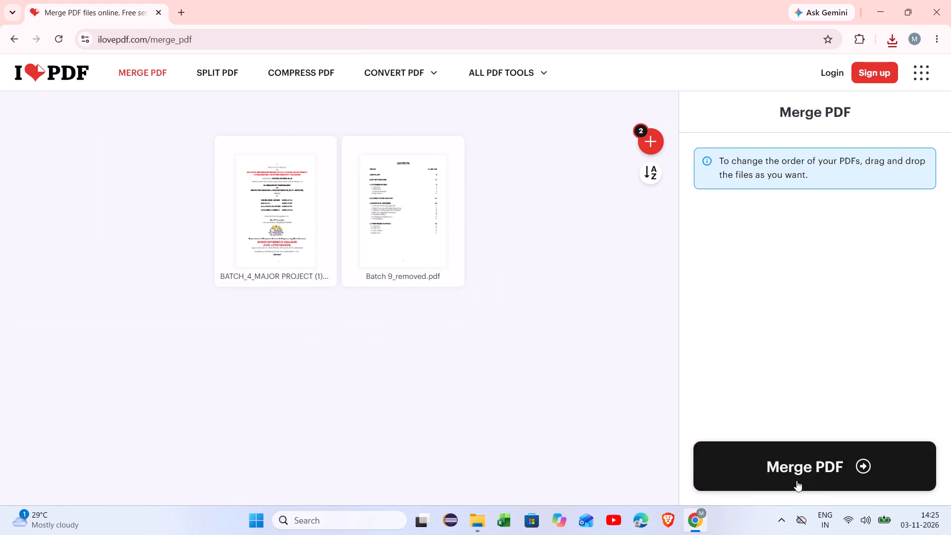